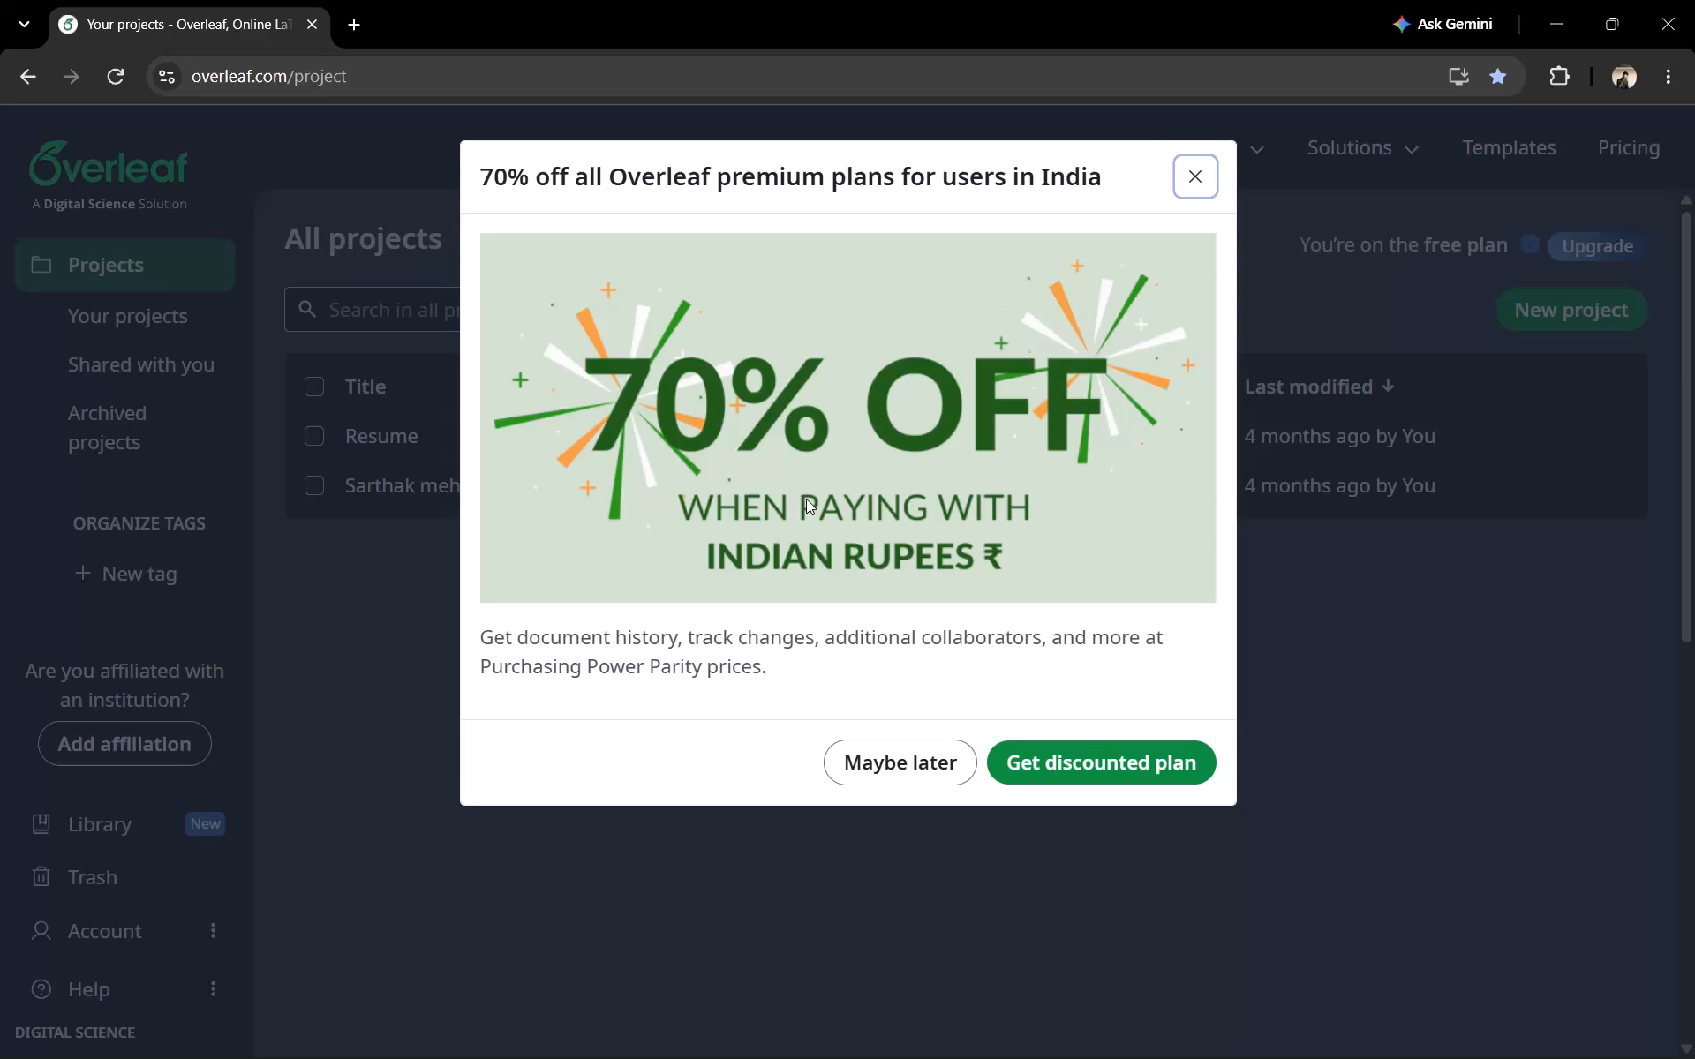
Dismiss the premium plan discount offer.
click(899, 753)
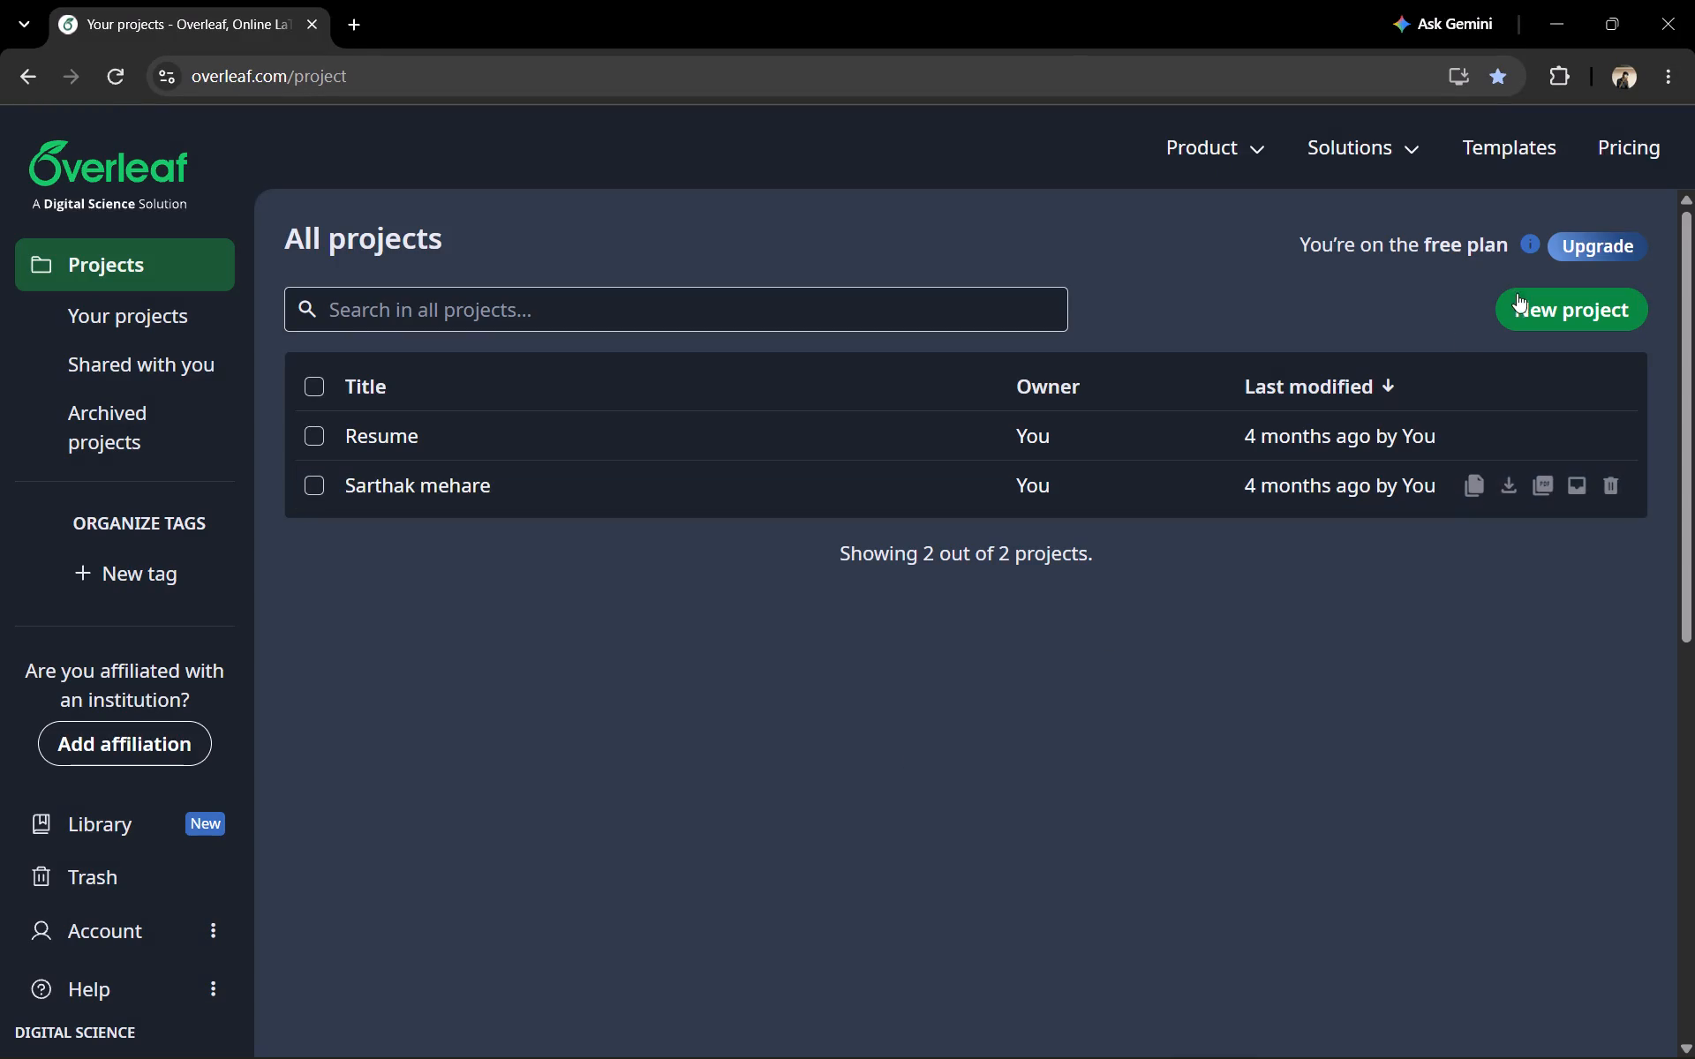
Create a new blank project named "sariputra".
click(1535, 309)
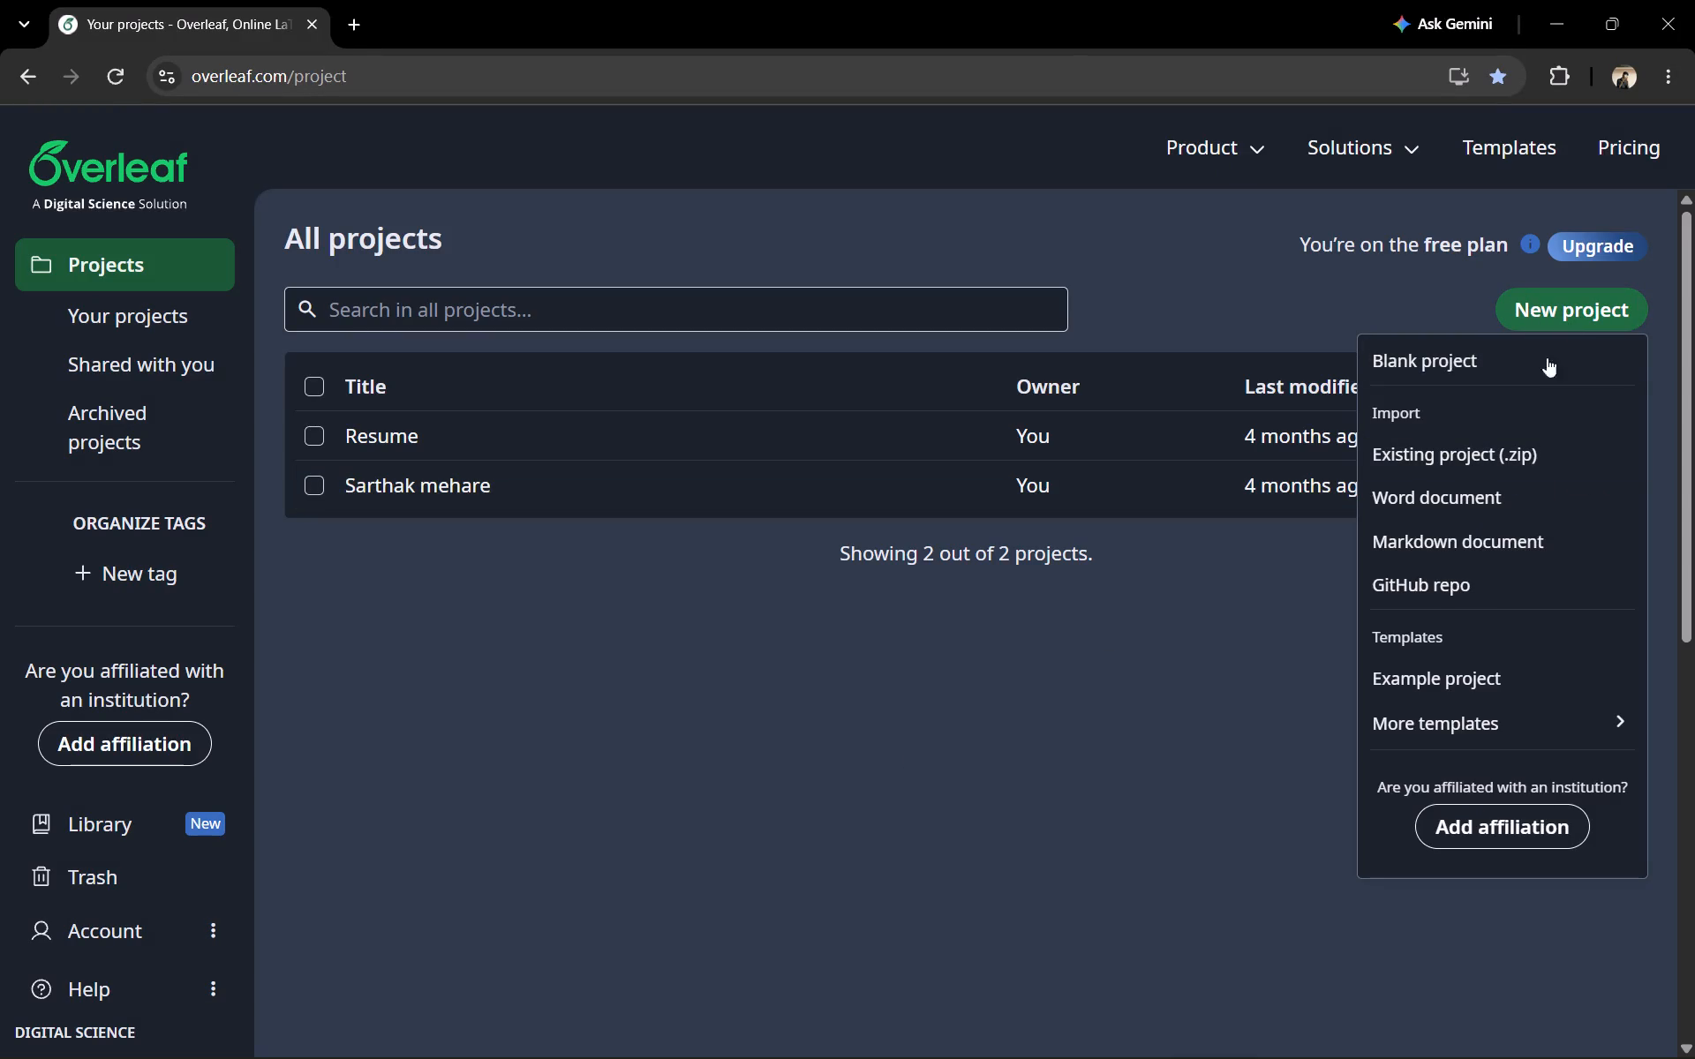
click(1478, 416)
click(1414, 415)
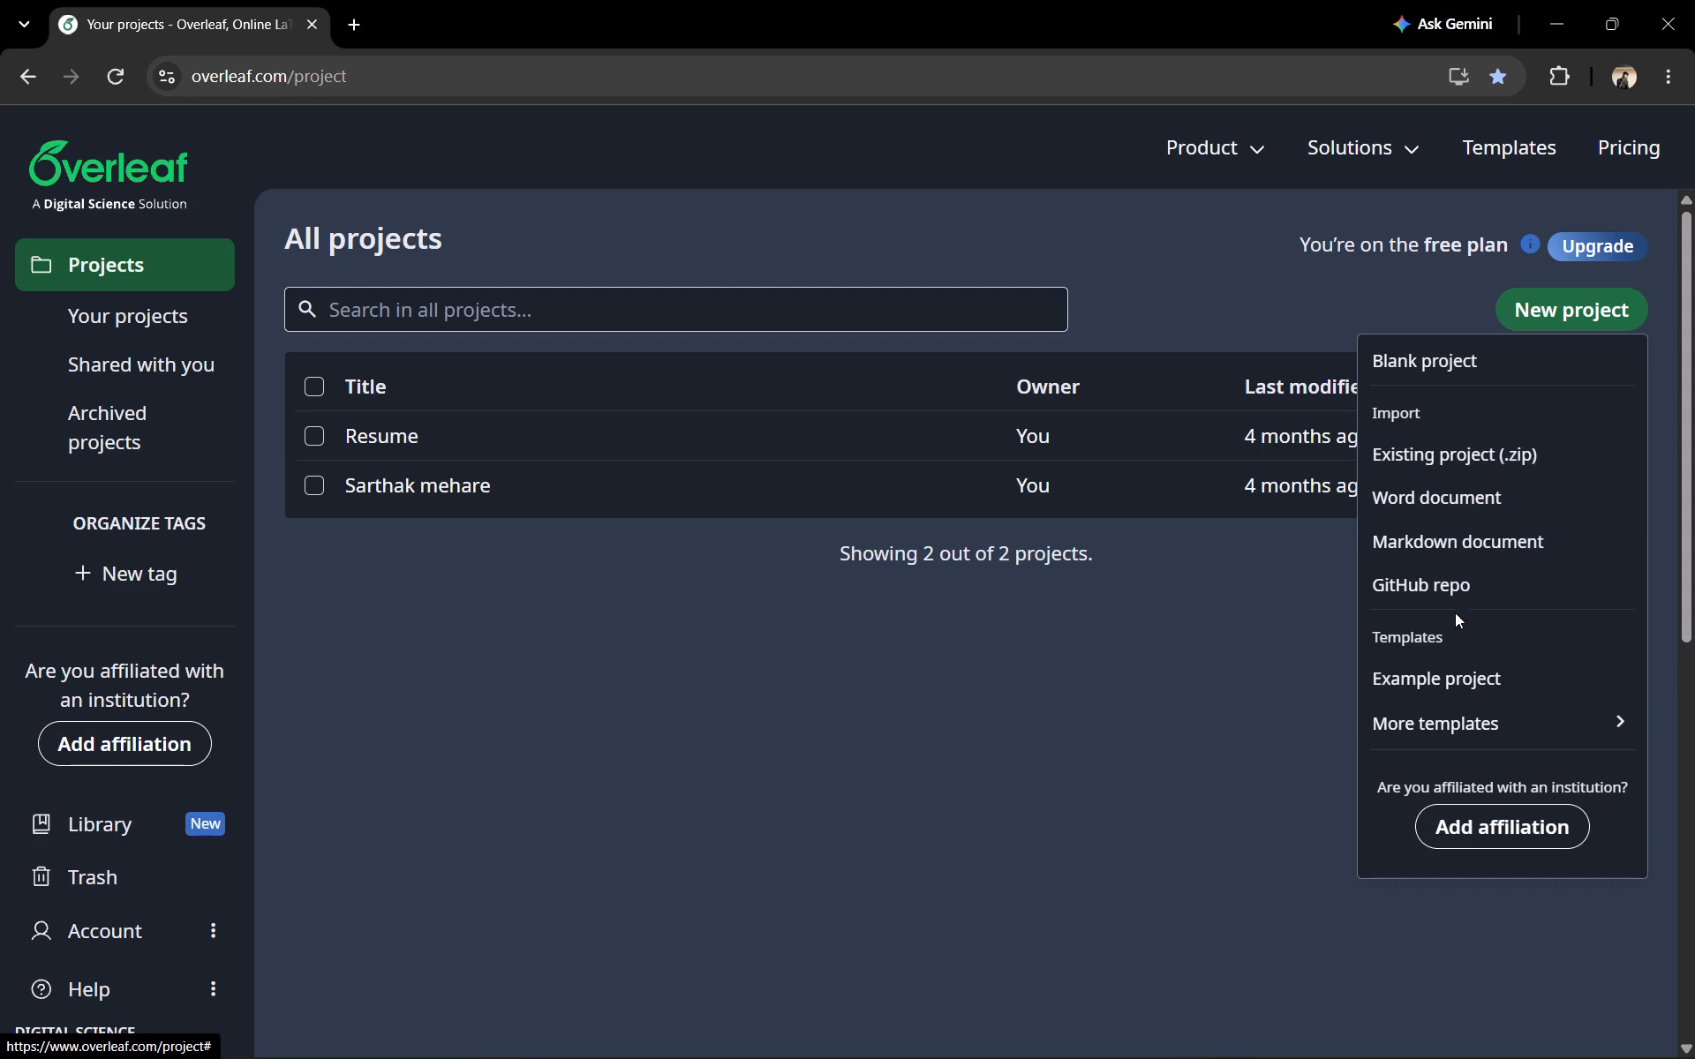
click(1443, 364)
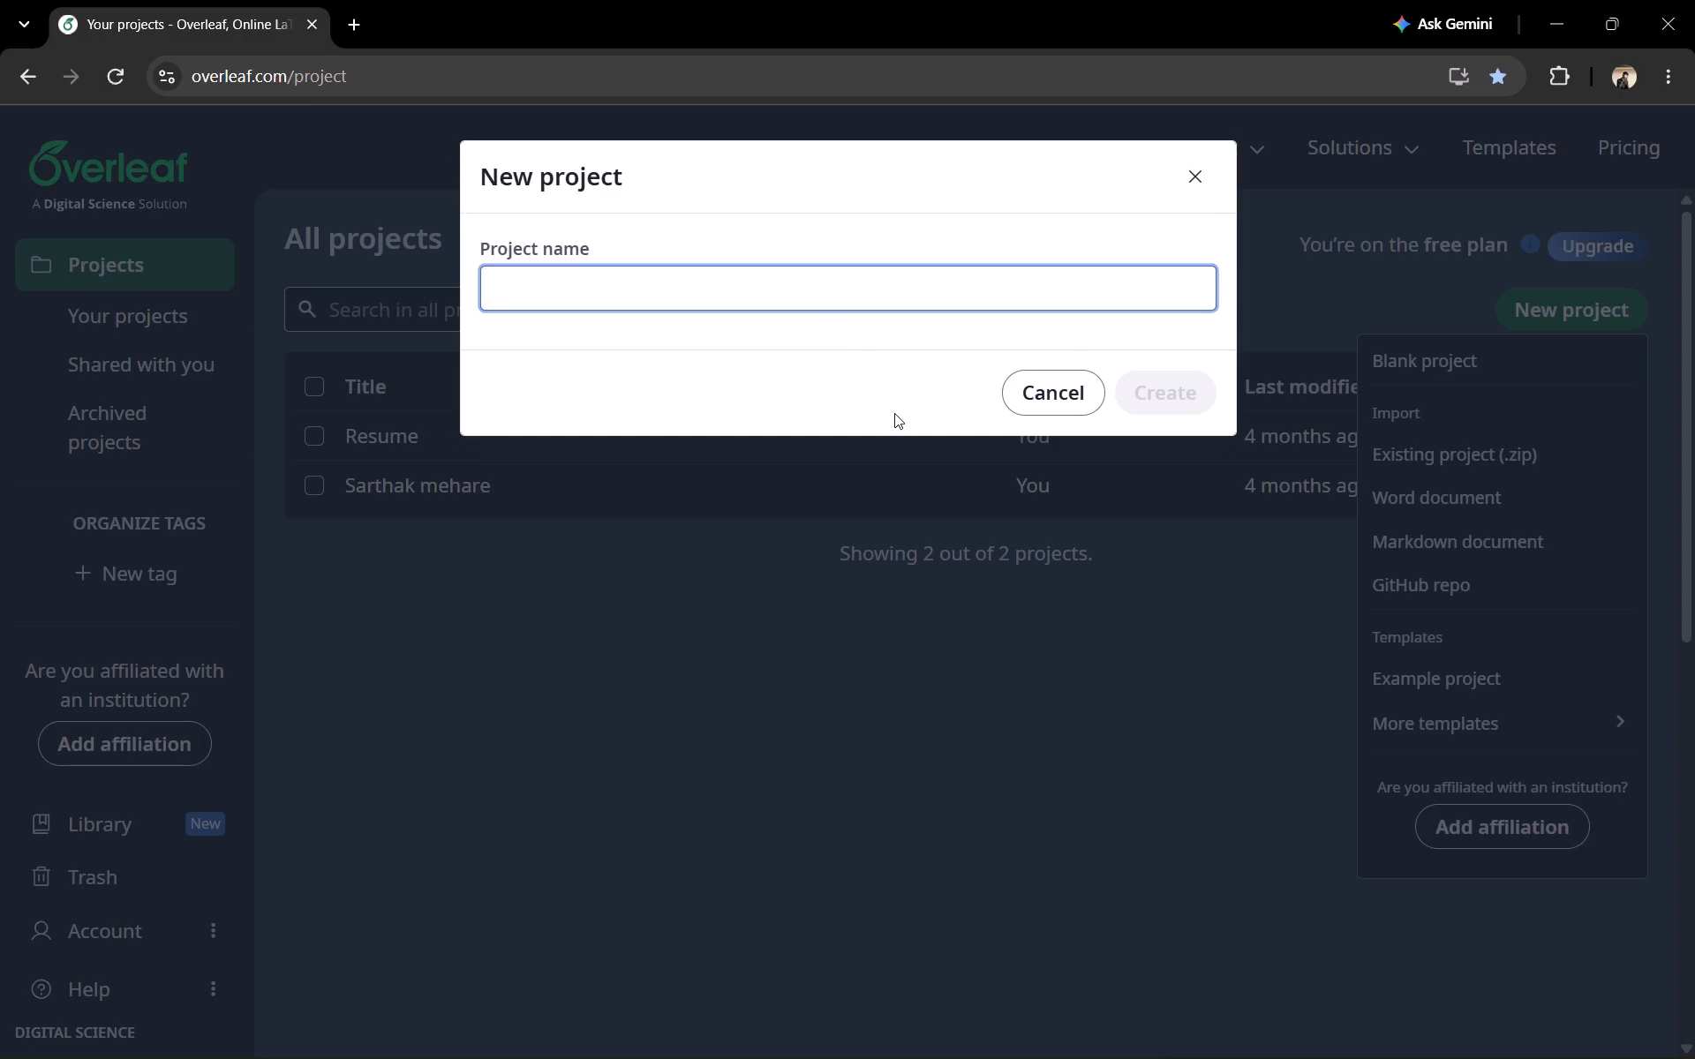
text(sar)
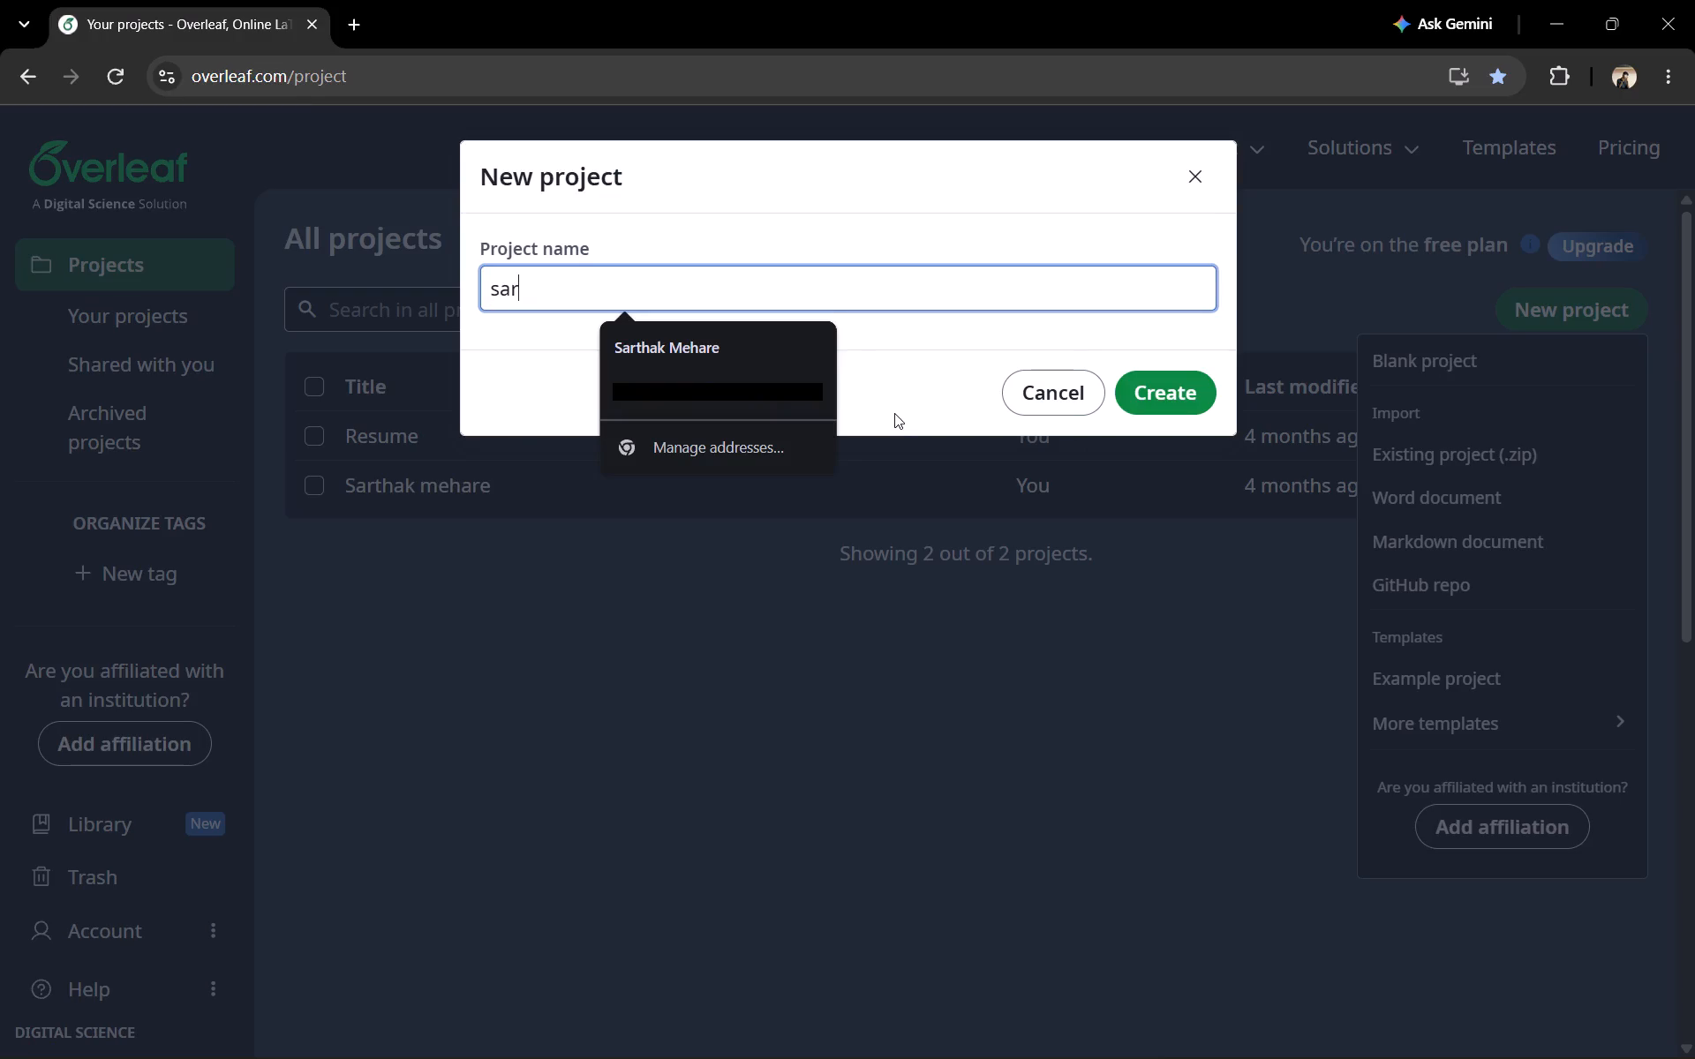
key(i)
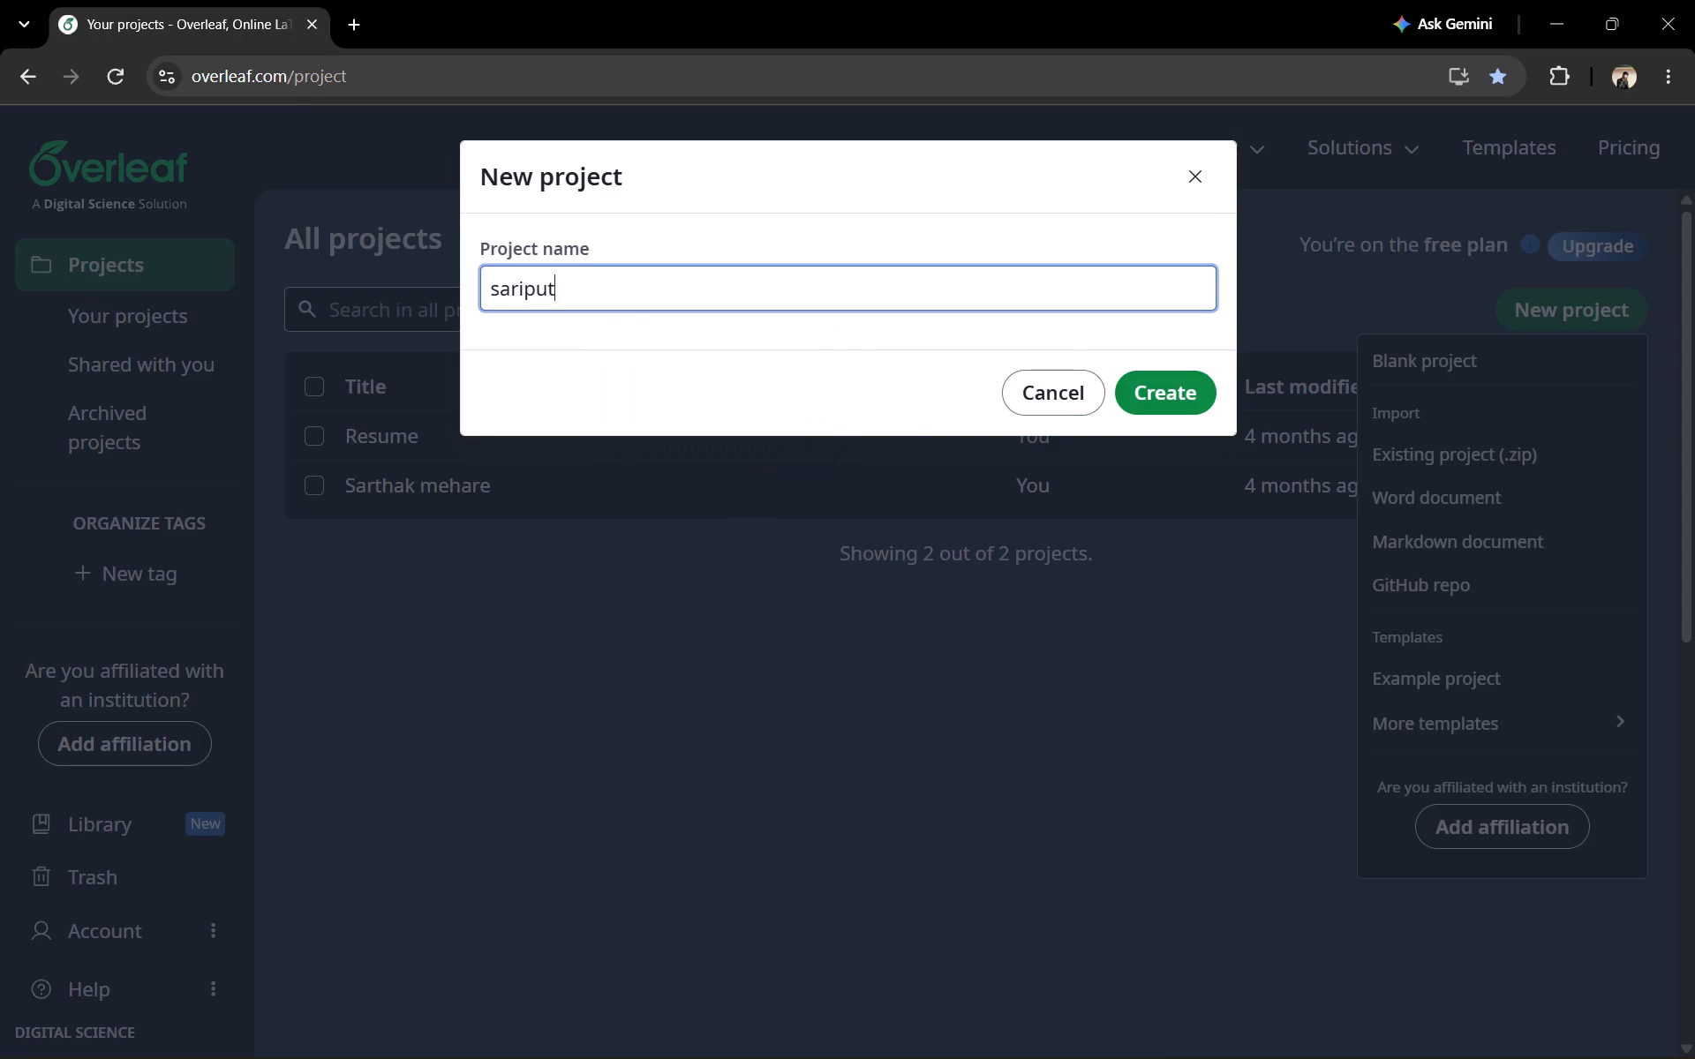
key(BackSpace)
key(a)
key(BackSpace)
key(a)
key(space)
key(BackSpace)
key(Return)
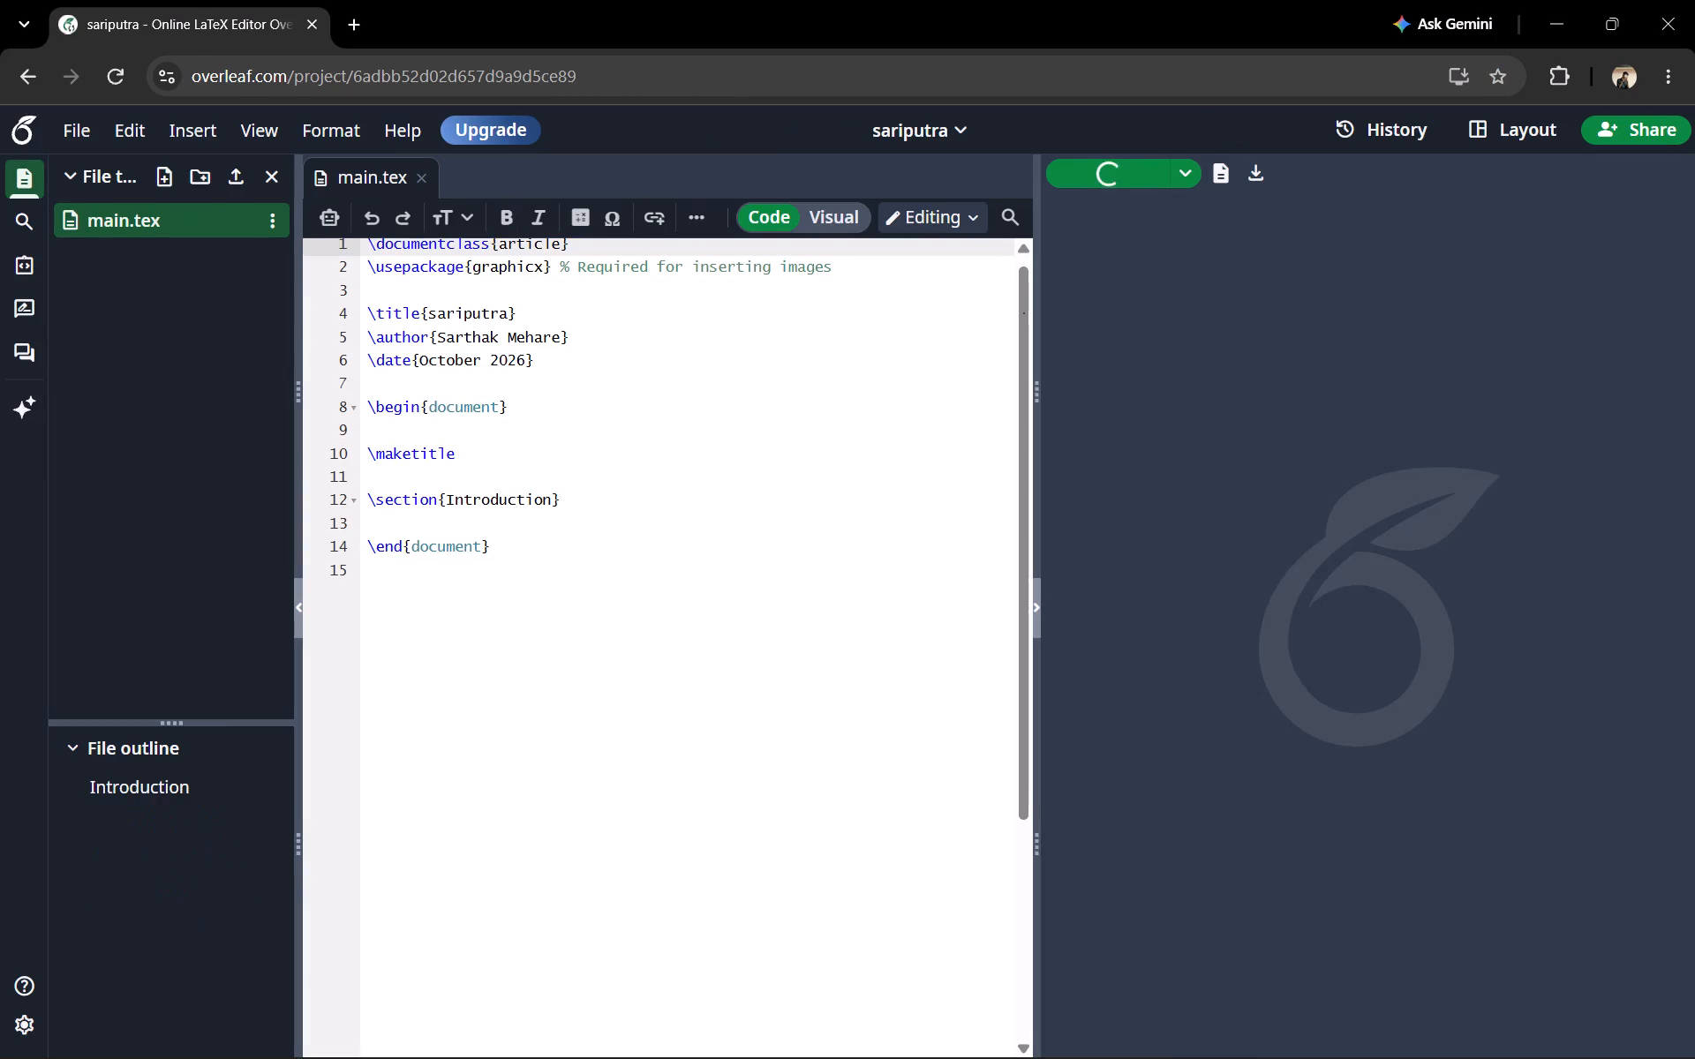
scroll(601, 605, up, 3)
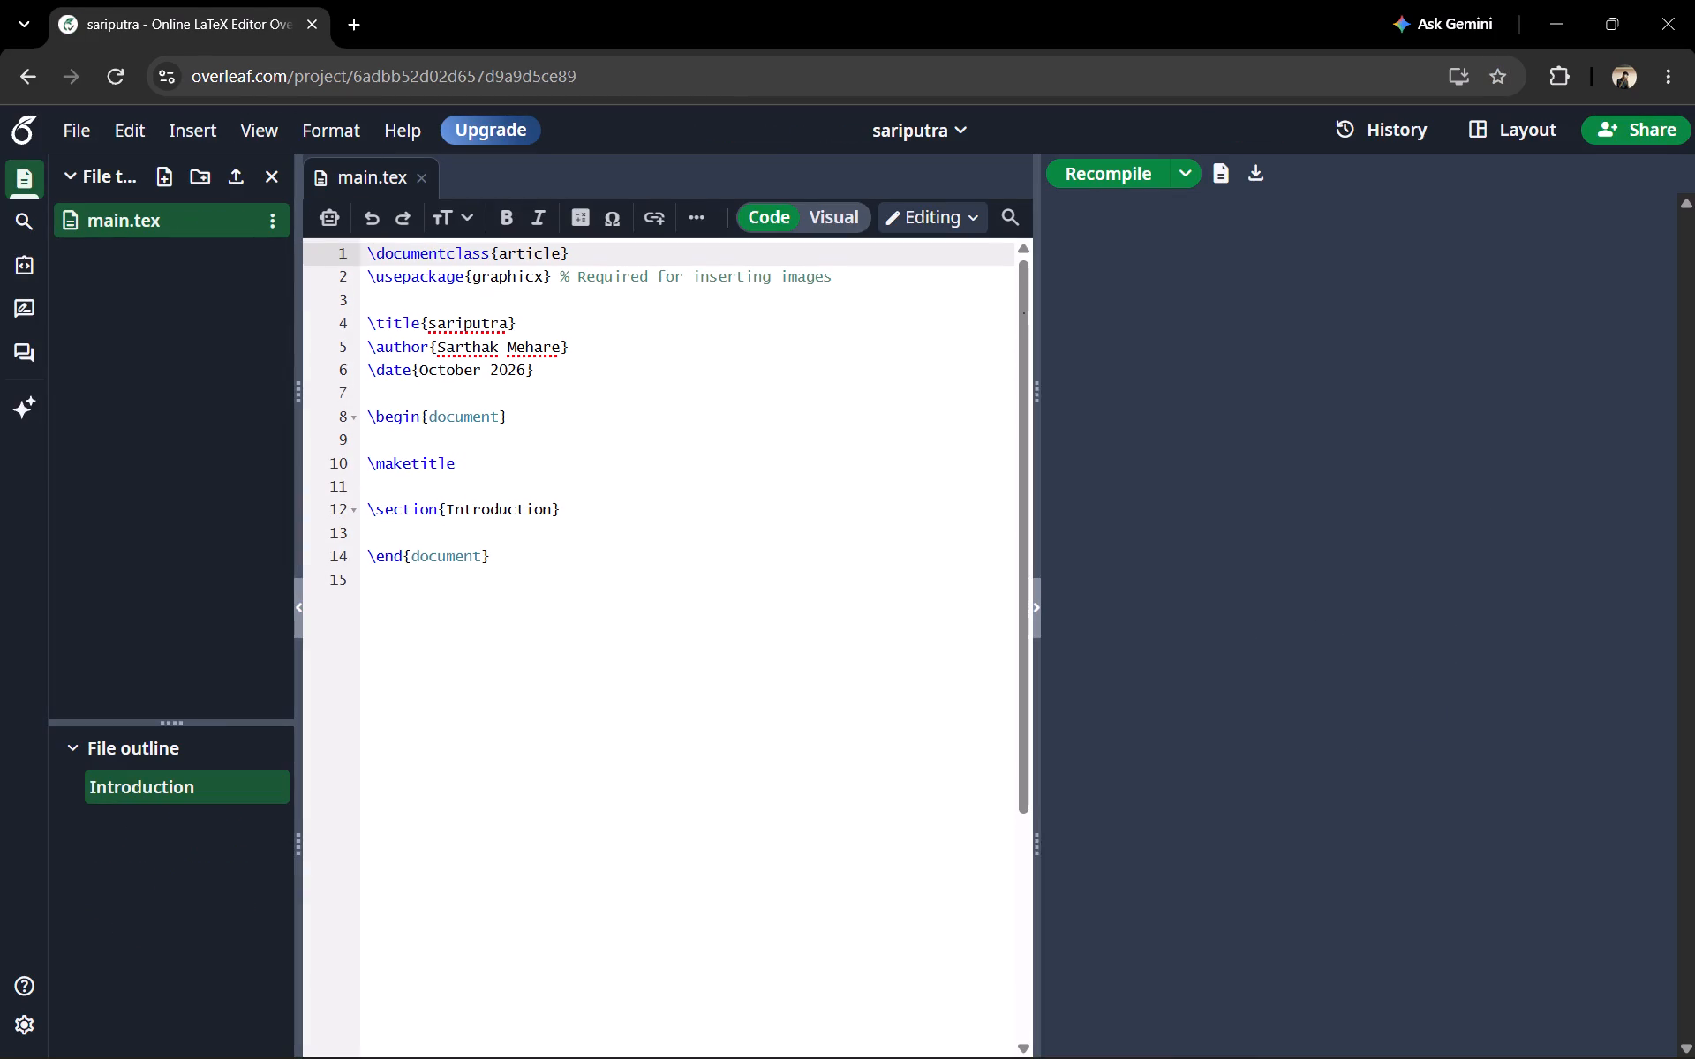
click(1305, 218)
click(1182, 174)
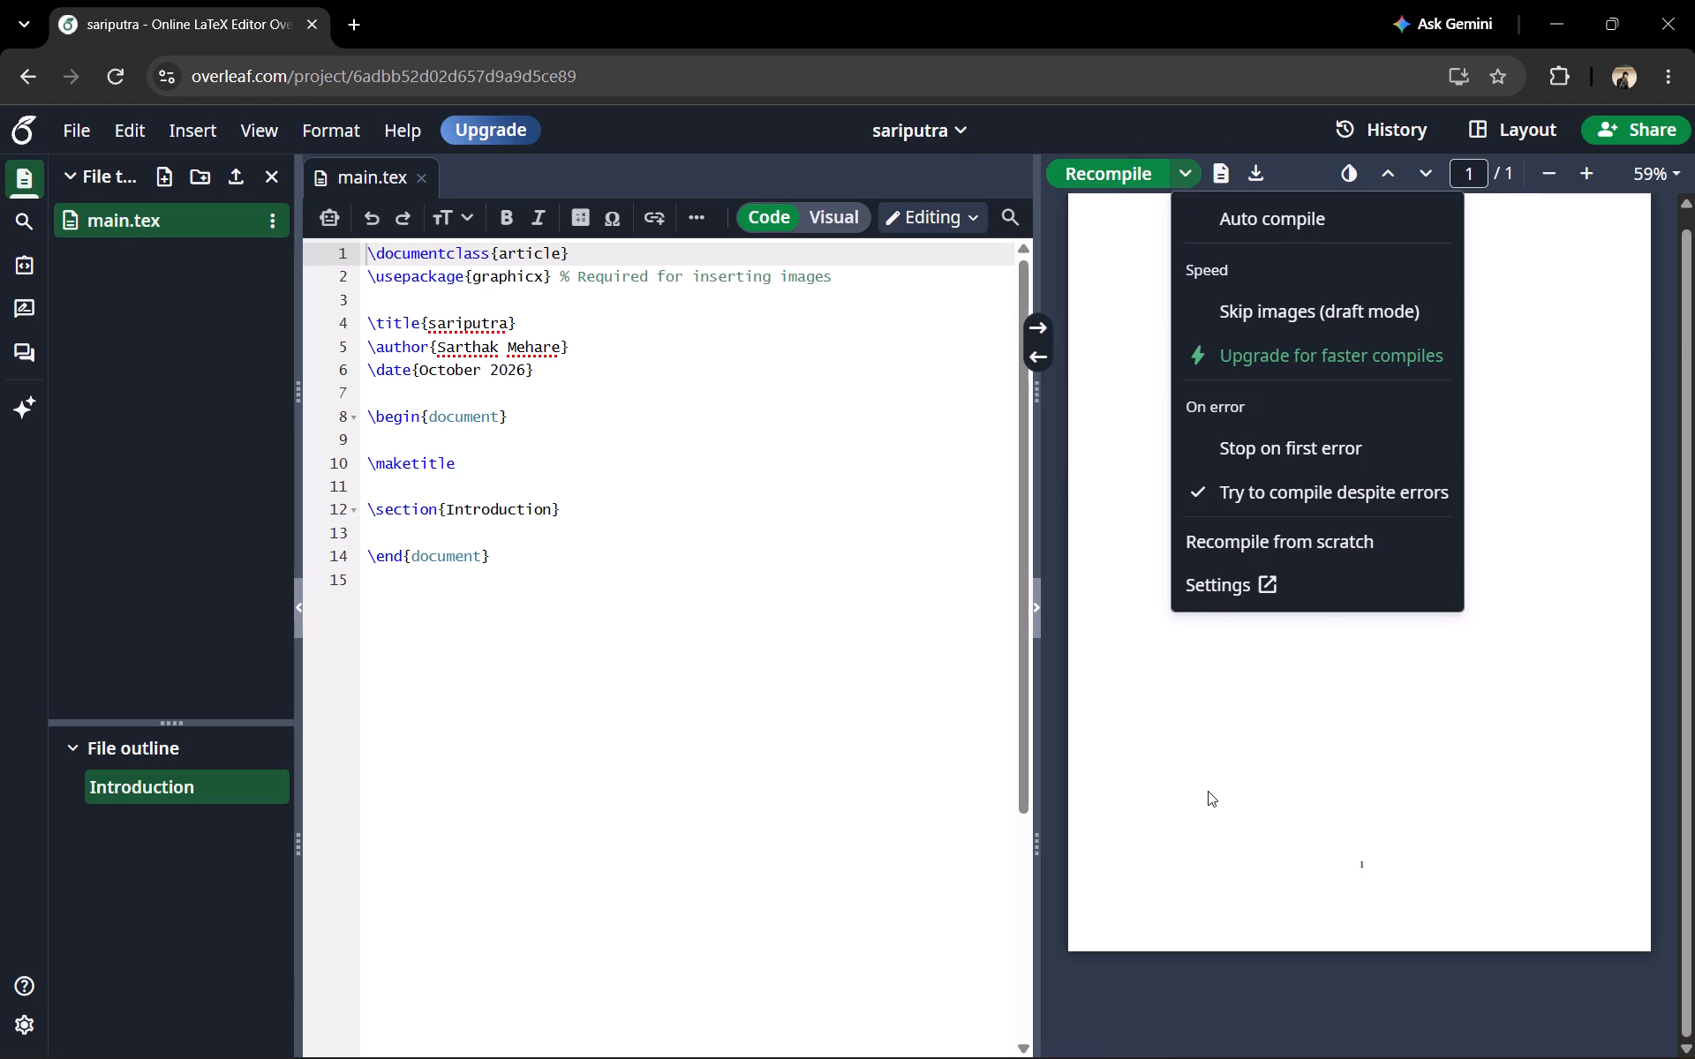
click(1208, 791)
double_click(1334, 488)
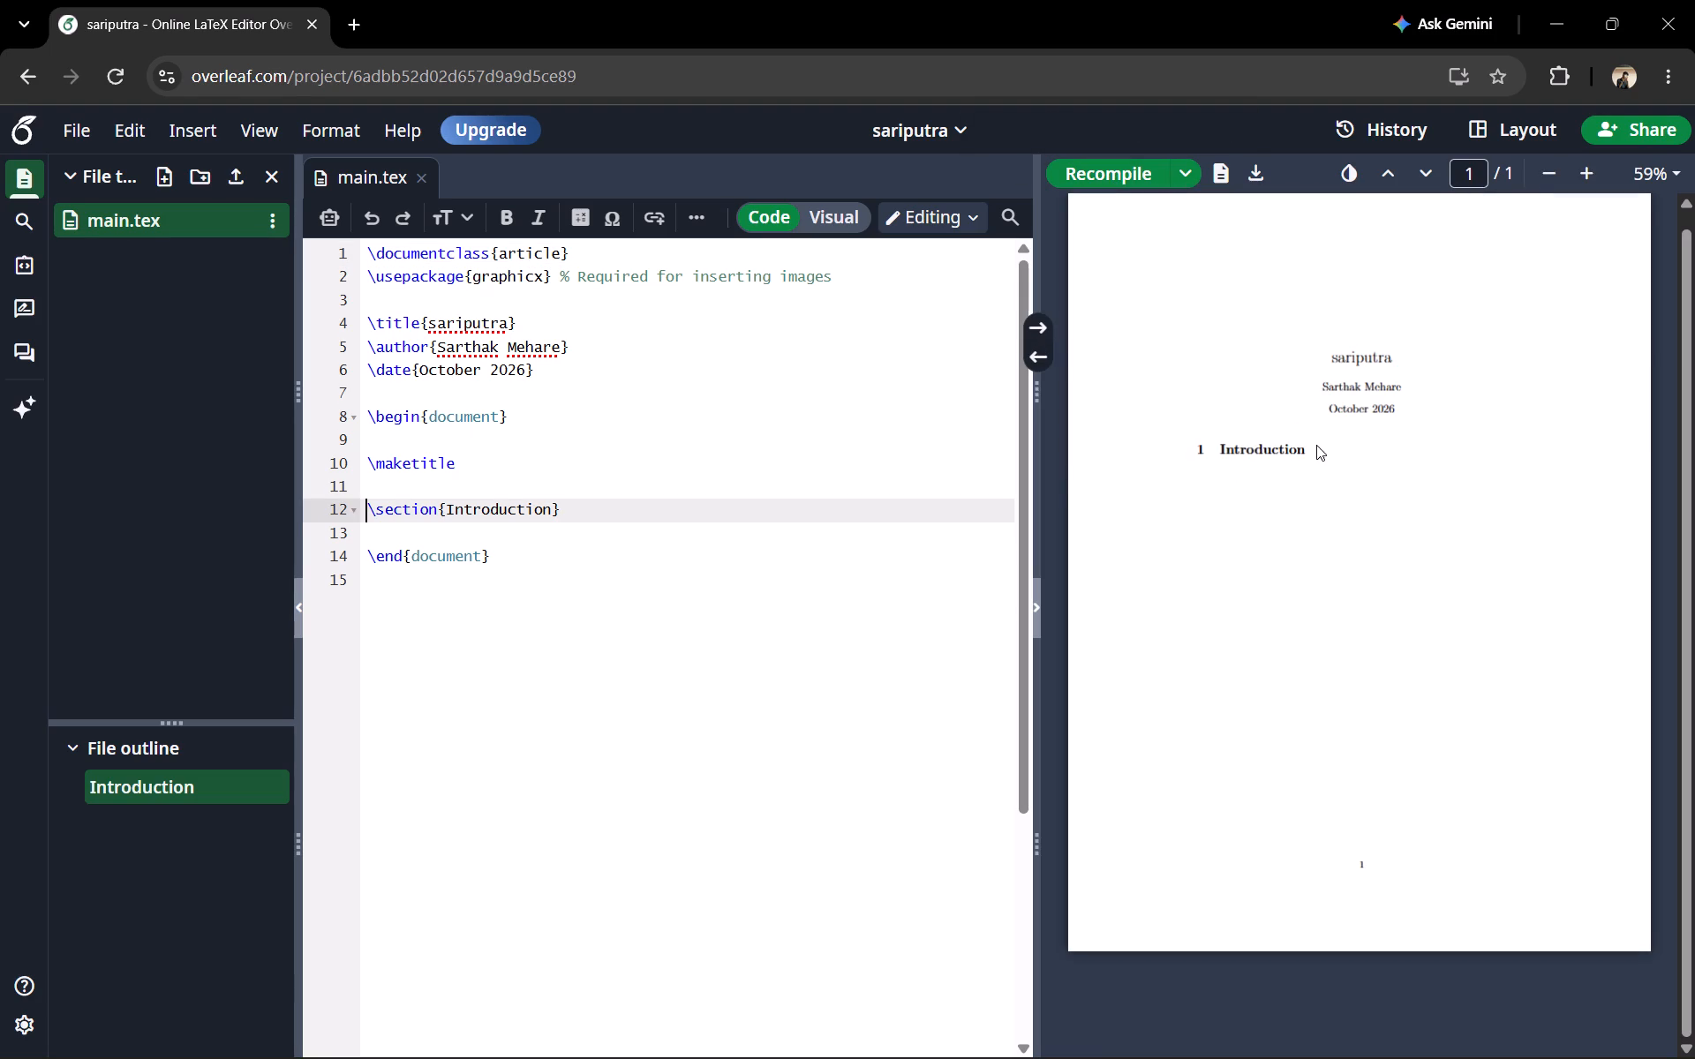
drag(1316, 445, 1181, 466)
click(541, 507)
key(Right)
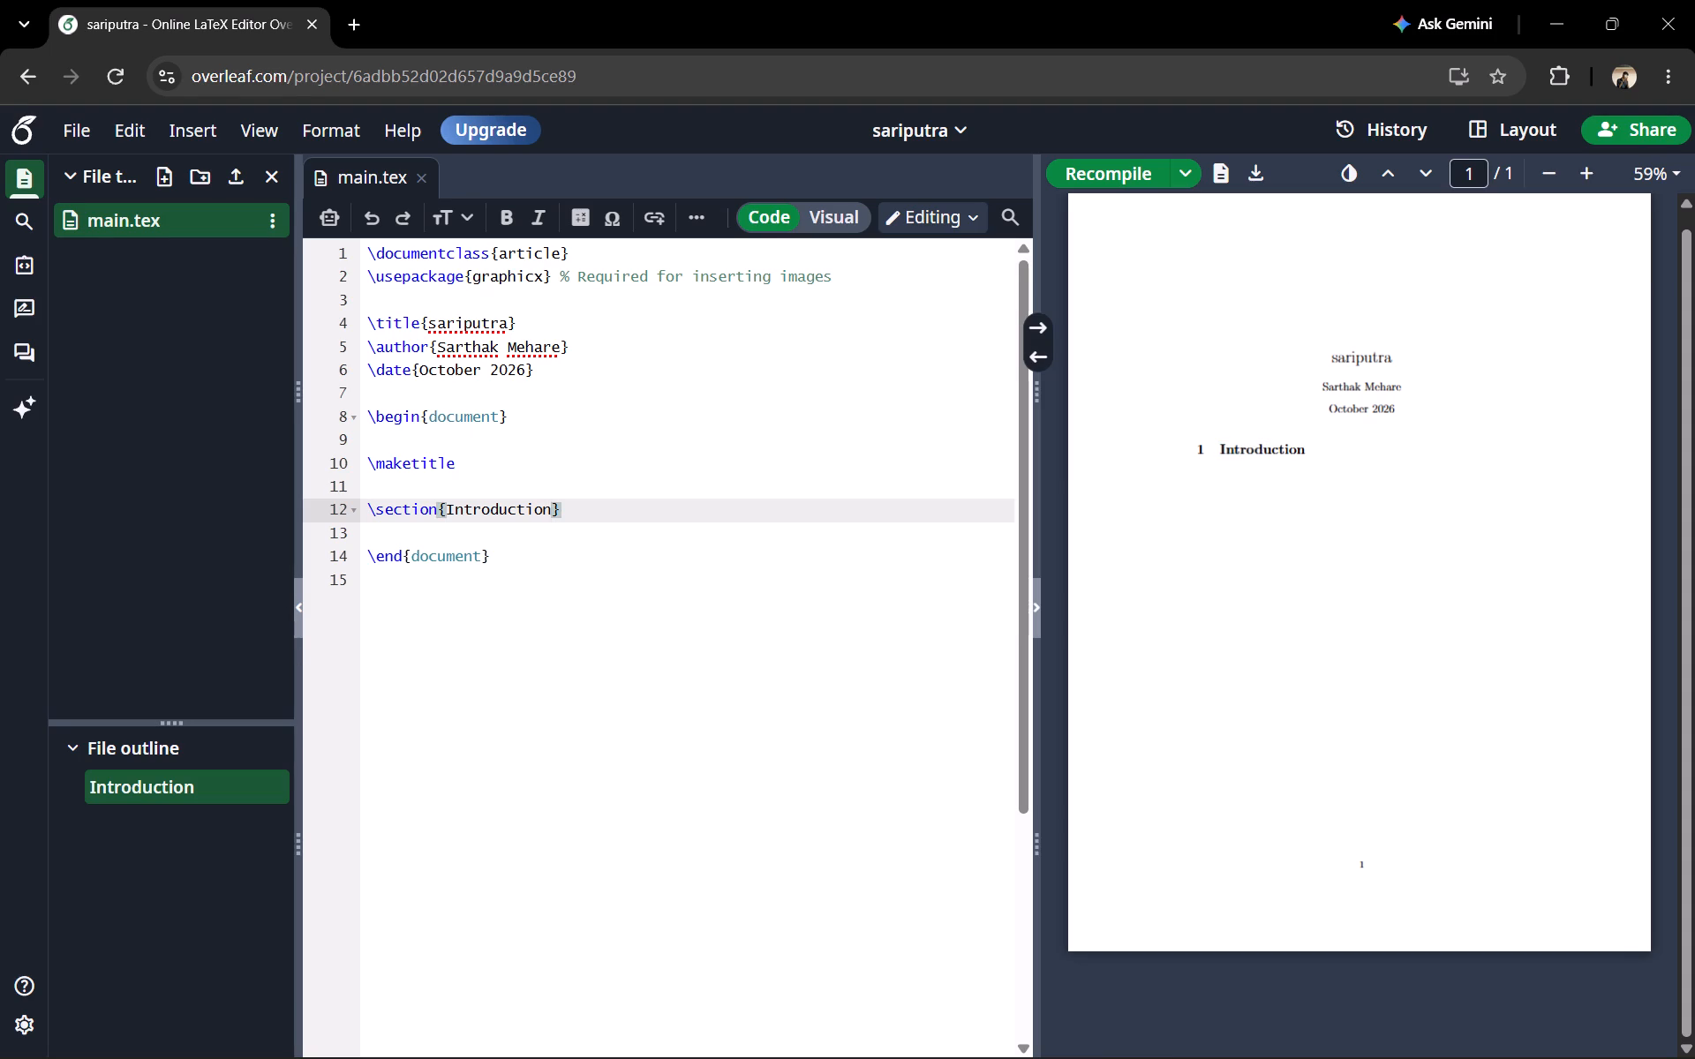
Delete the author name from the \author{} command in main.tex, leaving the braces empty.
drag(437, 354, 559, 357)
key(BackSpace)
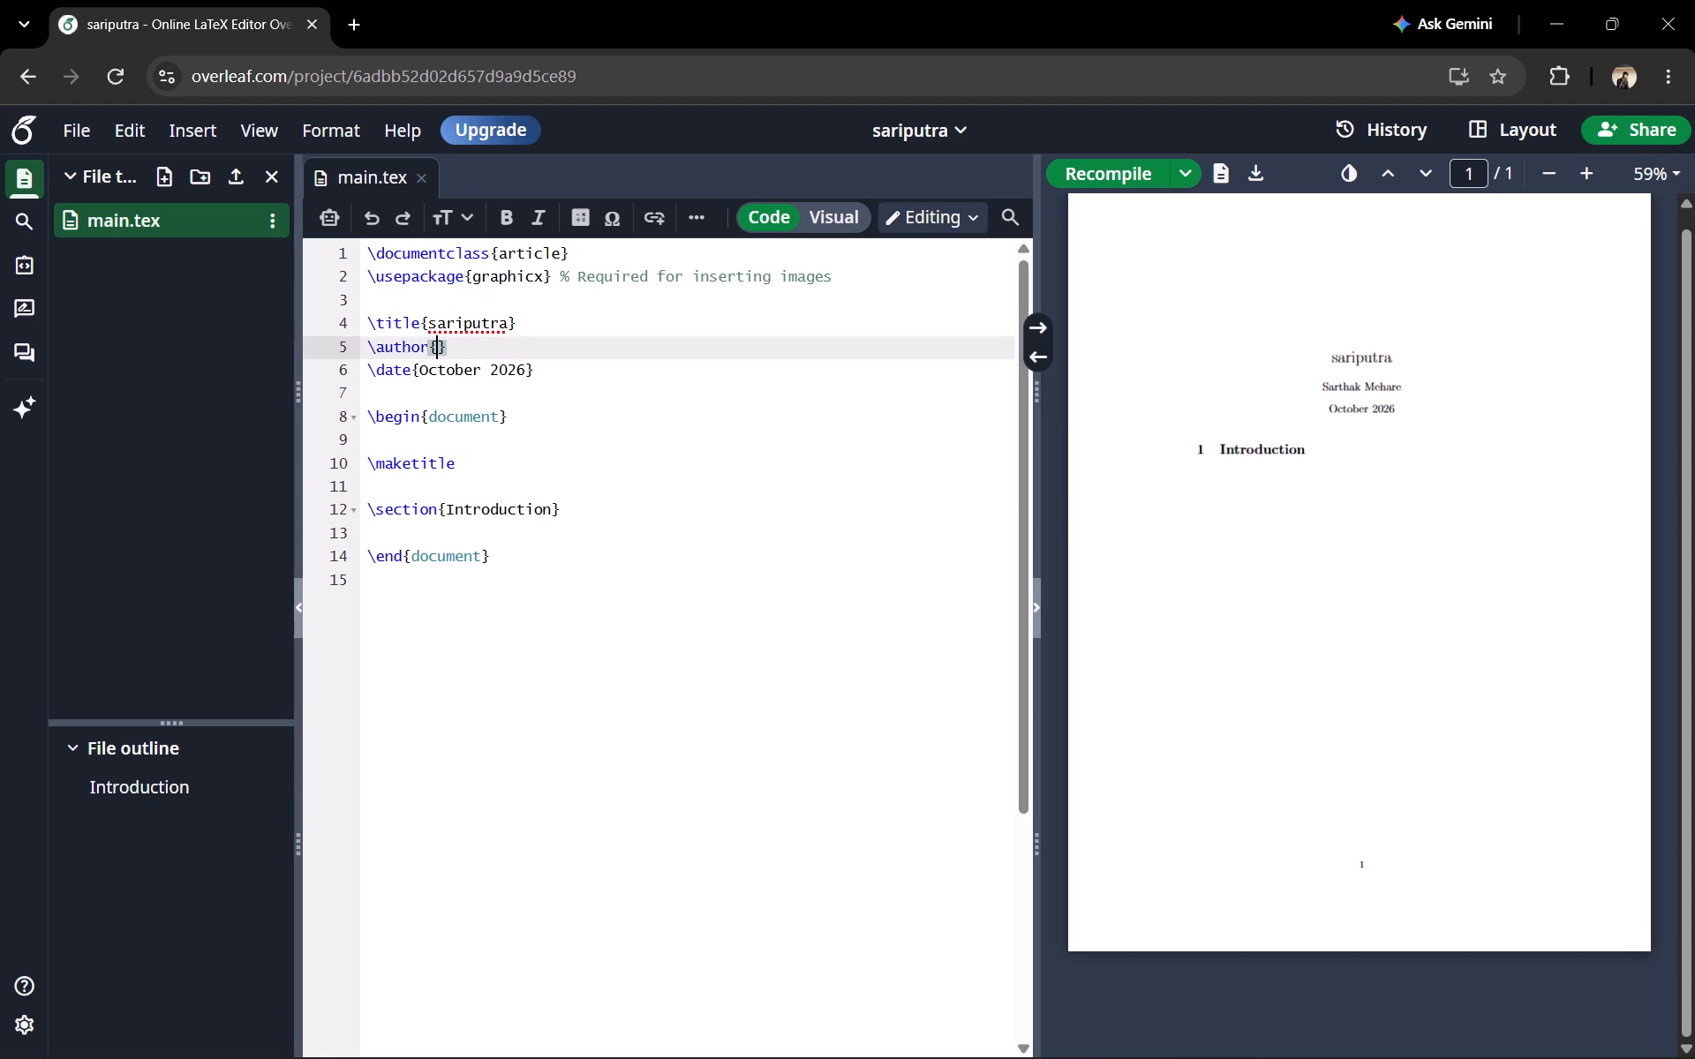
click(478, 359)
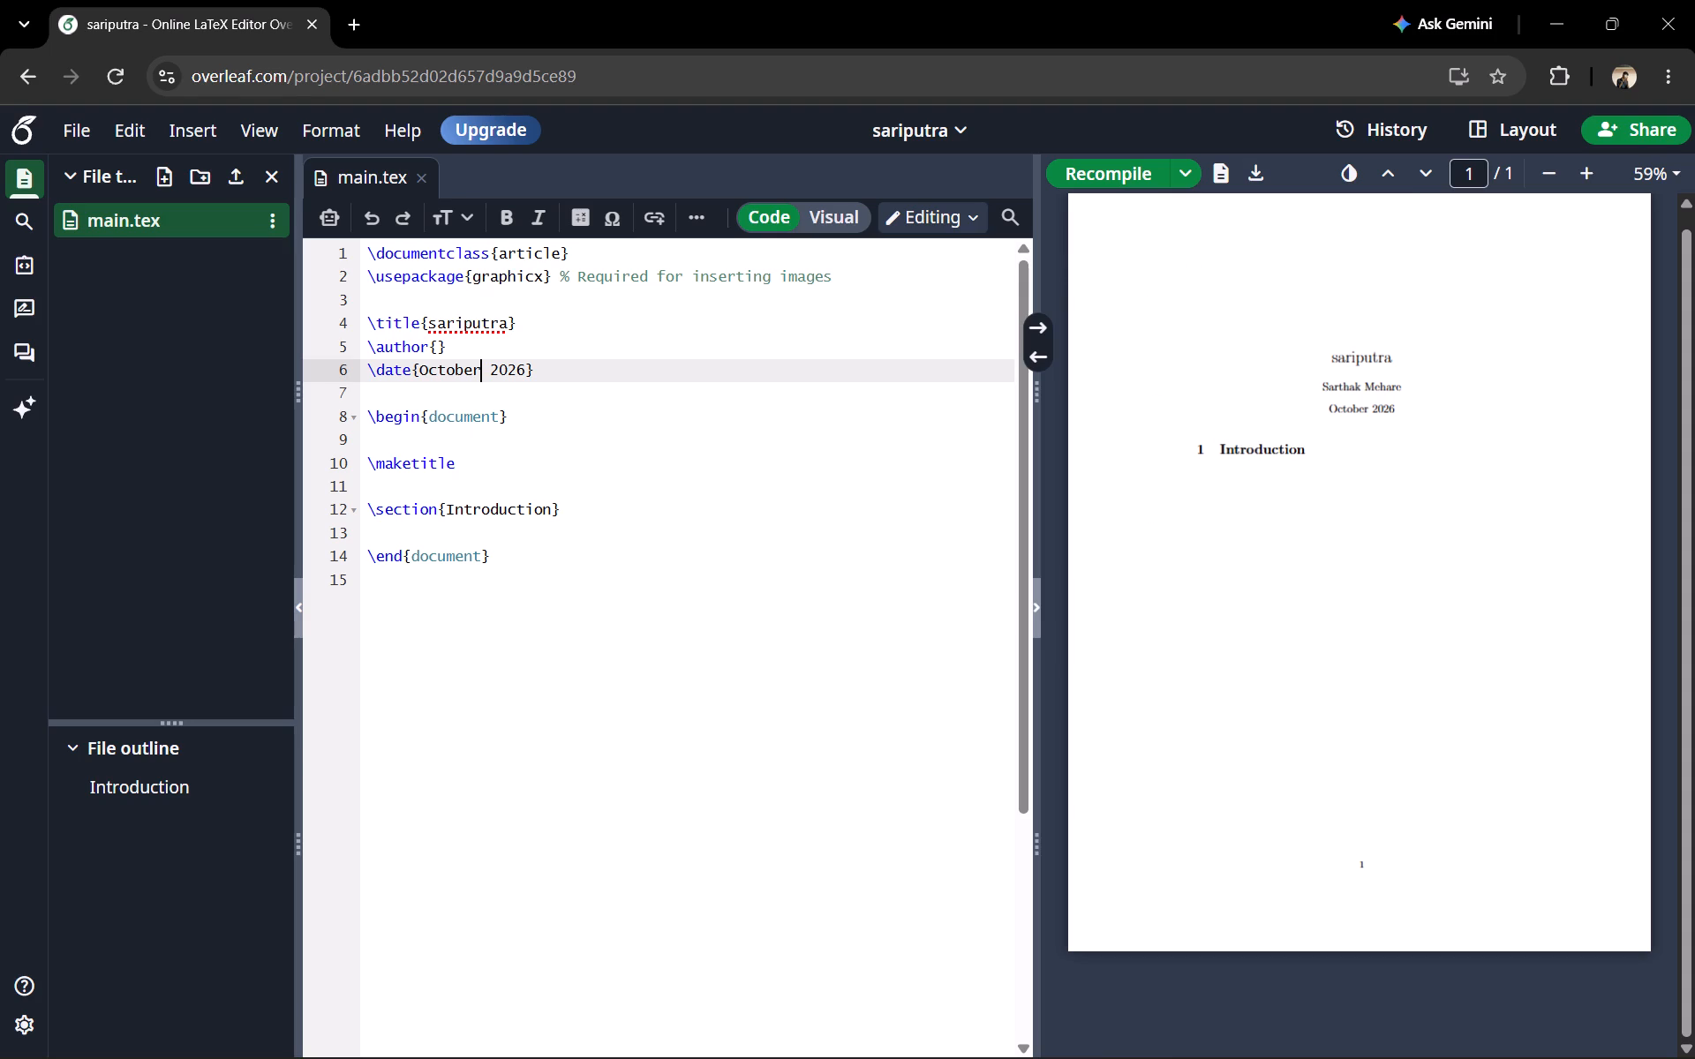
Check main.tex in the Visual editor view, and return to the code view.
click(834, 228)
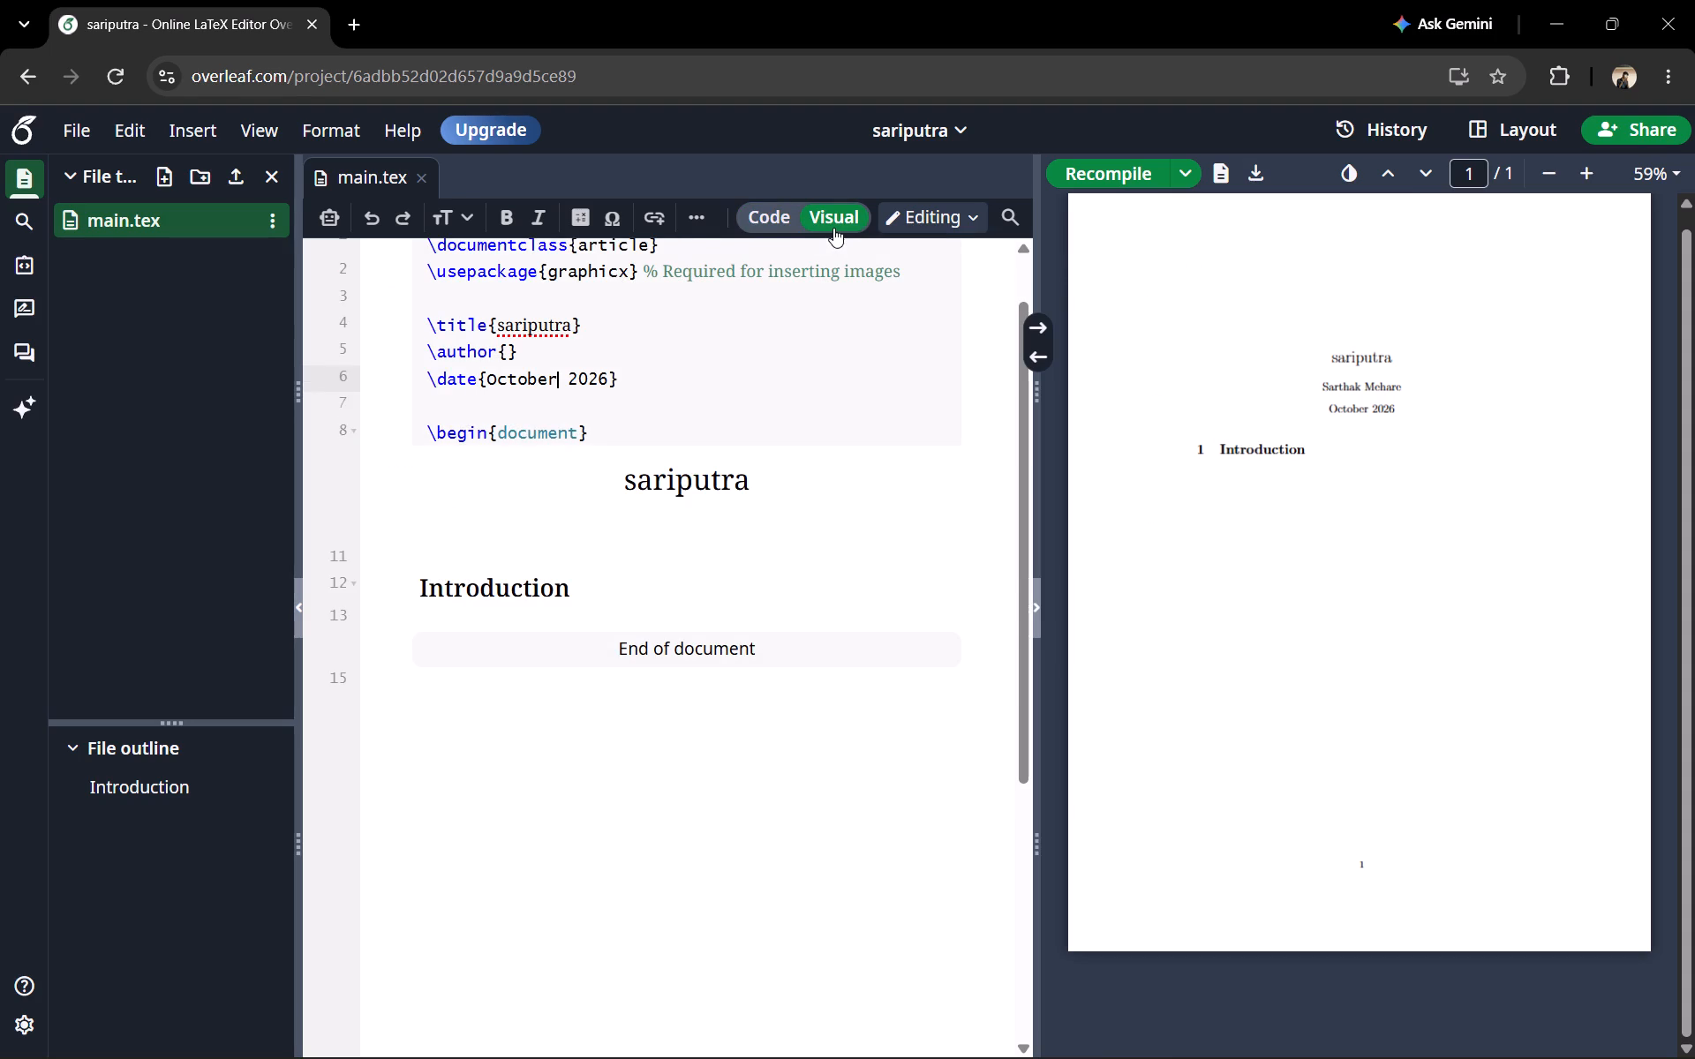
click(750, 214)
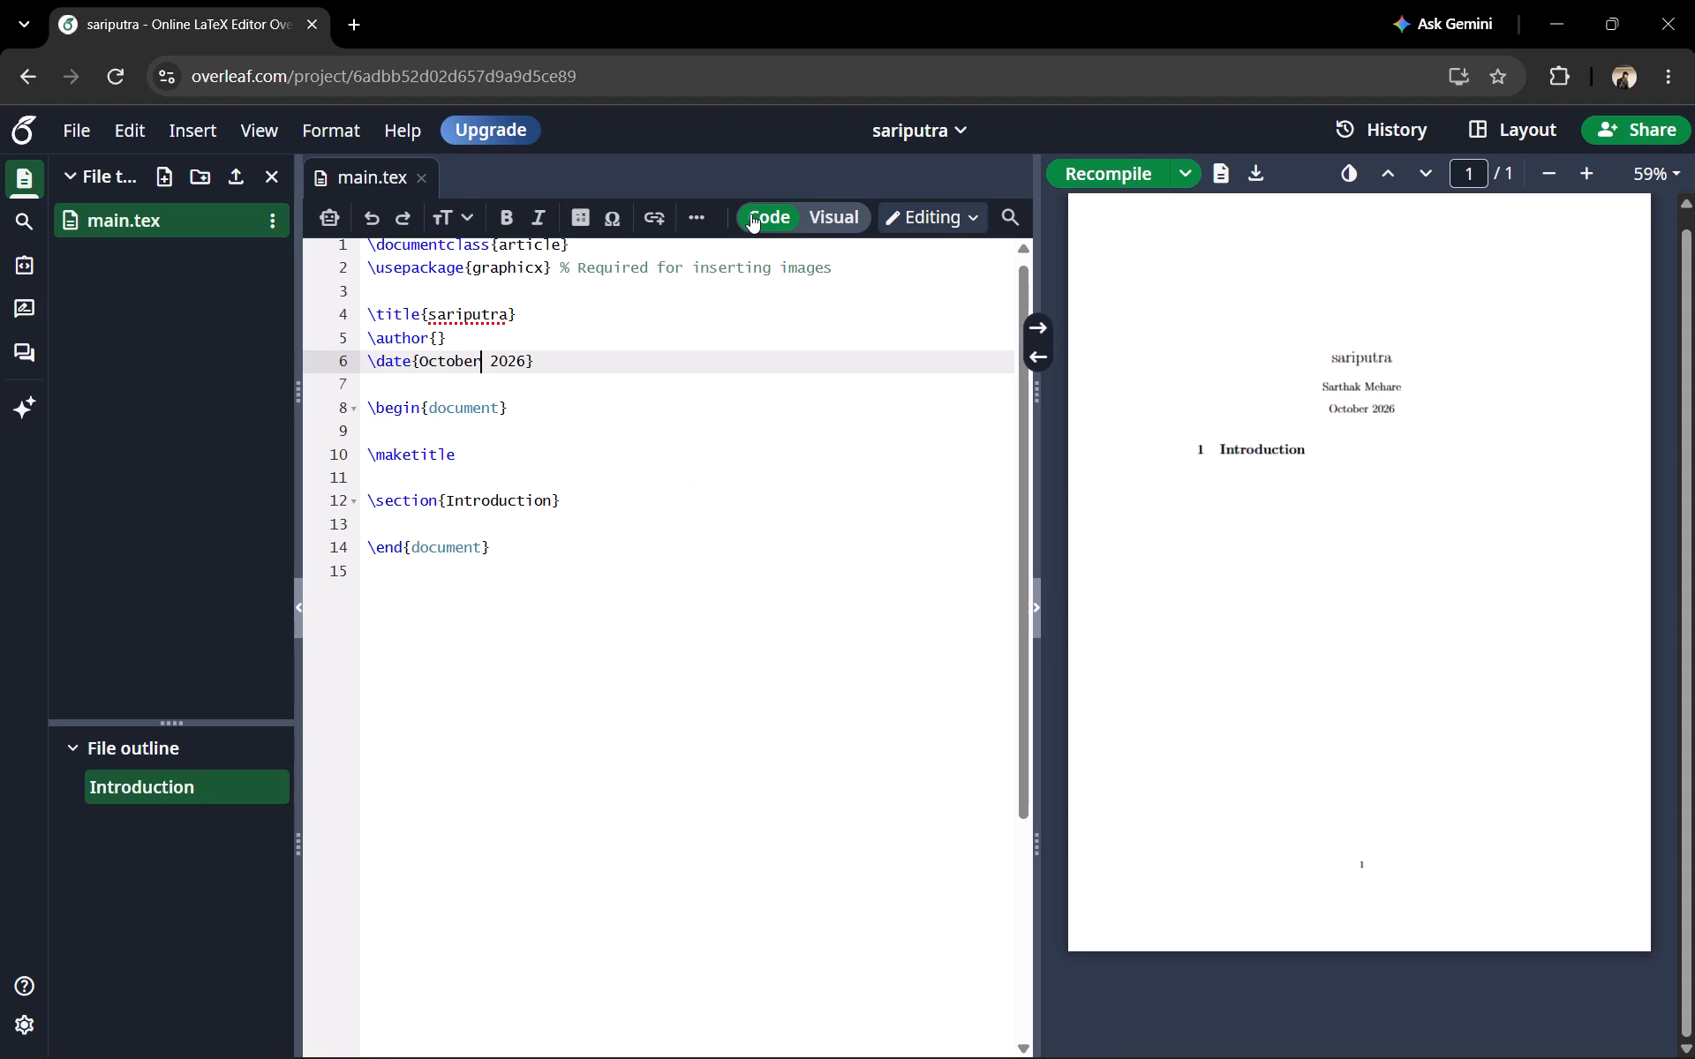
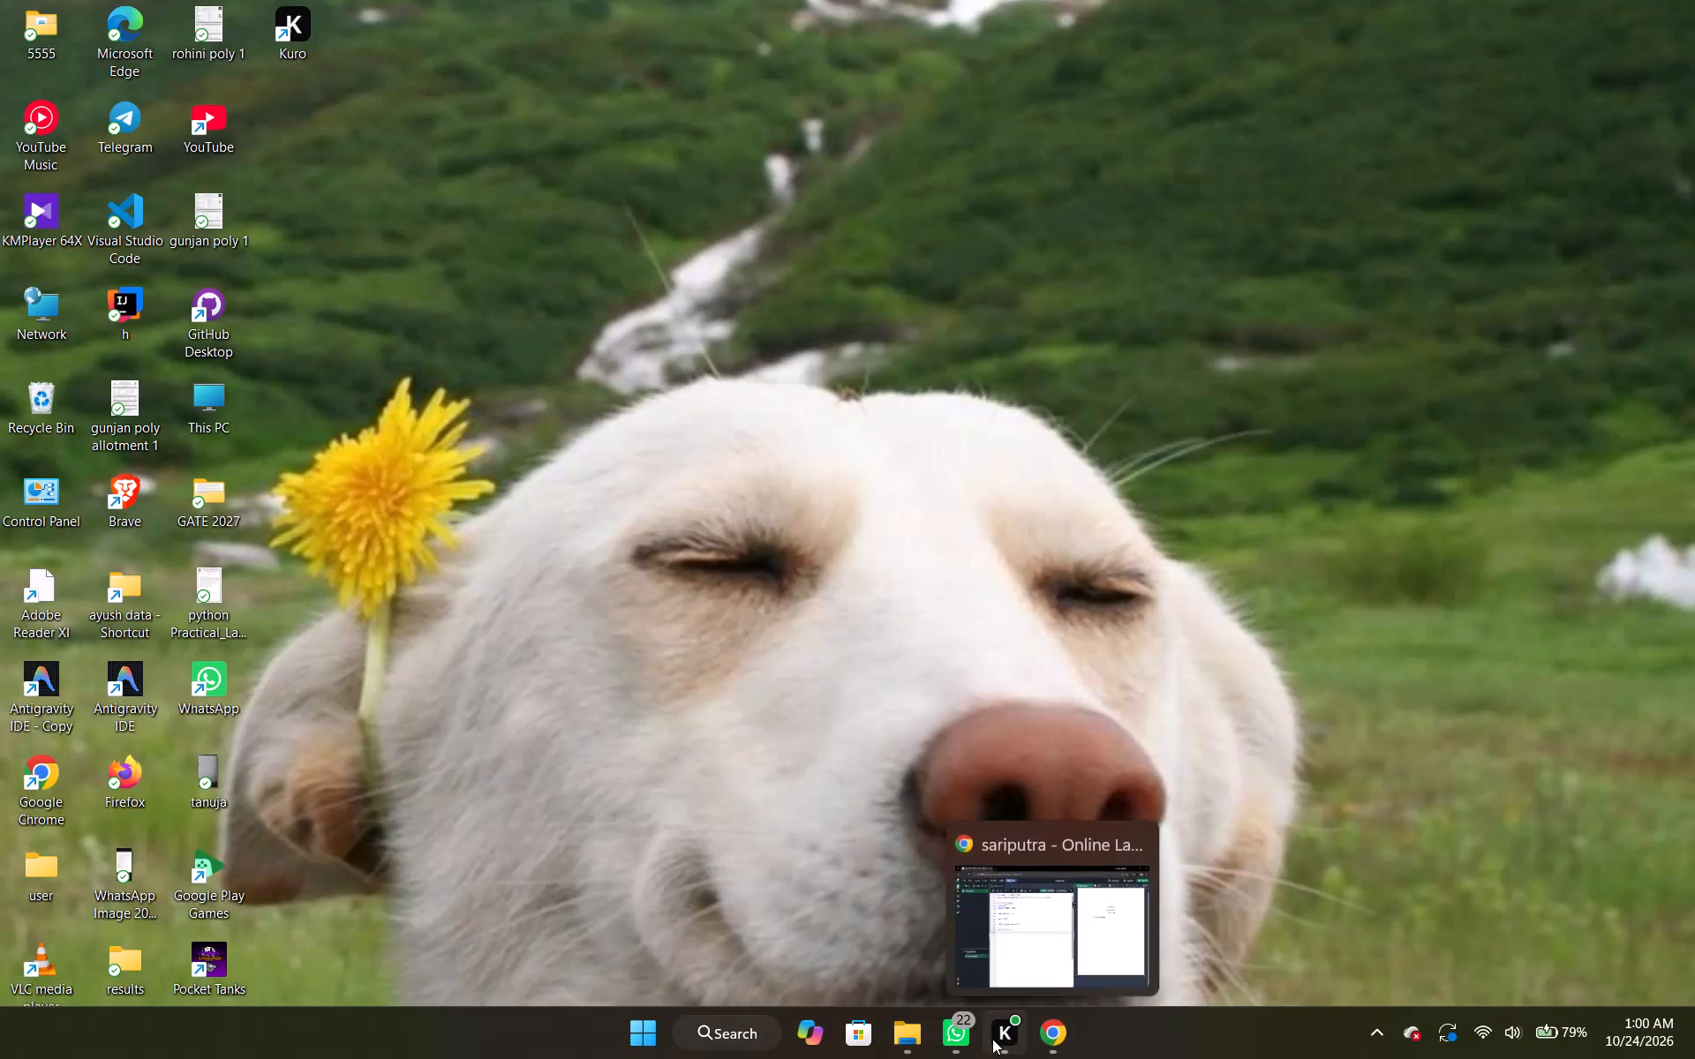
Switch to File Explorer and open the New Volume (D:) drive.
click(1038, 1042)
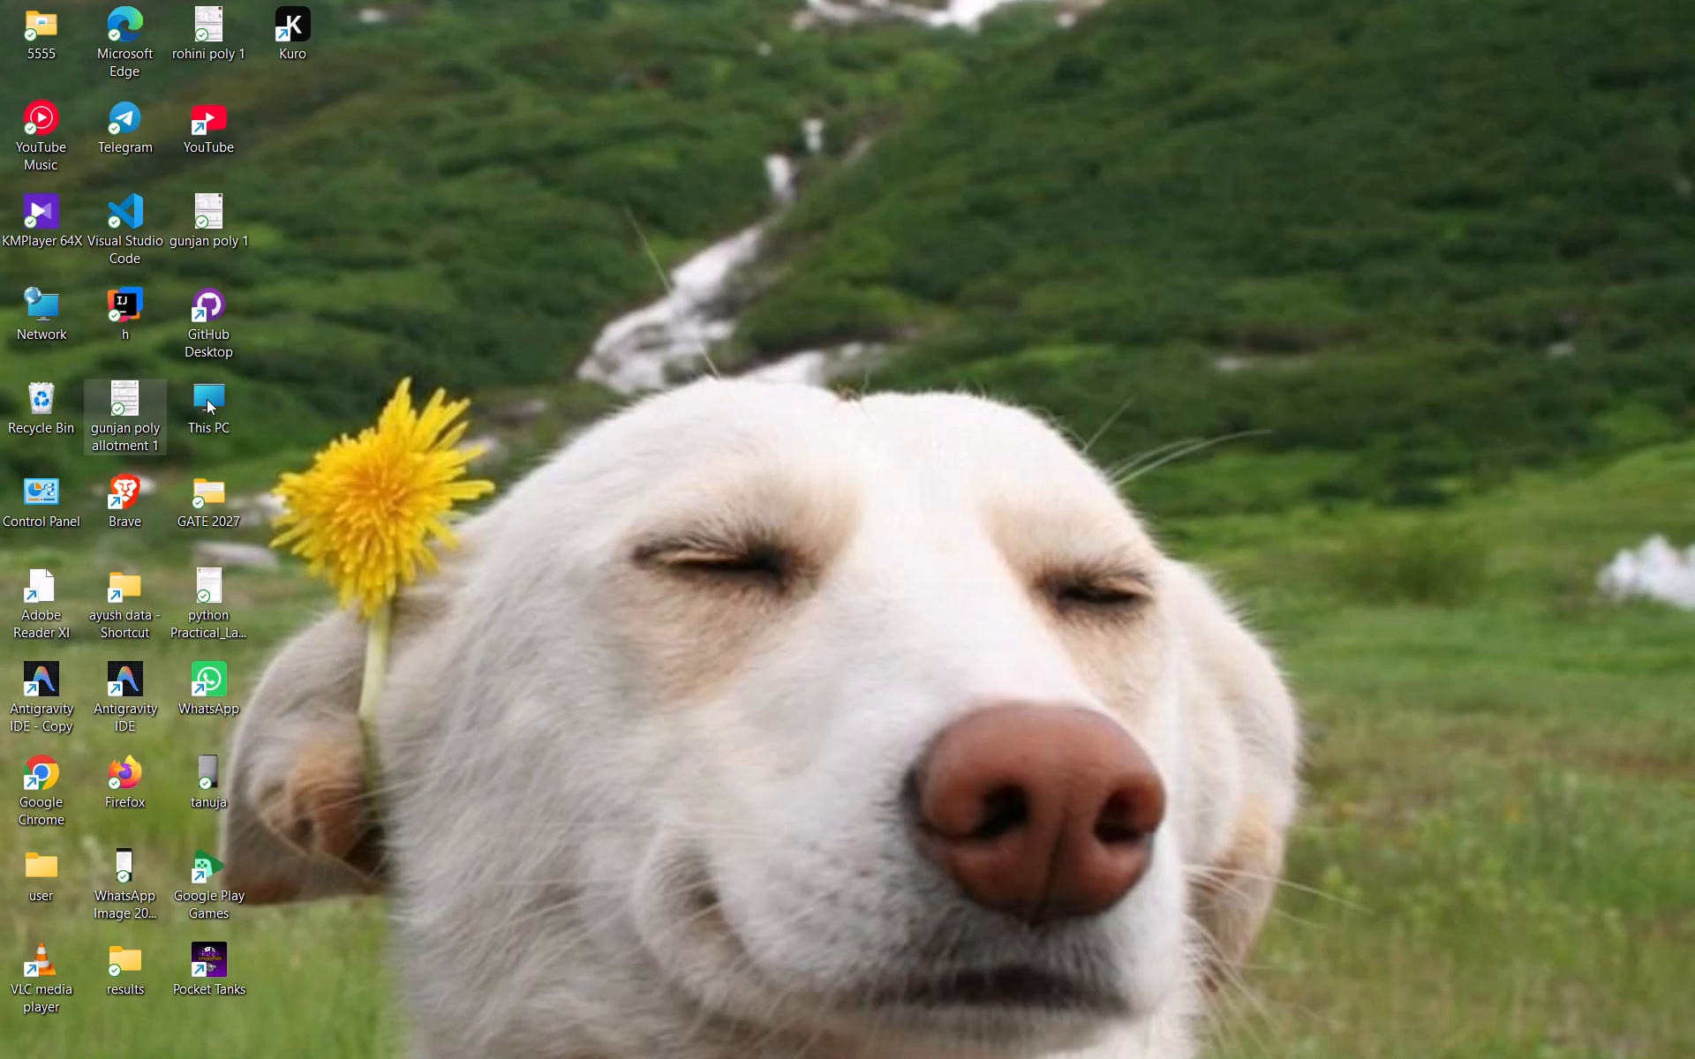
double_click(207, 399)
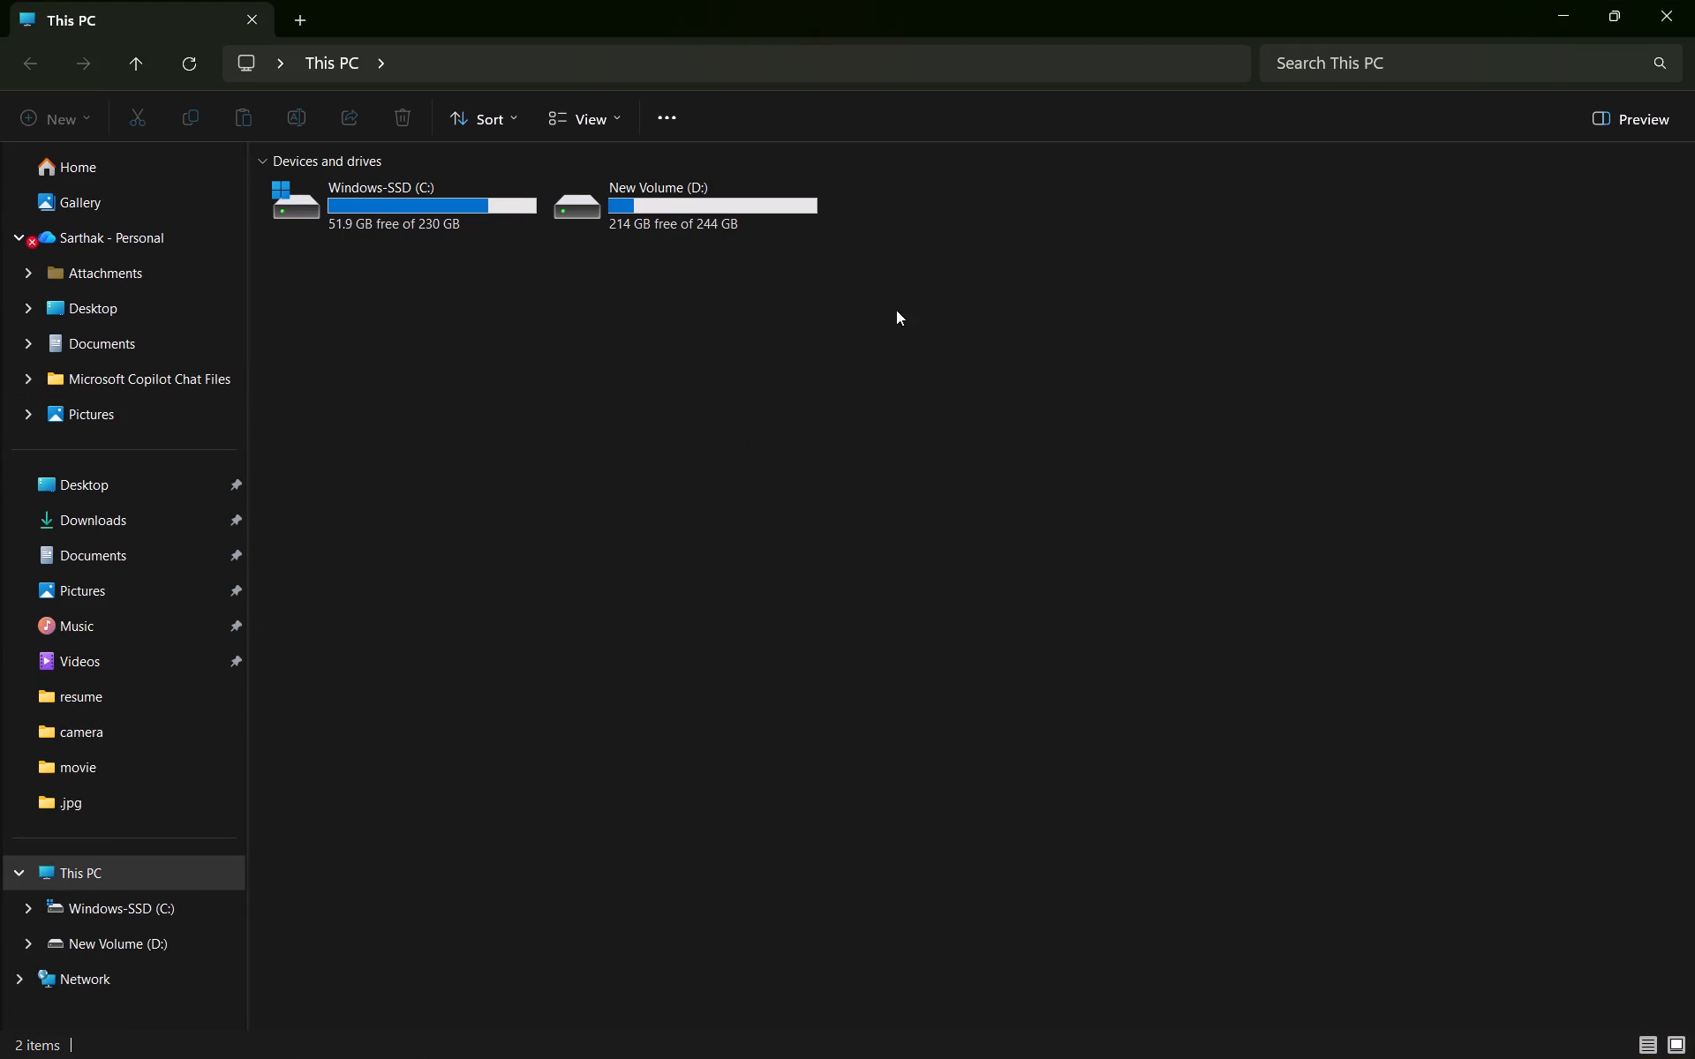
double_click(741, 224)
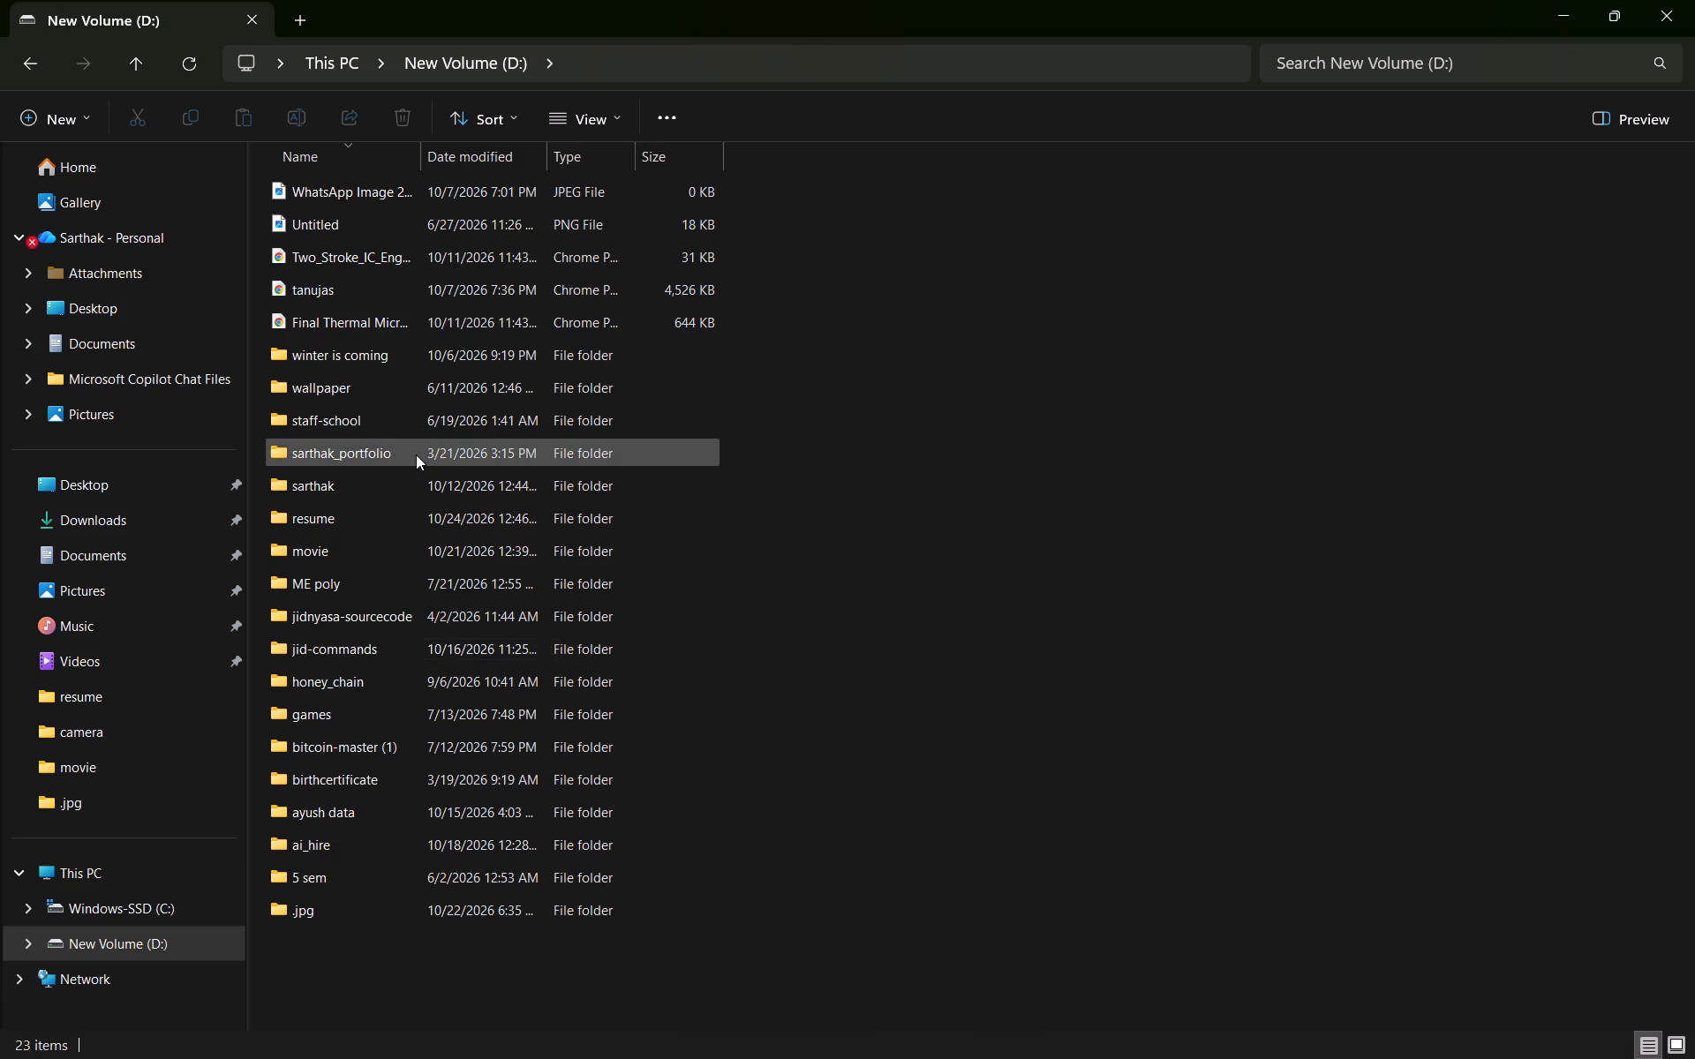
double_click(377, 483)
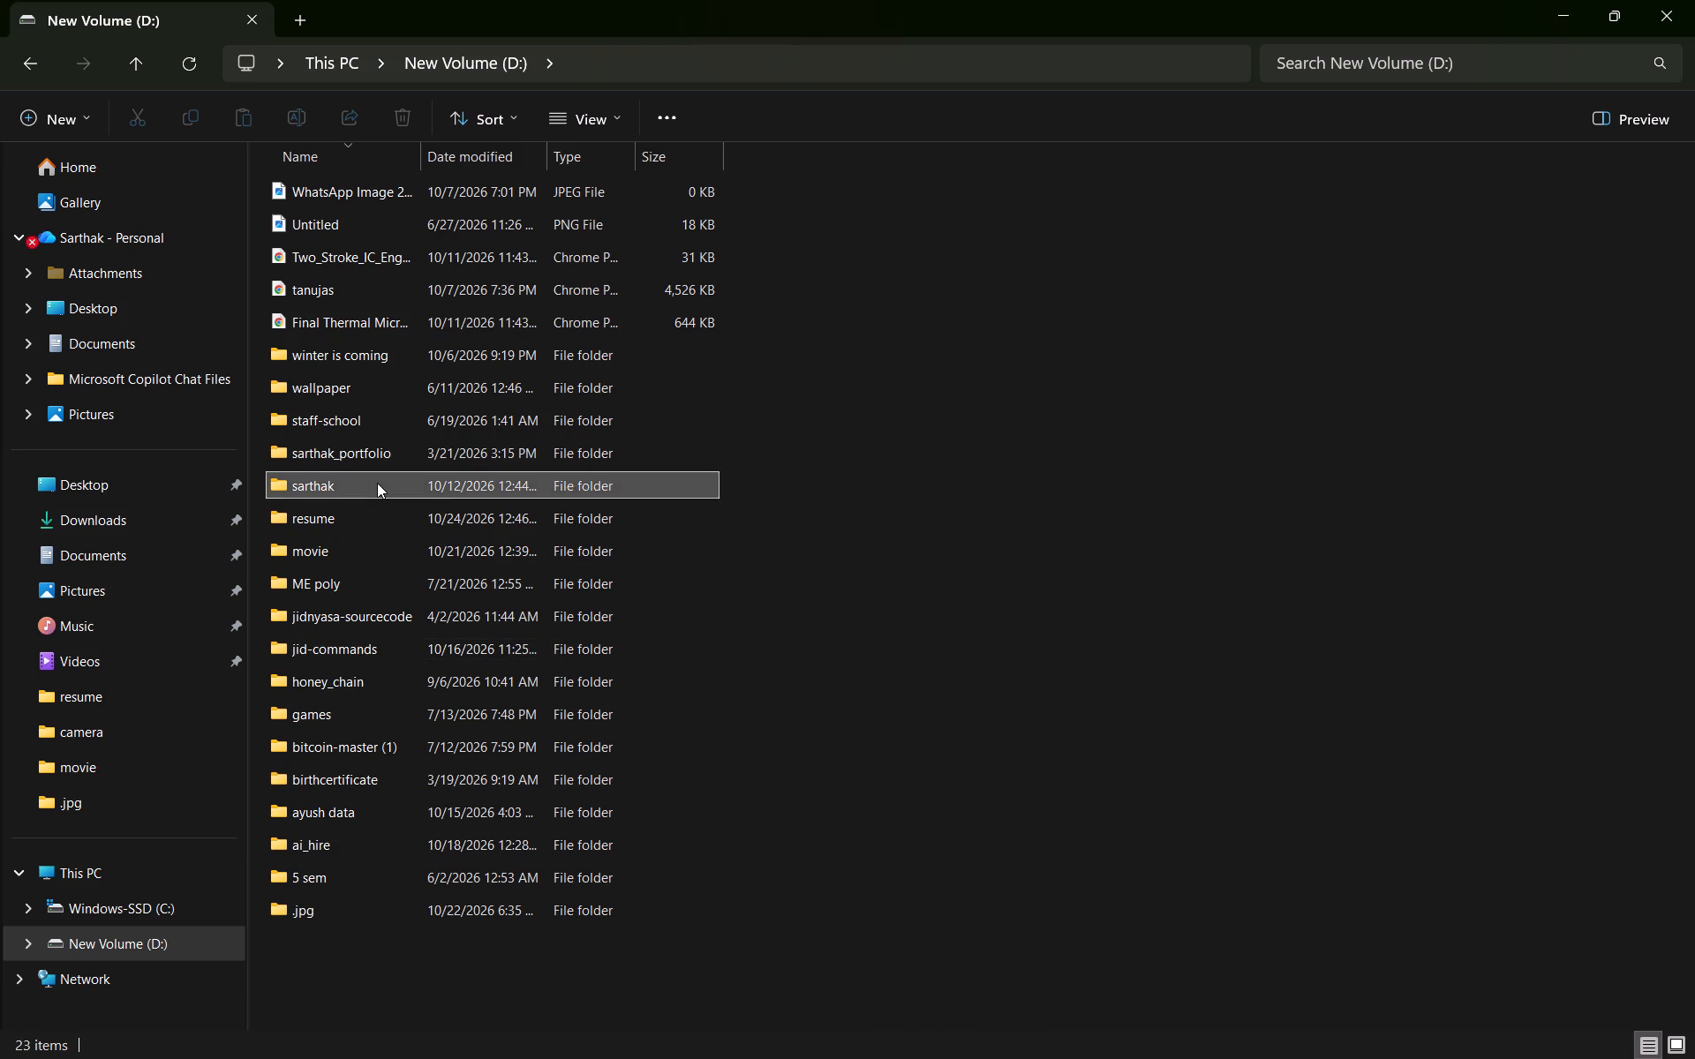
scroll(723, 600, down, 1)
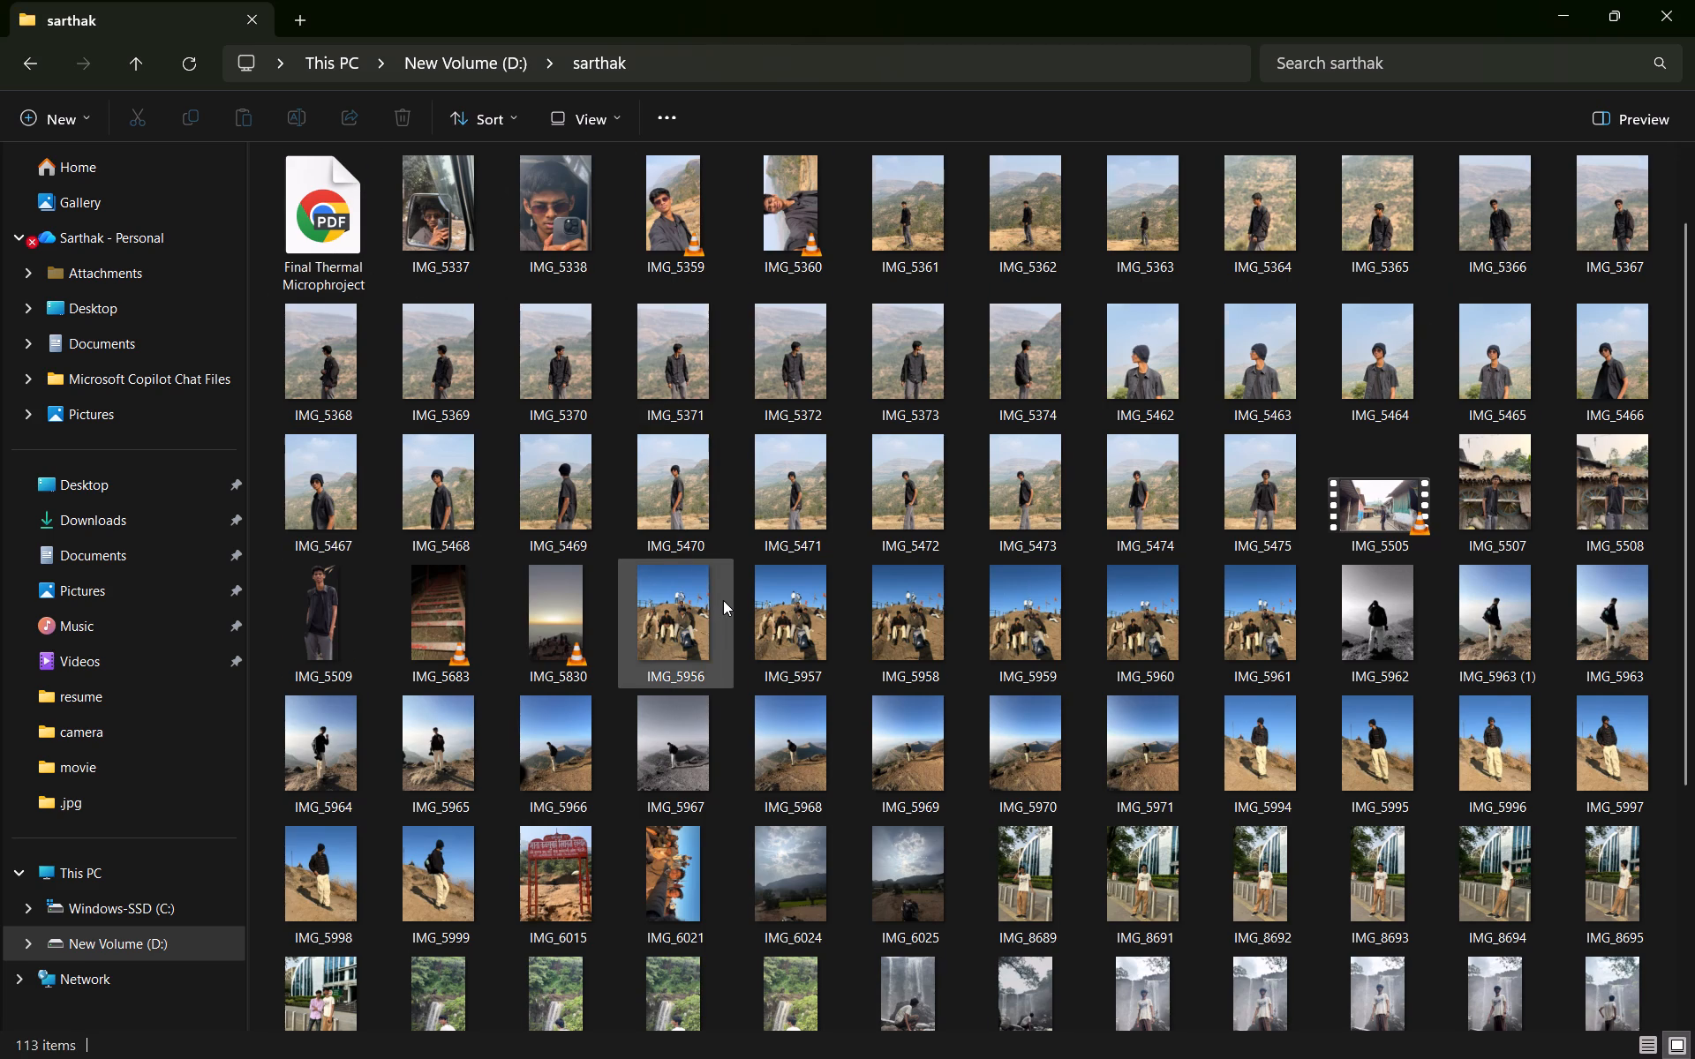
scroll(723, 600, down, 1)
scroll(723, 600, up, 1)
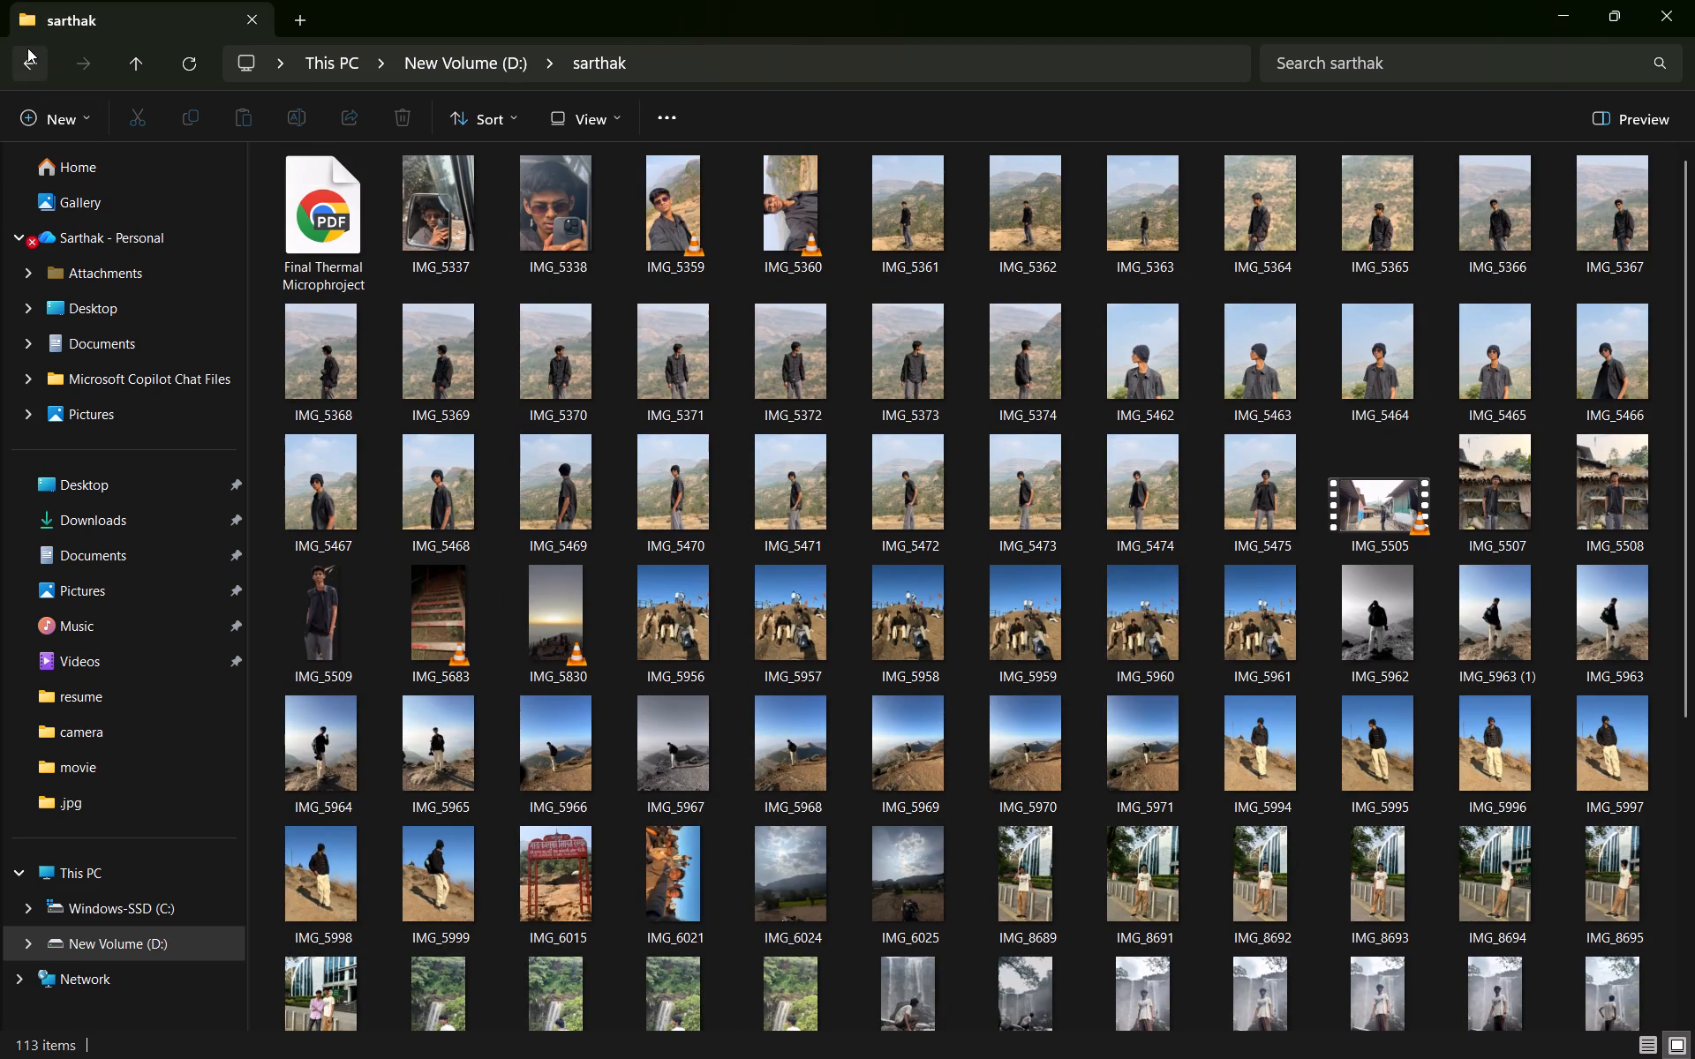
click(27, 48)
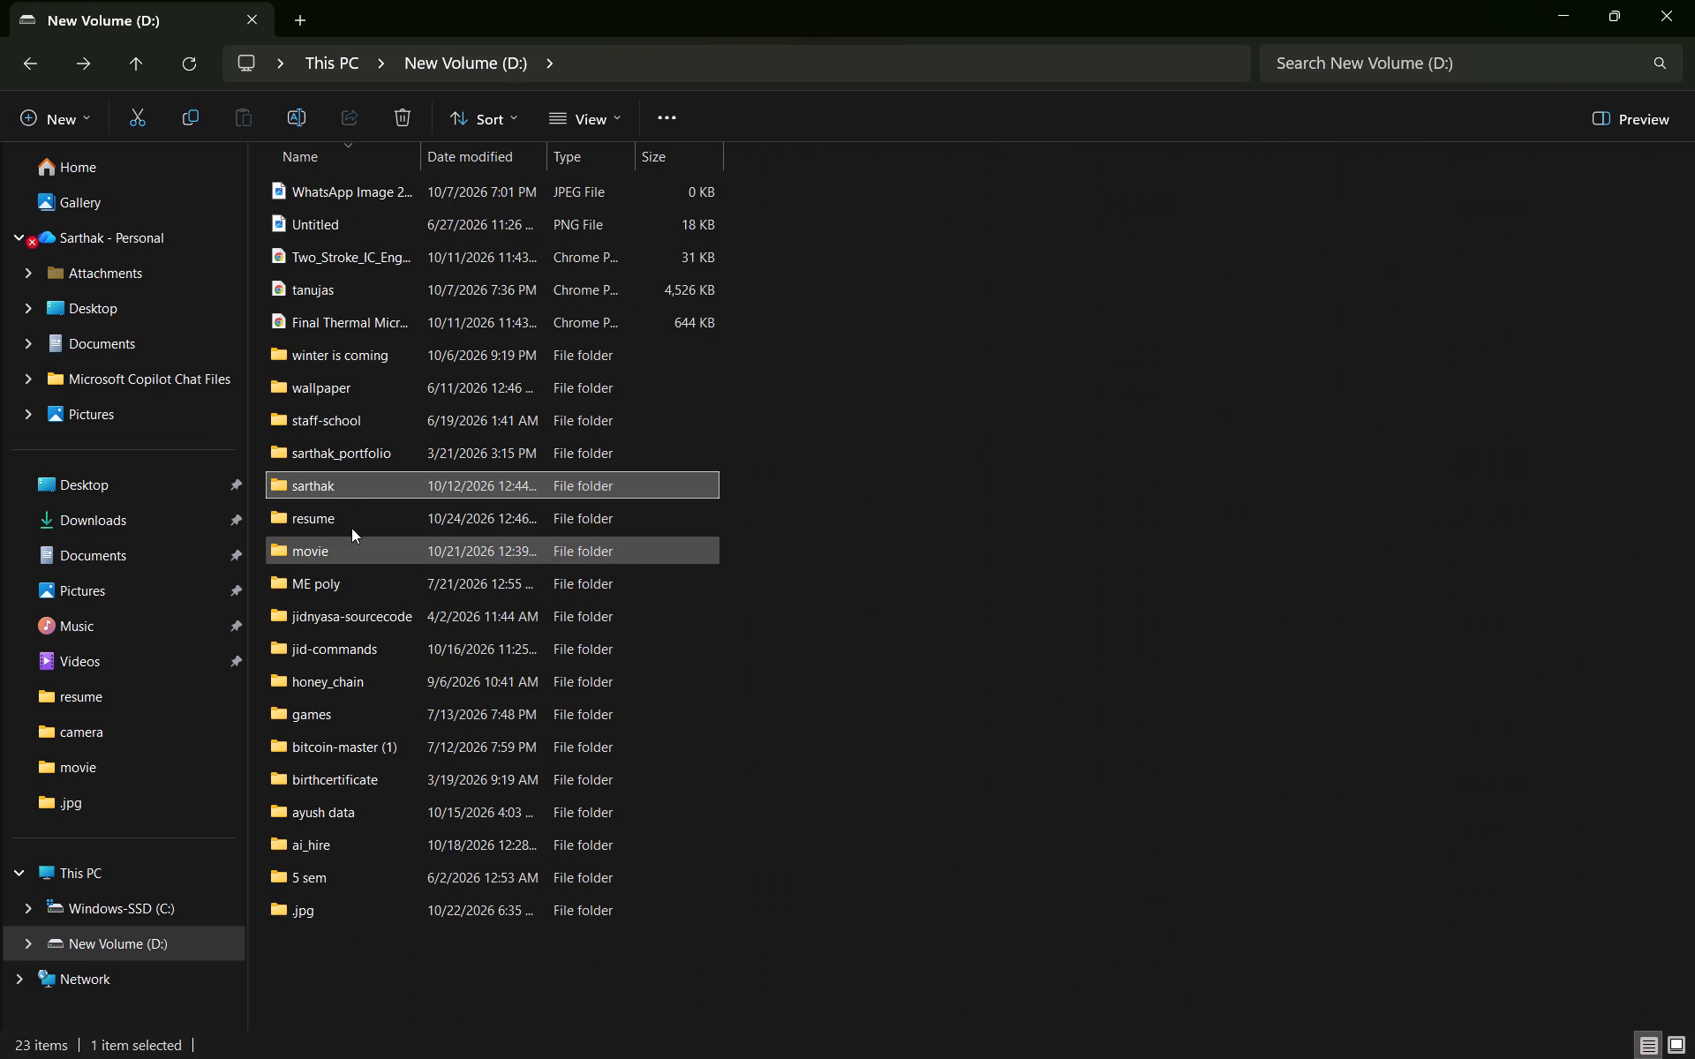
Open the PDF whose name ends in Resume-5 from the resume folder on the D: drive.
click(351, 528)
double_click(351, 528)
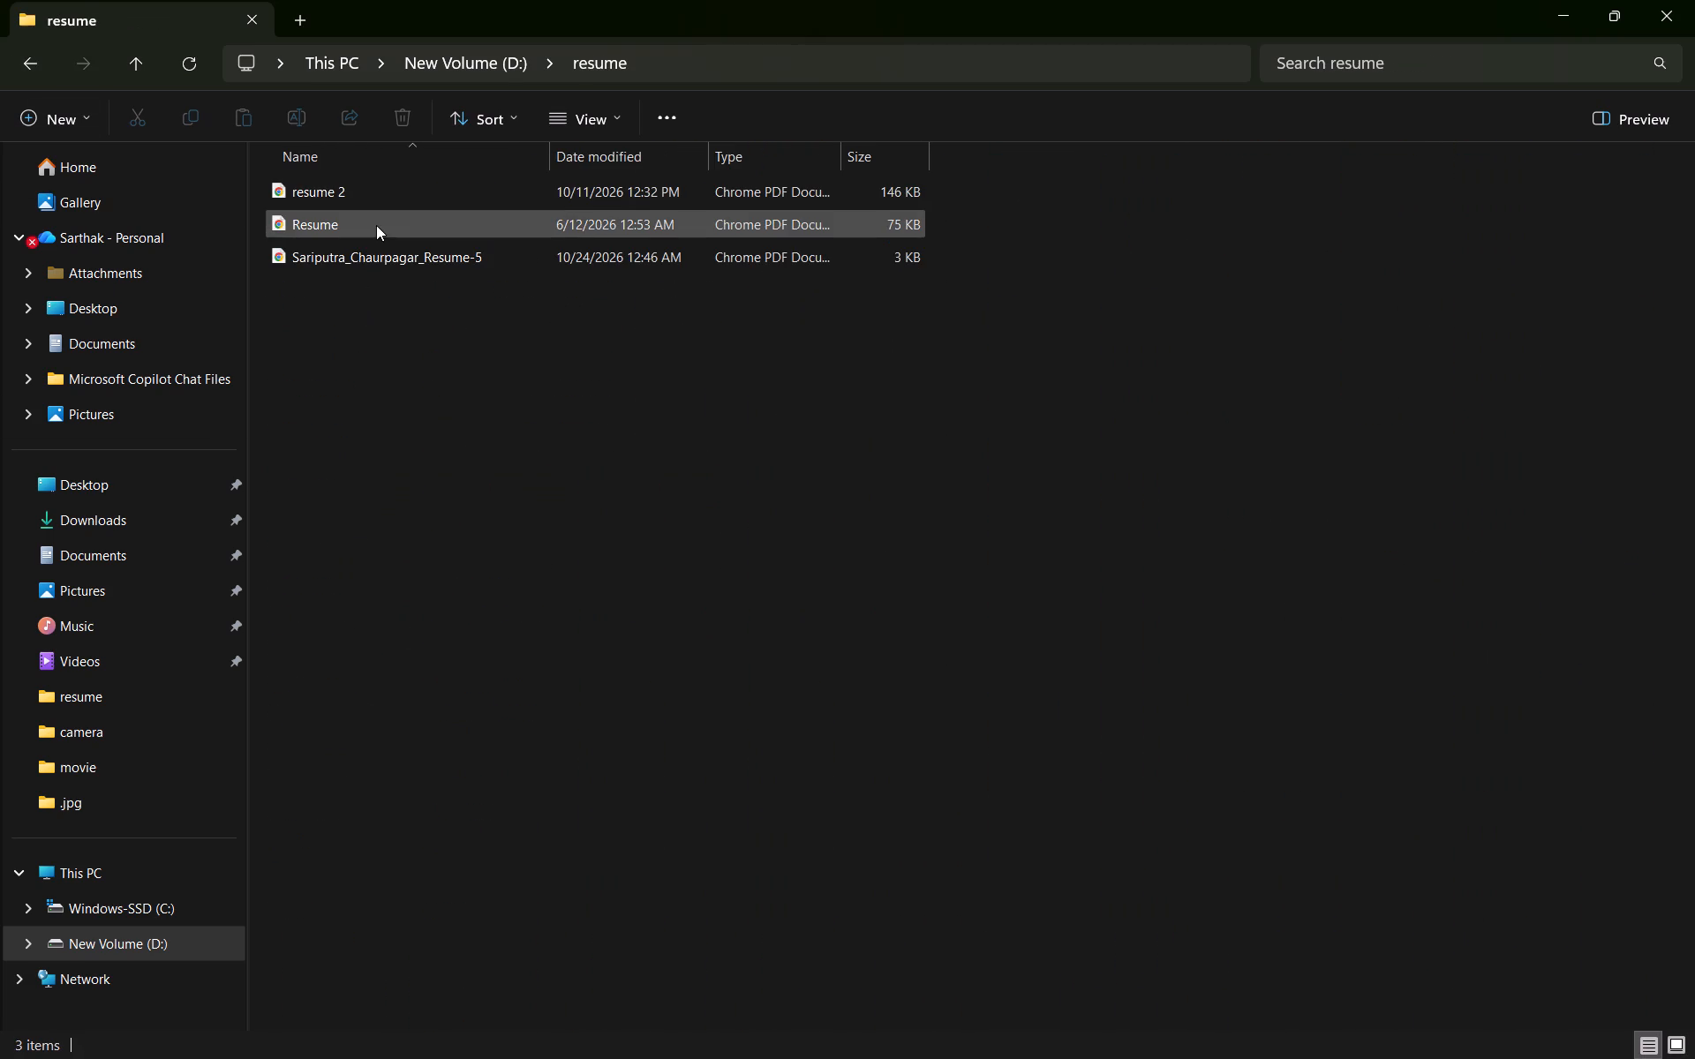
right_click(388, 249)
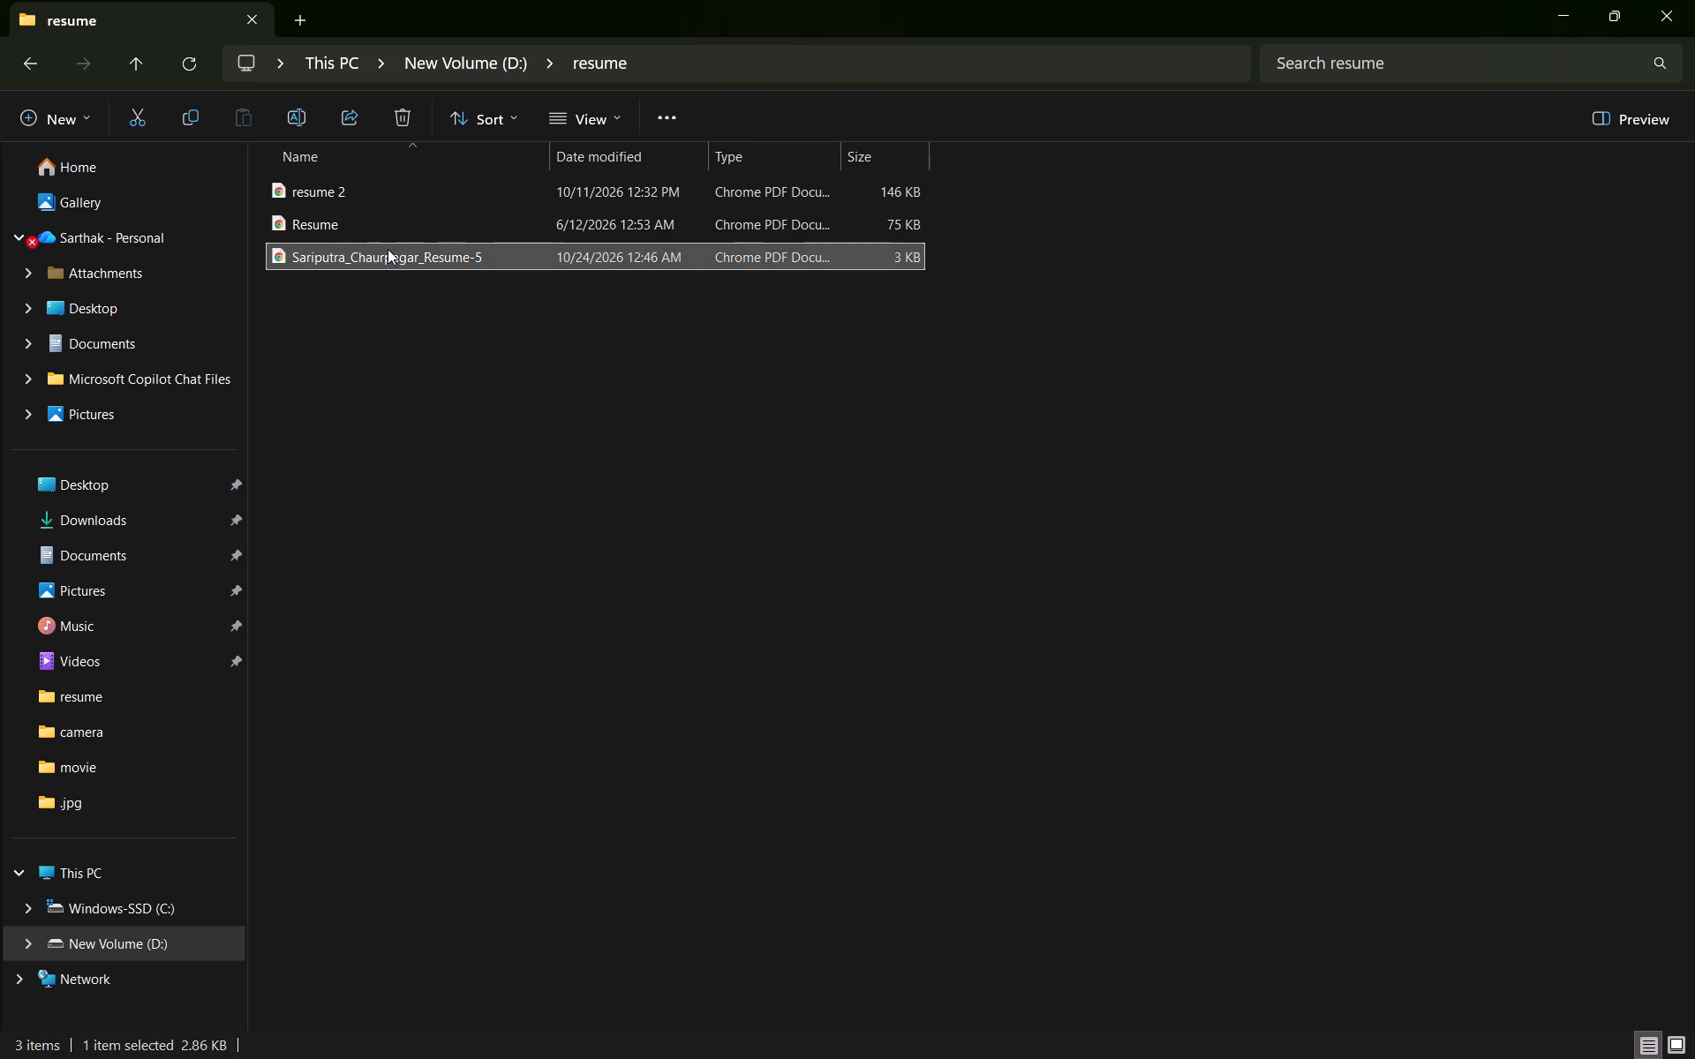
drag(336, 305, 348, 193)
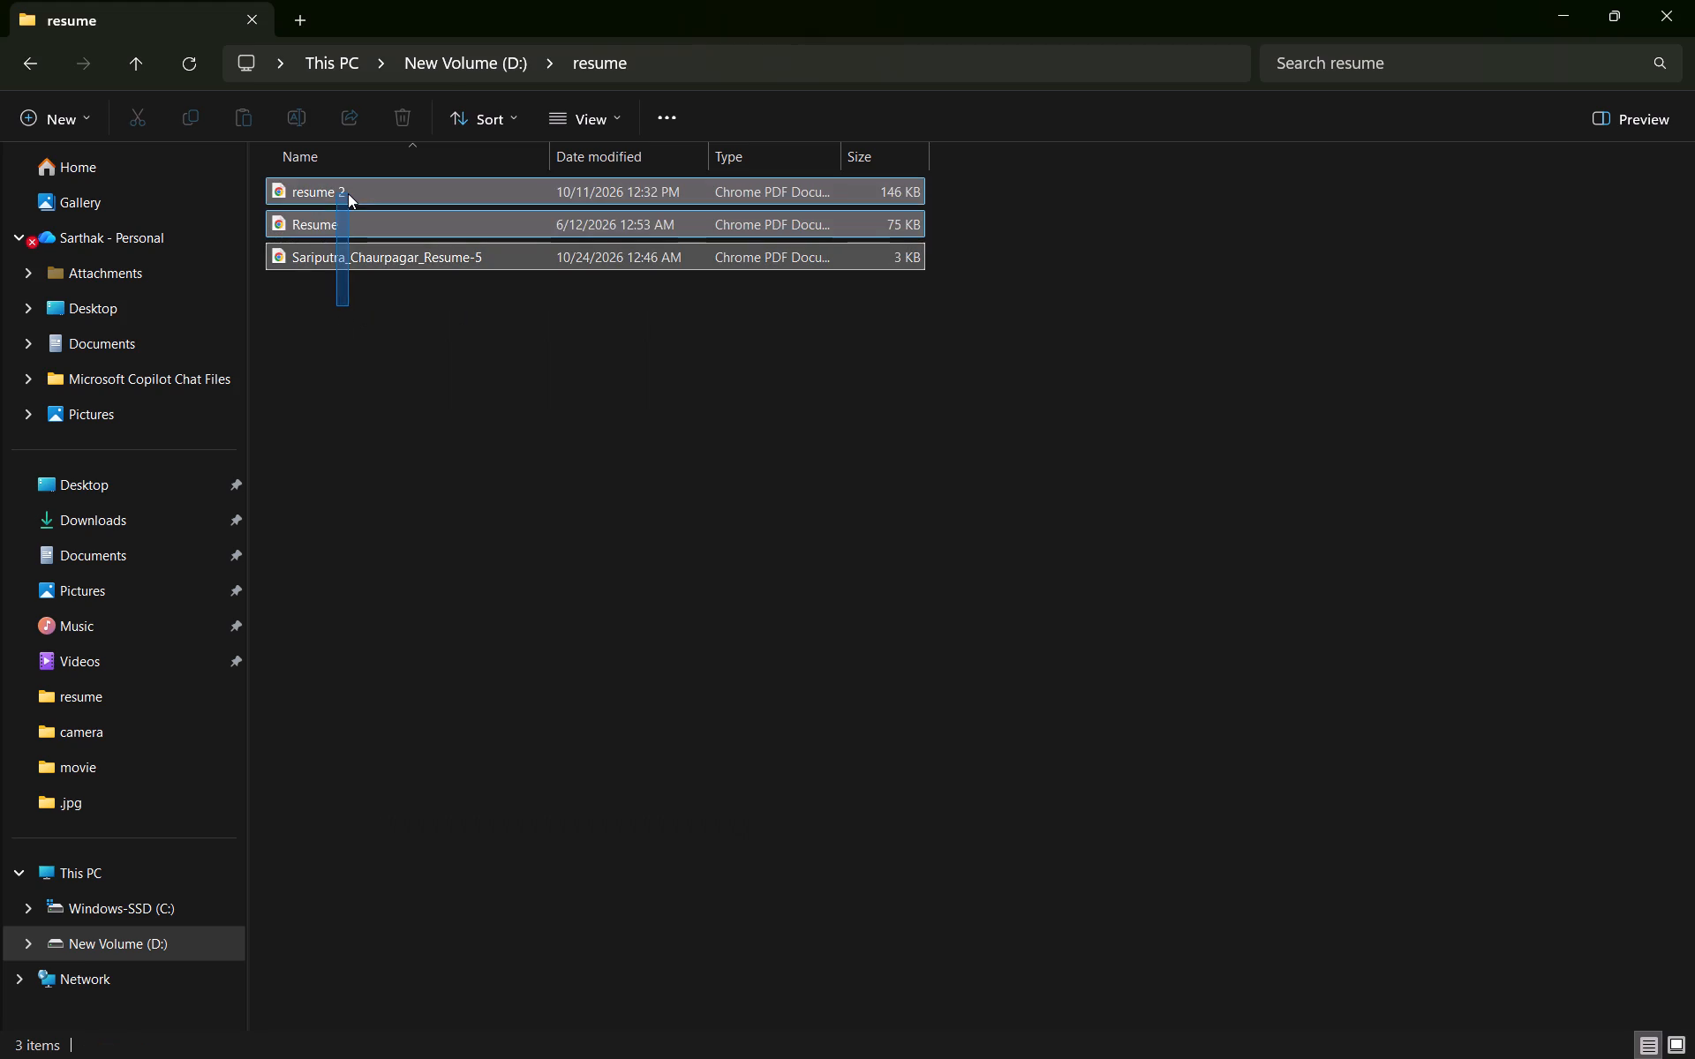
drag(348, 193, 336, 295)
right_click(407, 242)
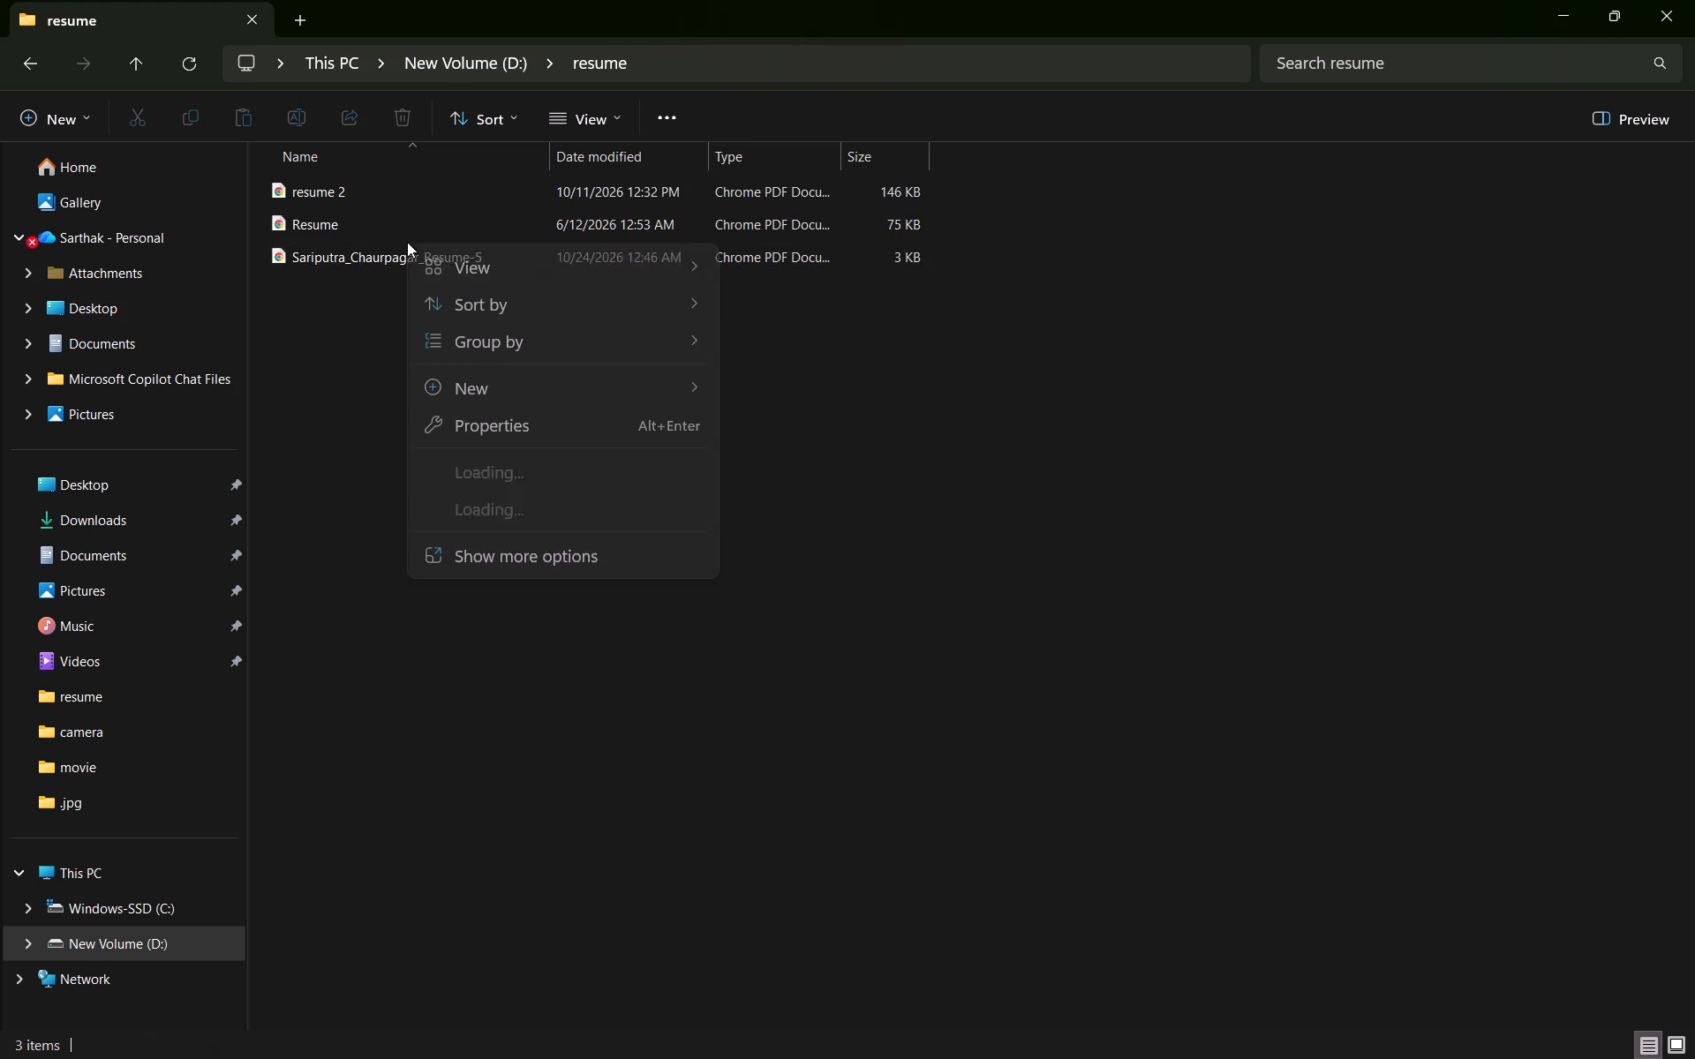
click(352, 262)
click(352, 262)
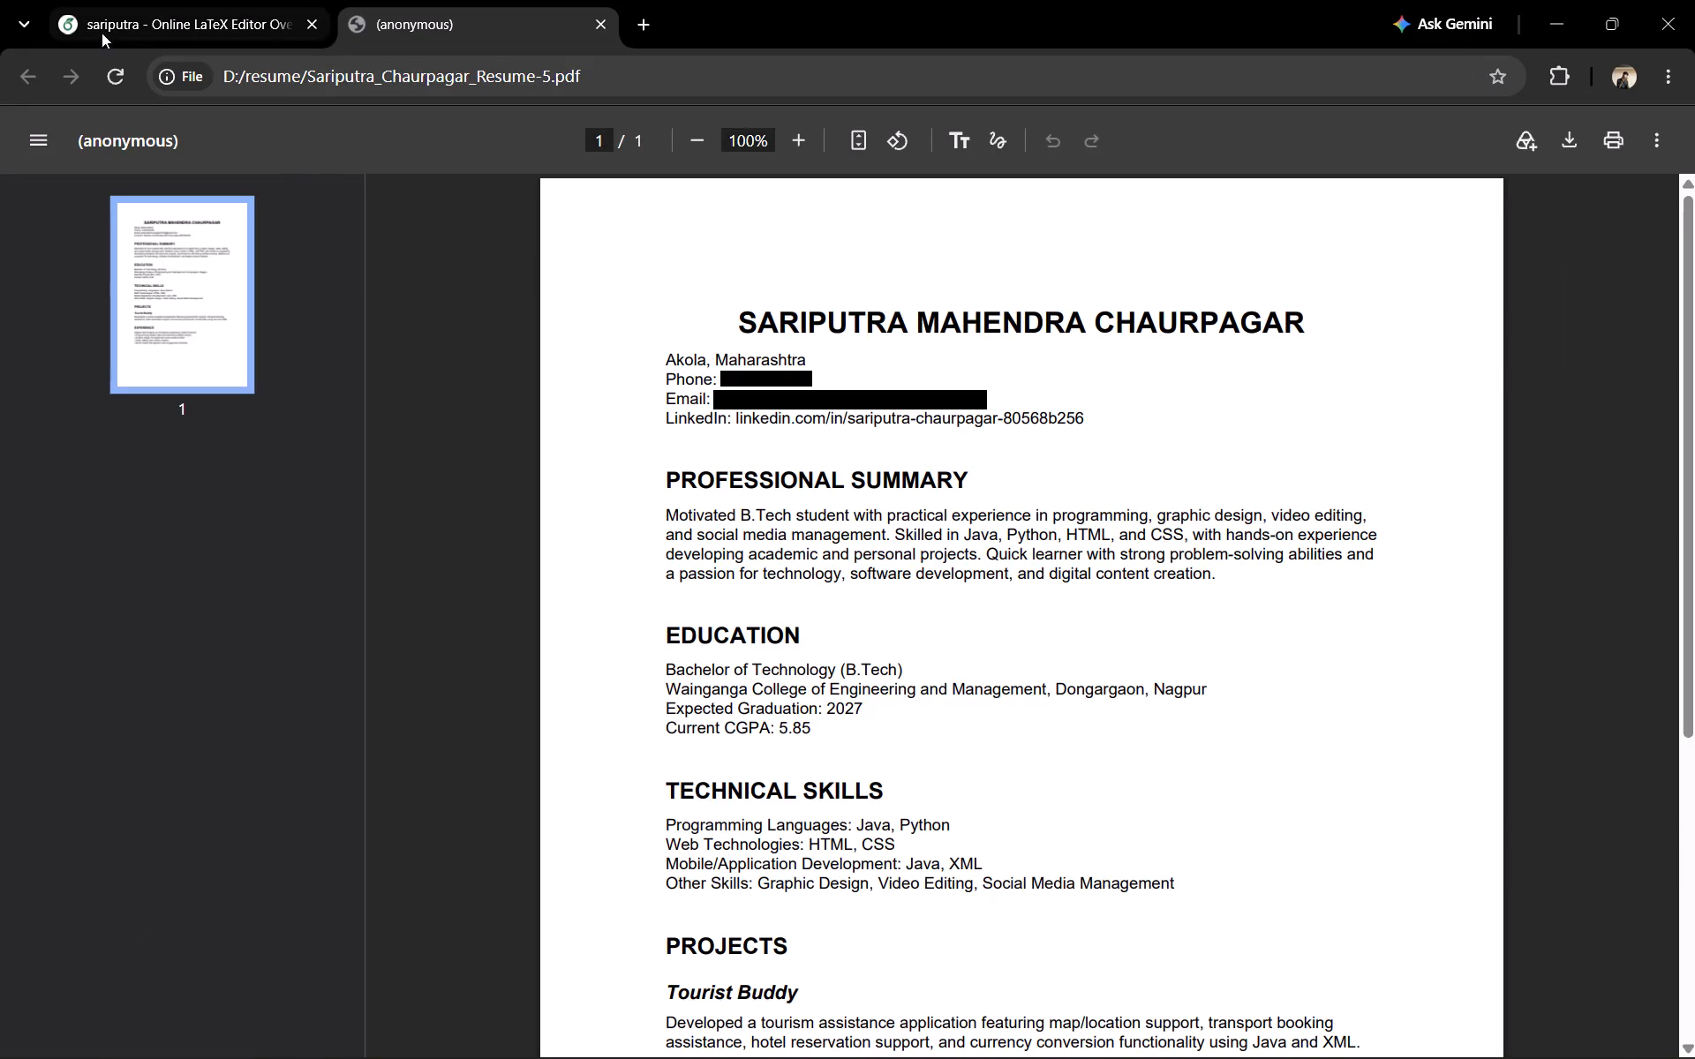
Check the sariputra Overleaf project in Chrome, and return to the top of the resume PDF.
click(180, 24)
click(447, 0)
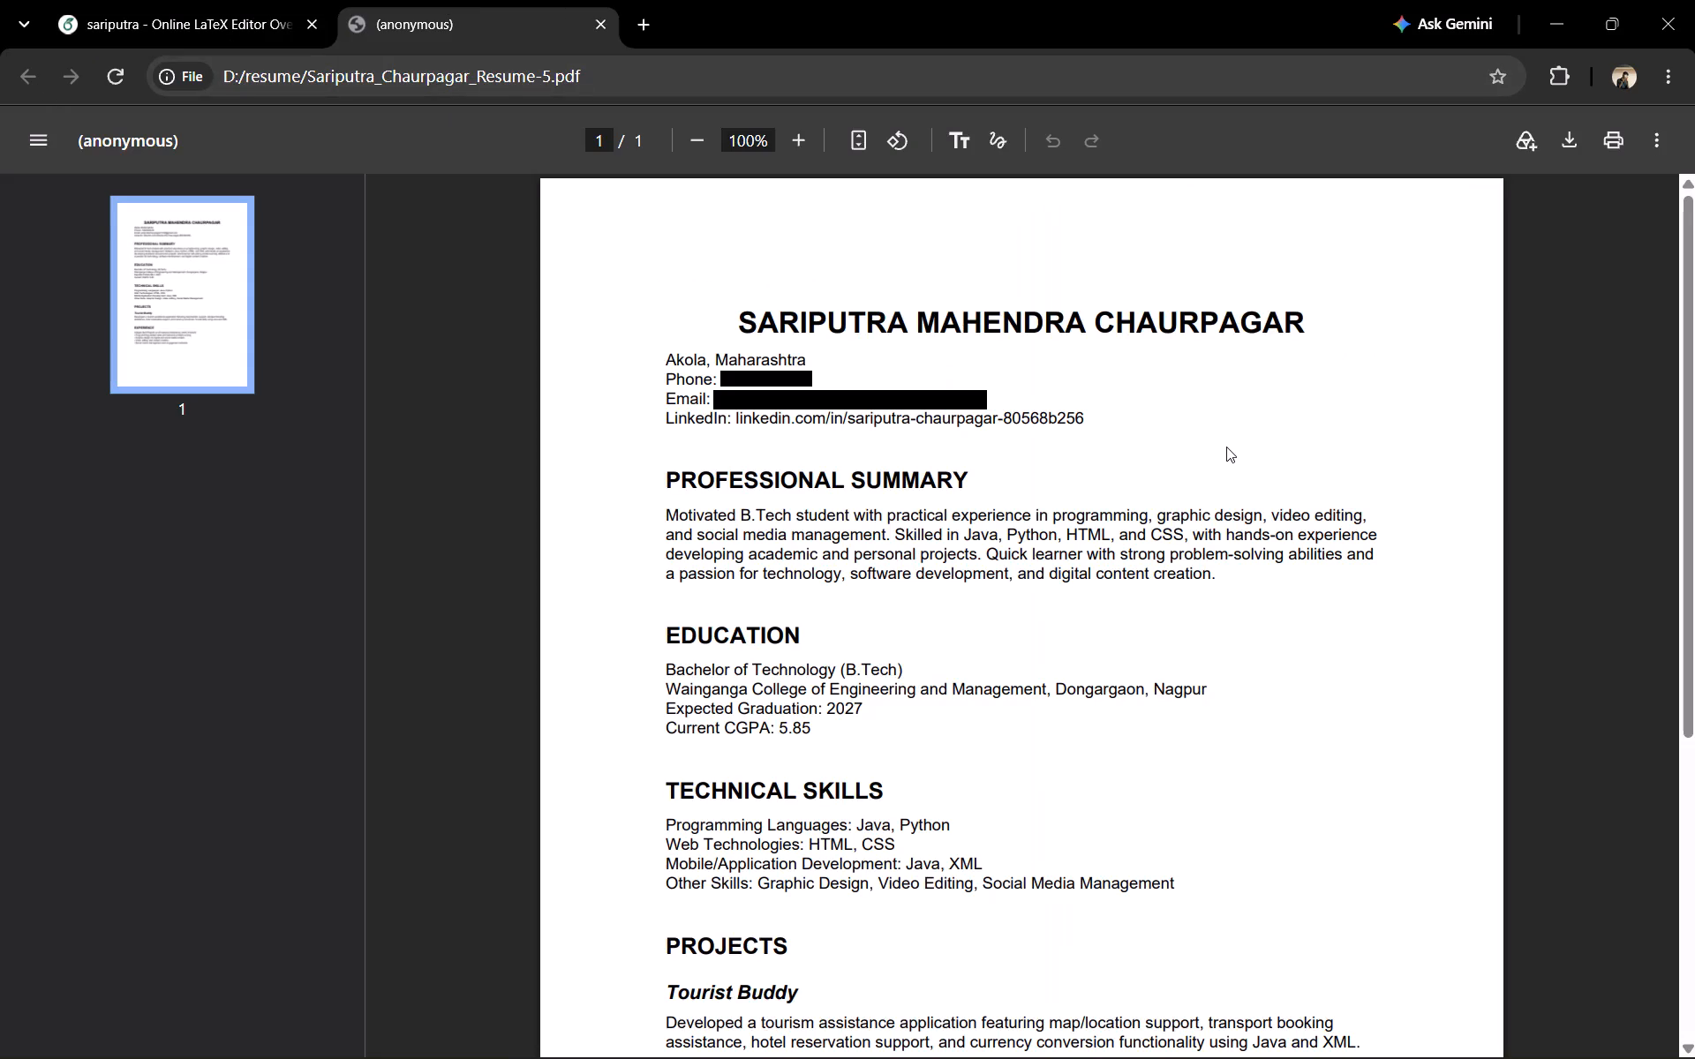
scroll(1226, 447, up, 4)
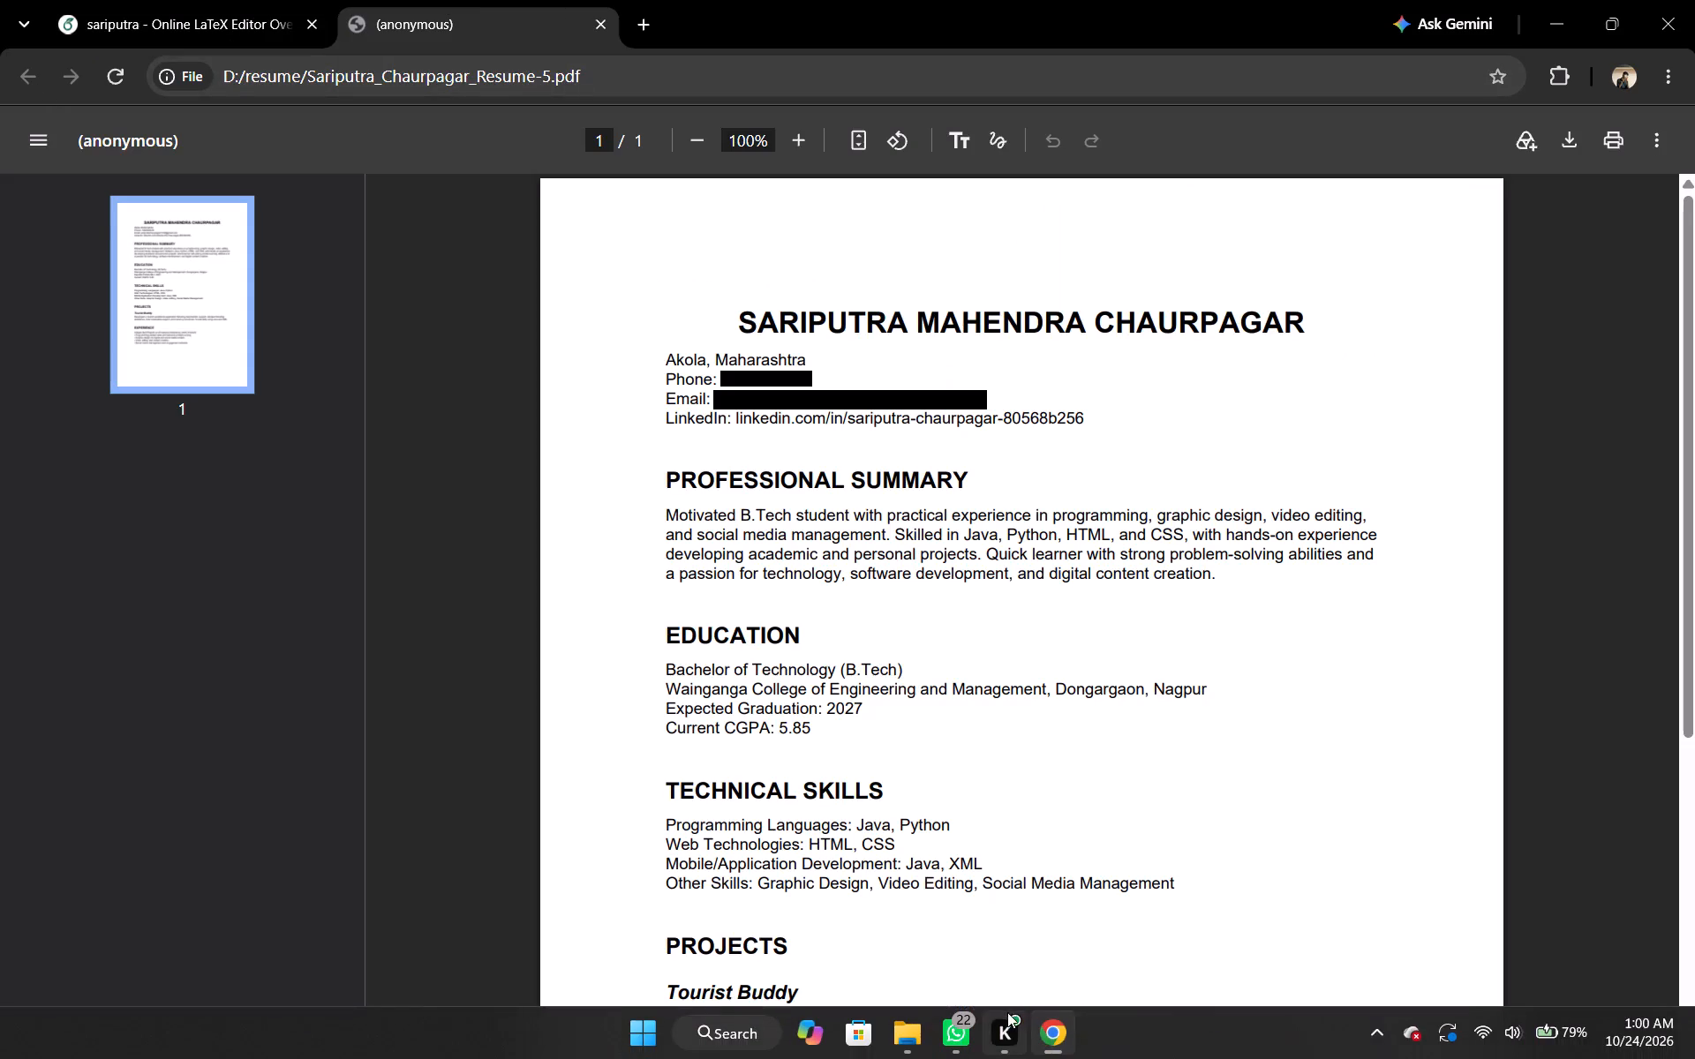
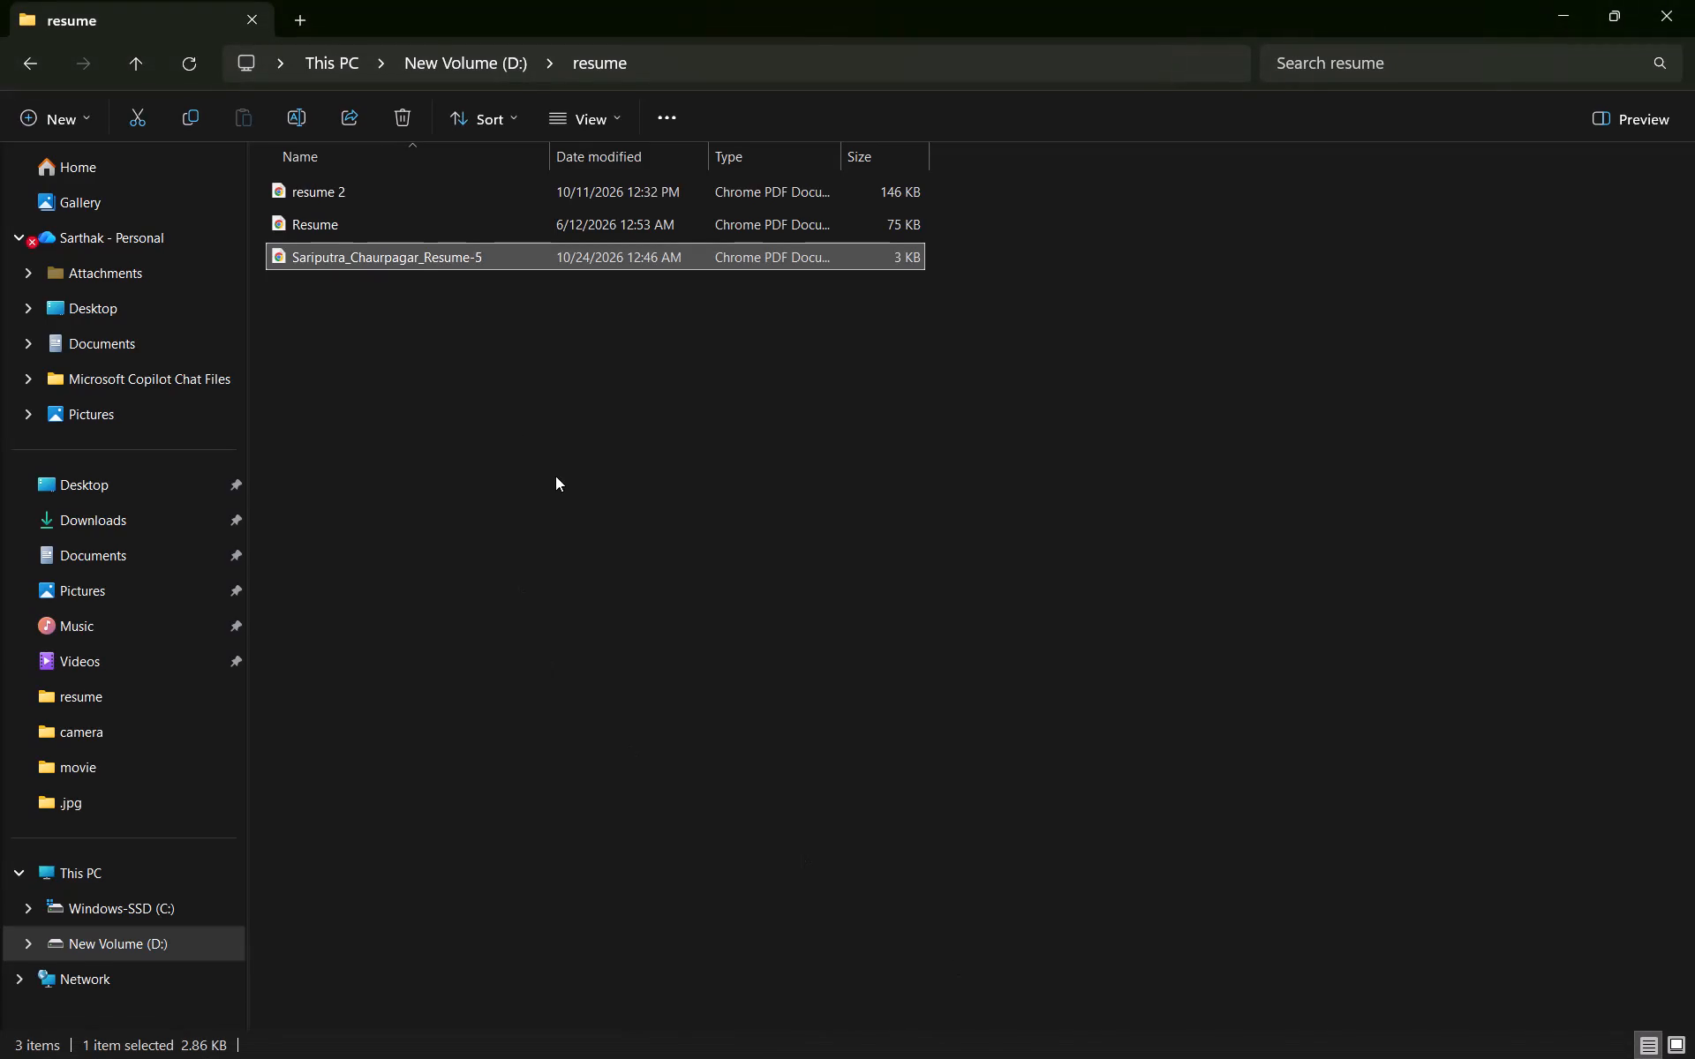
Copy the PDF whose name ends in Resume-5 from the resume folder.
right_click(471, 256)
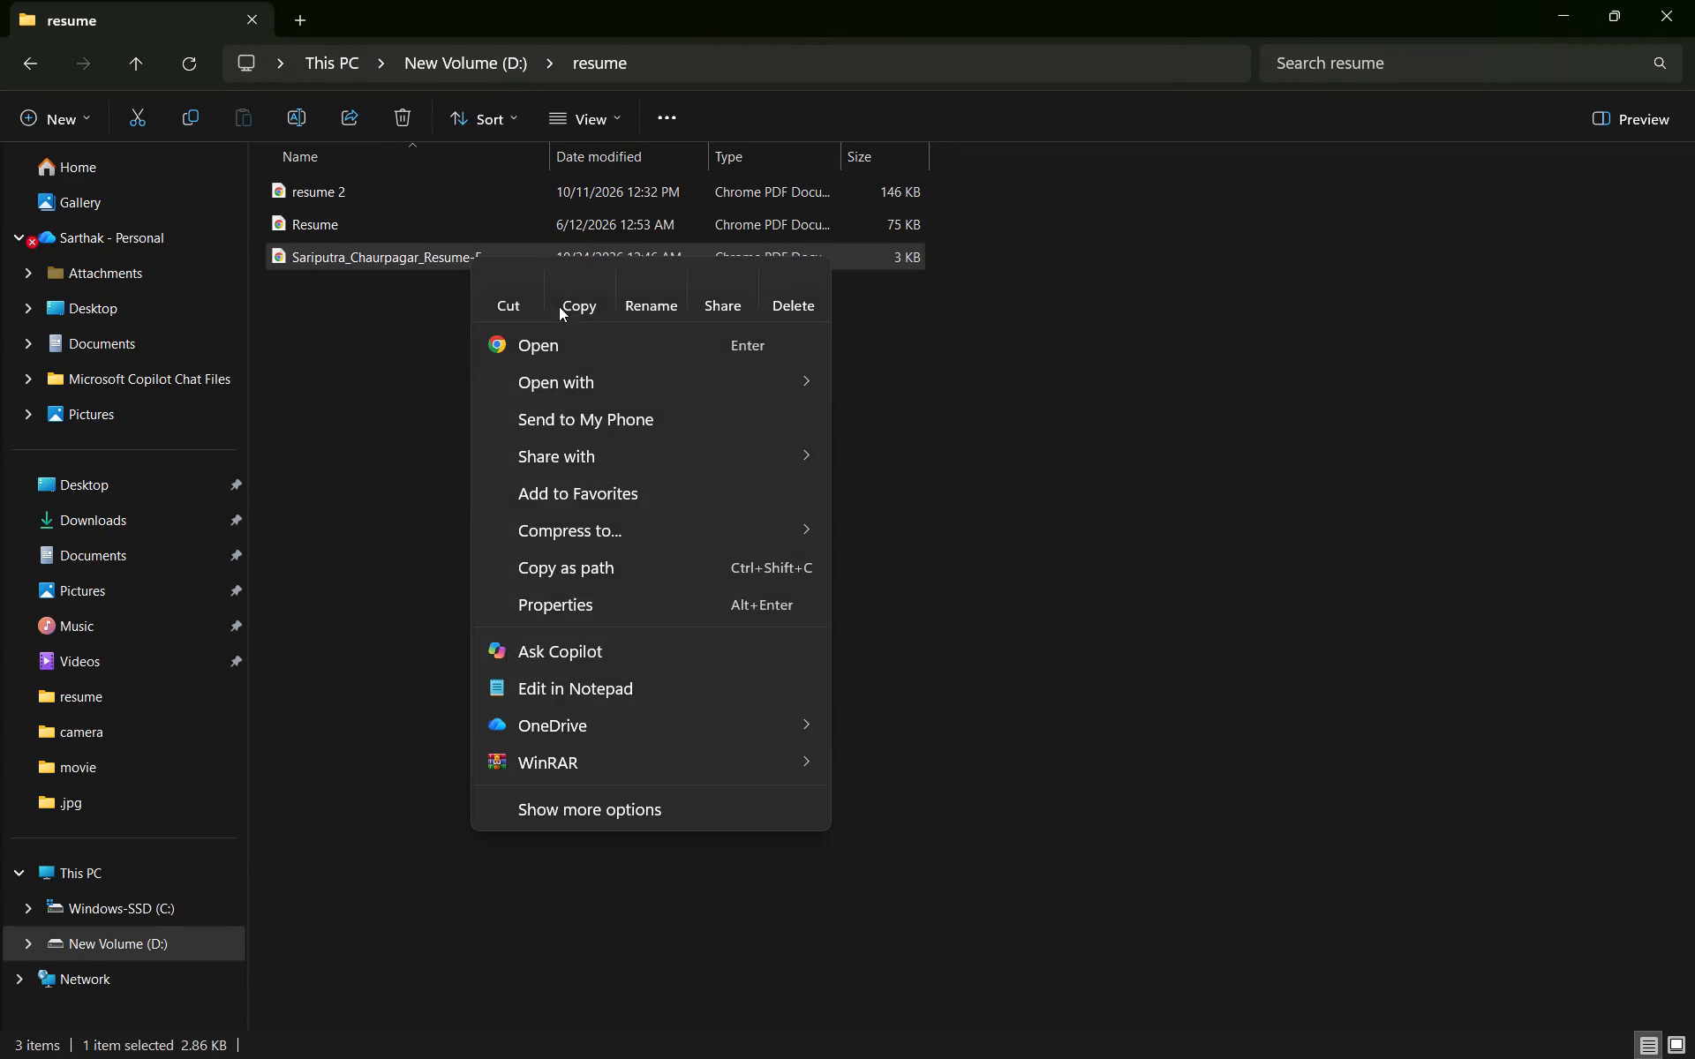
click(591, 288)
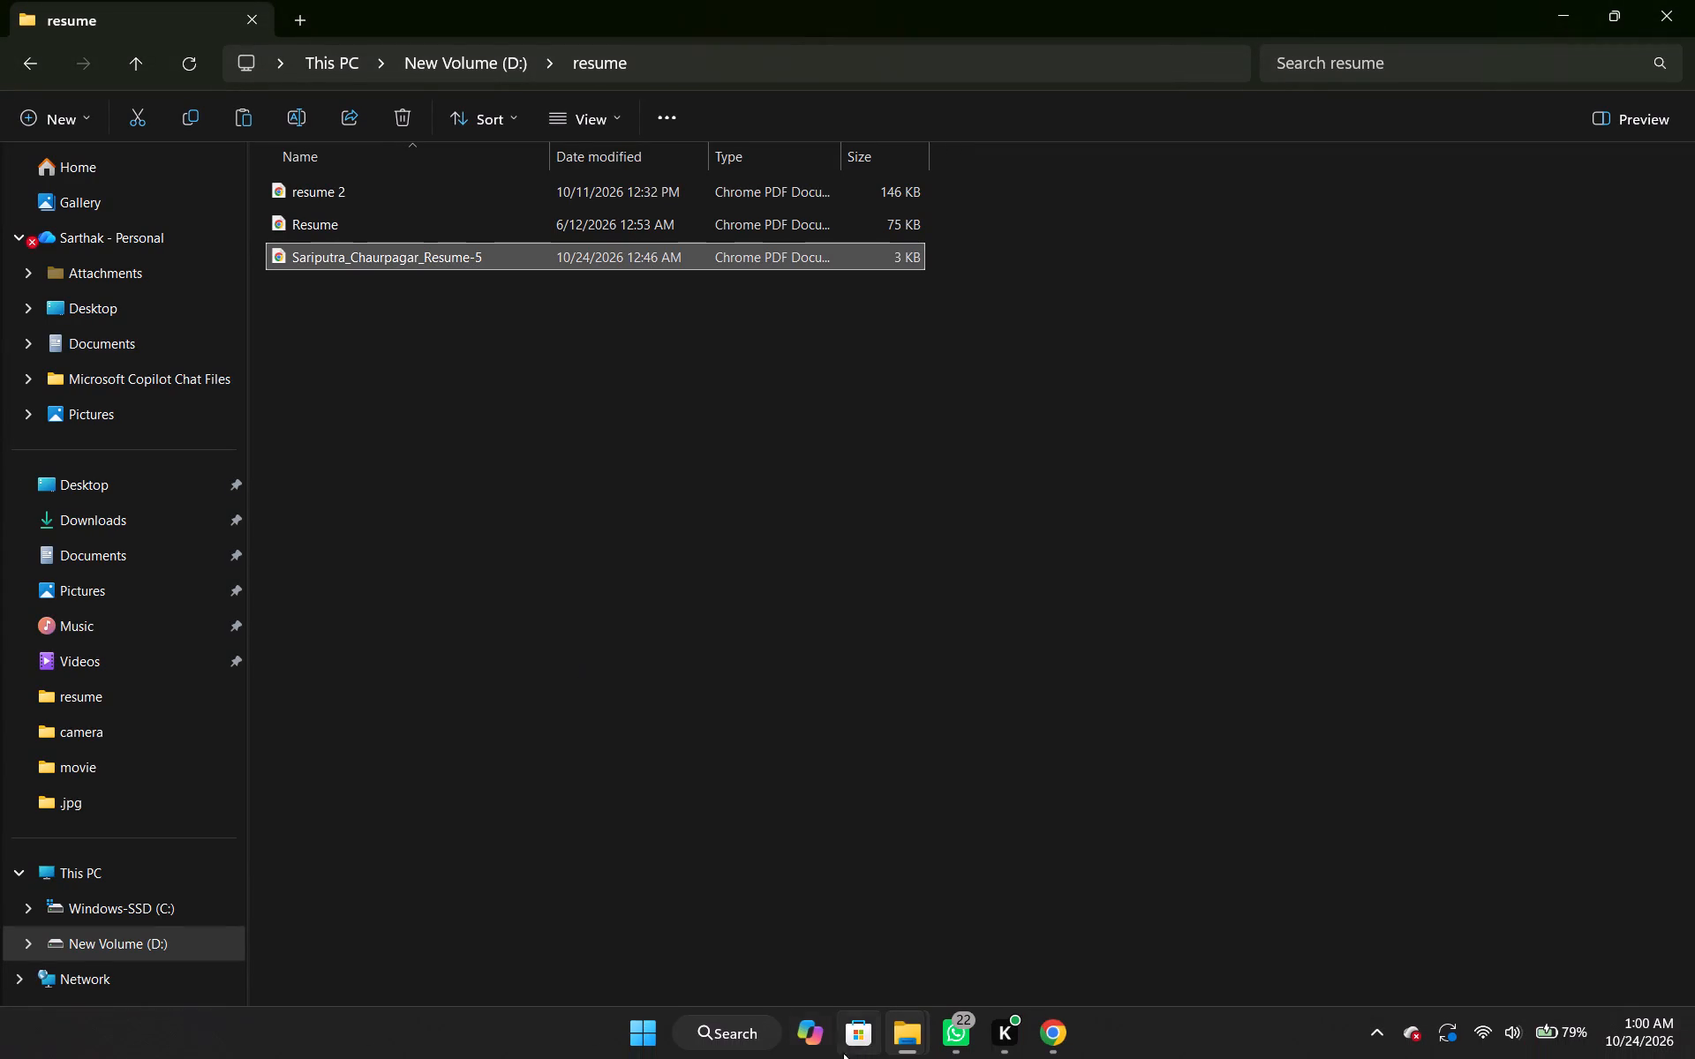
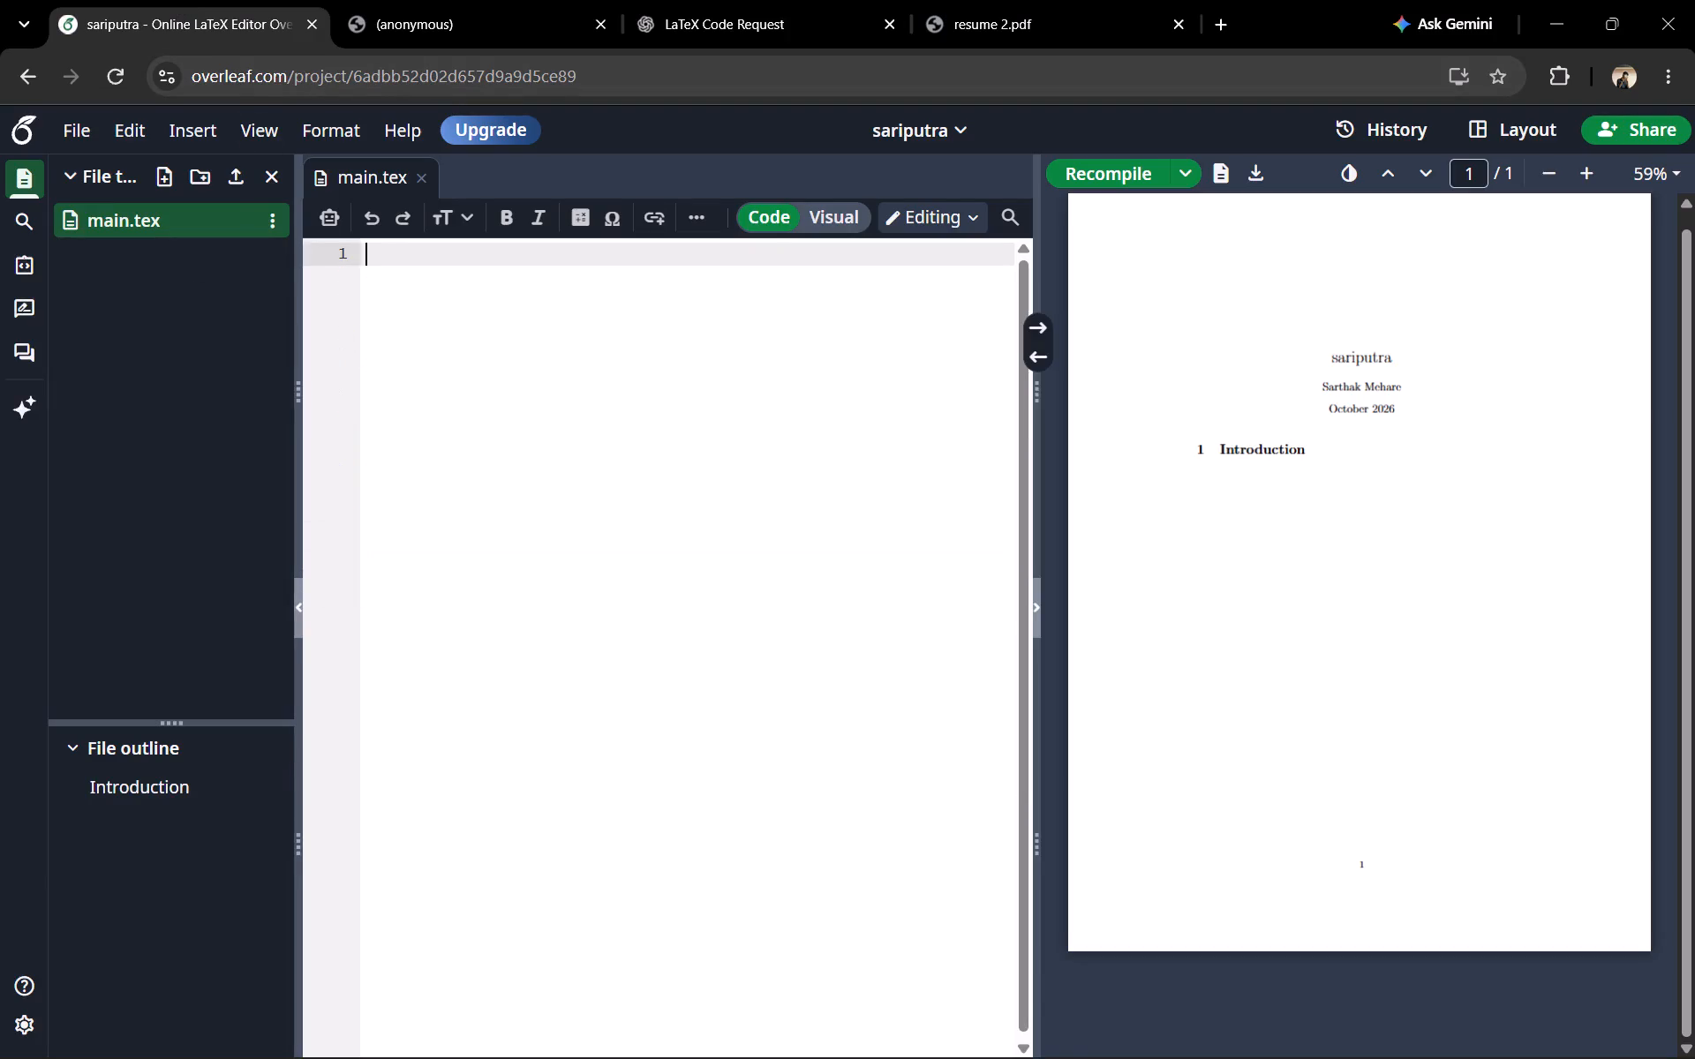
key(ctrl+v)
Return to the start of the pasted code in main.tex and recompile the project.
scroll(818, 306, up, 8)
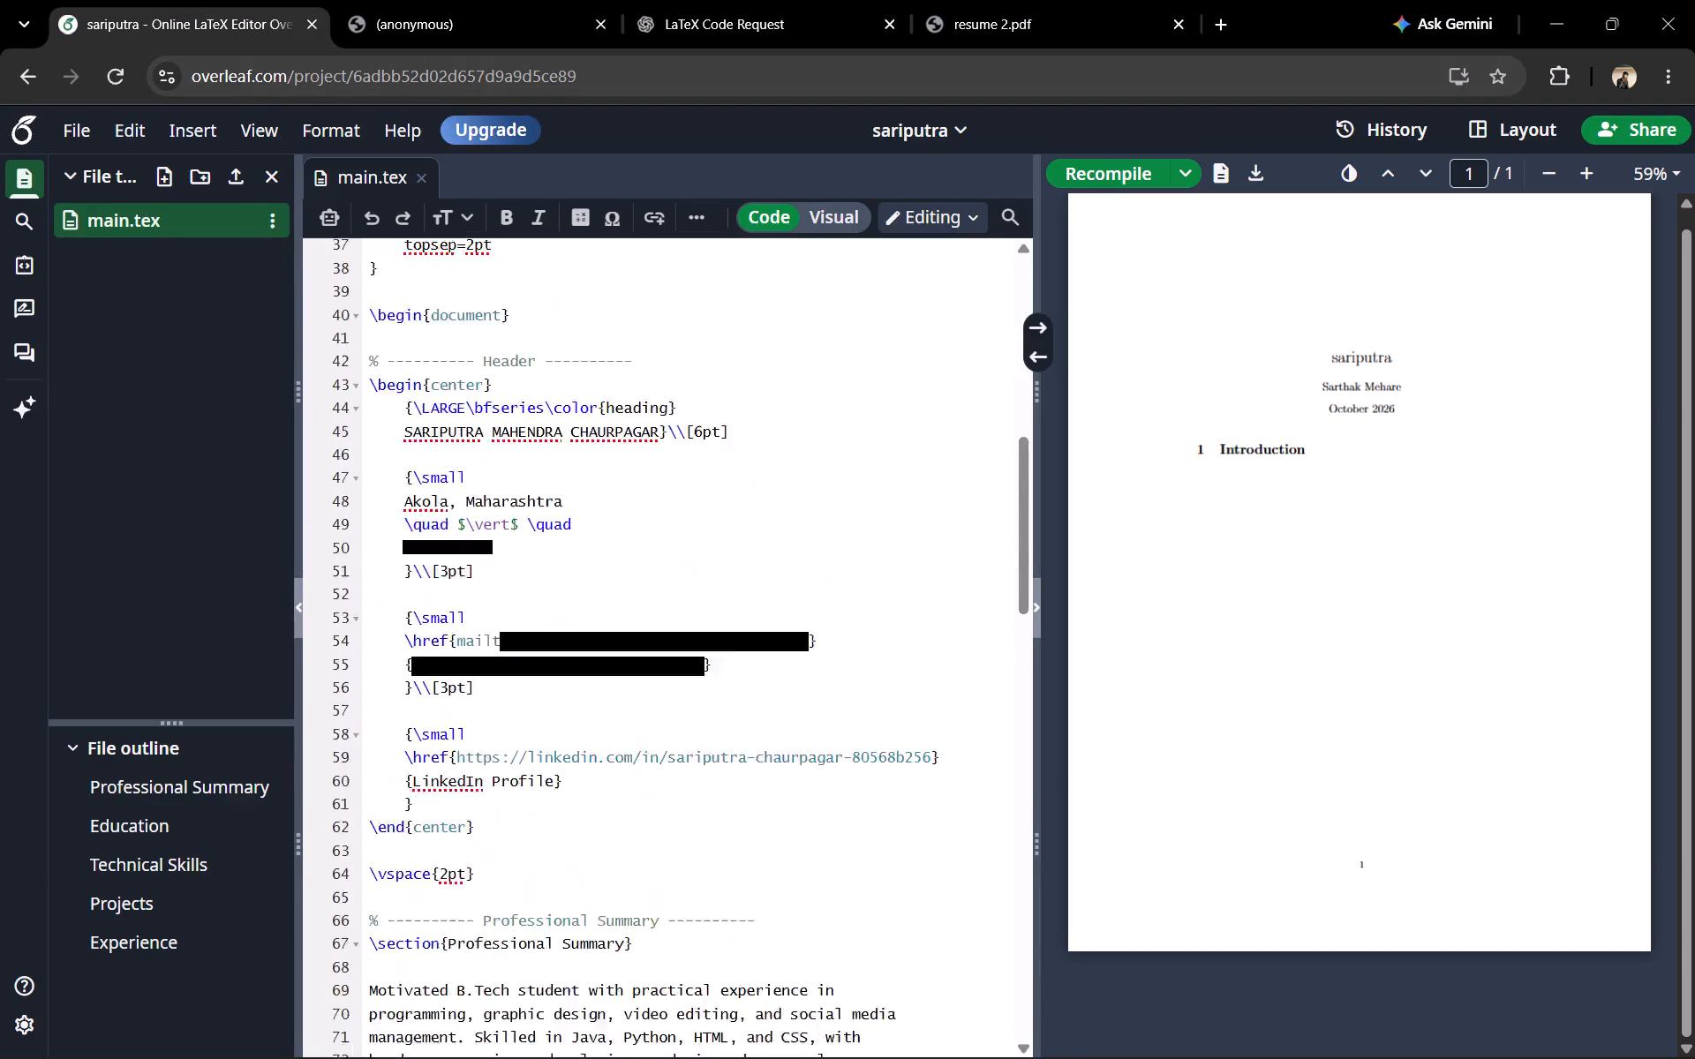
scroll(818, 306, up, 20)
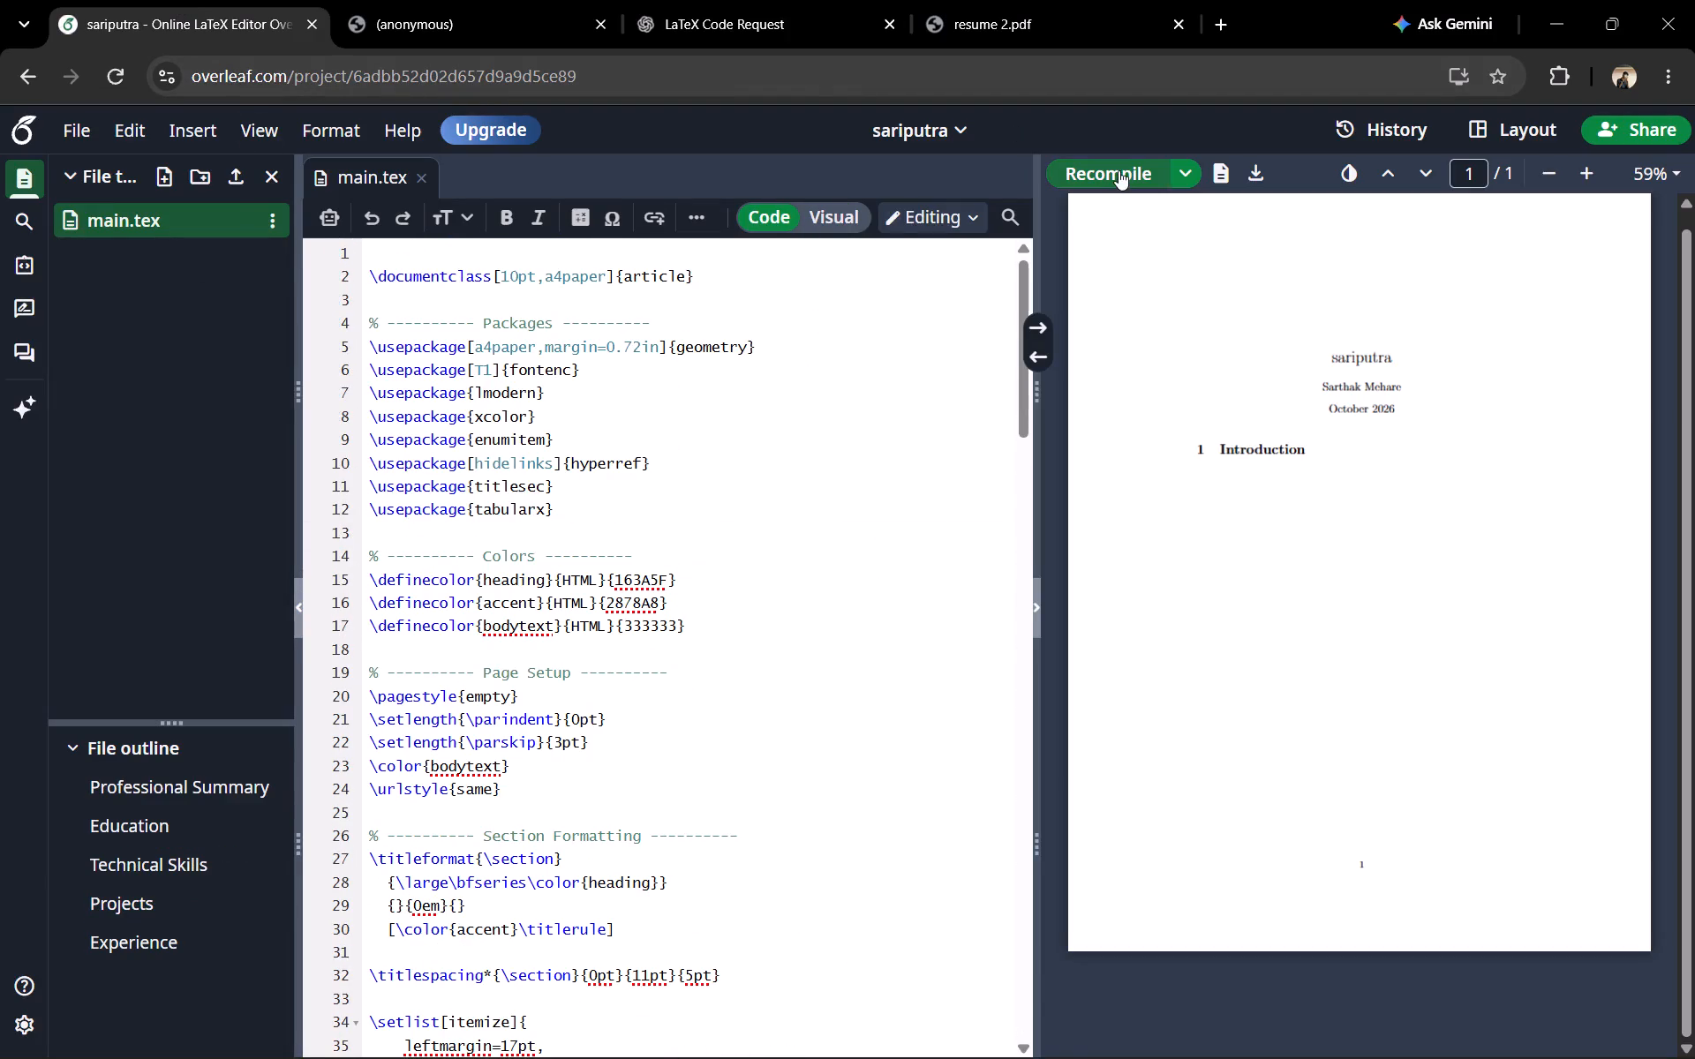
click(1119, 170)
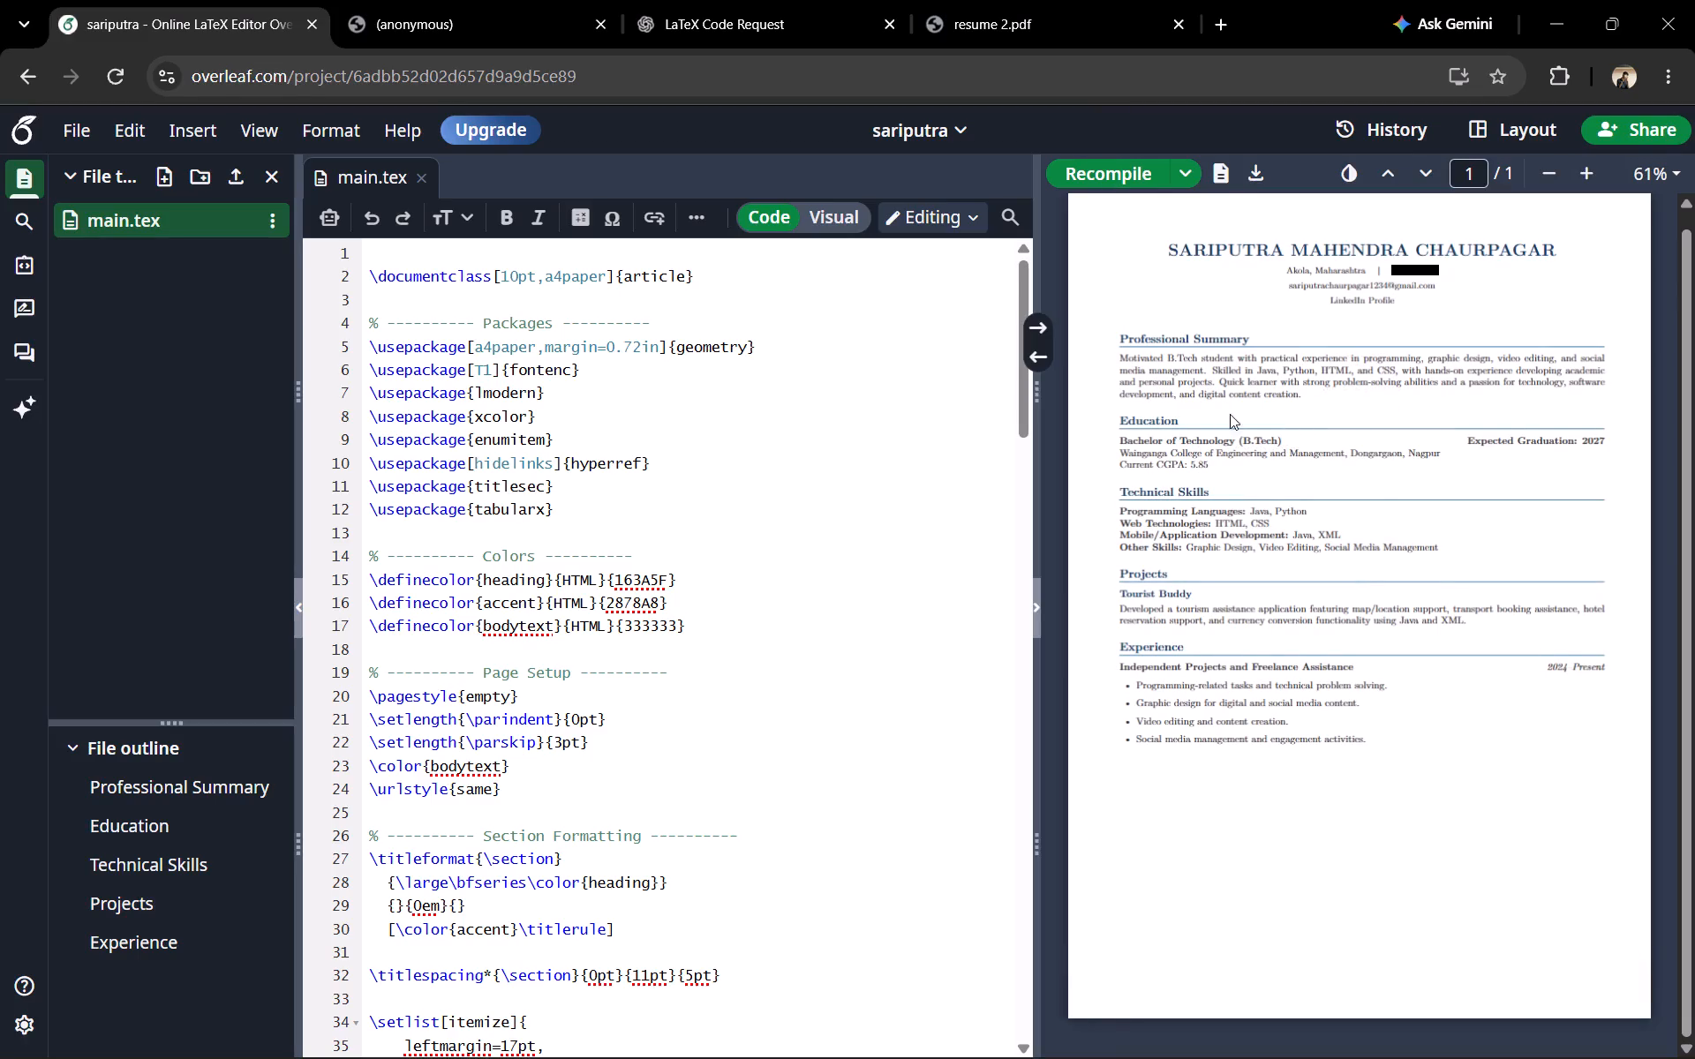
Enlarge the compiled PDF preview by narrowing the code editor and the file tree.
triple_click(1042, 468)
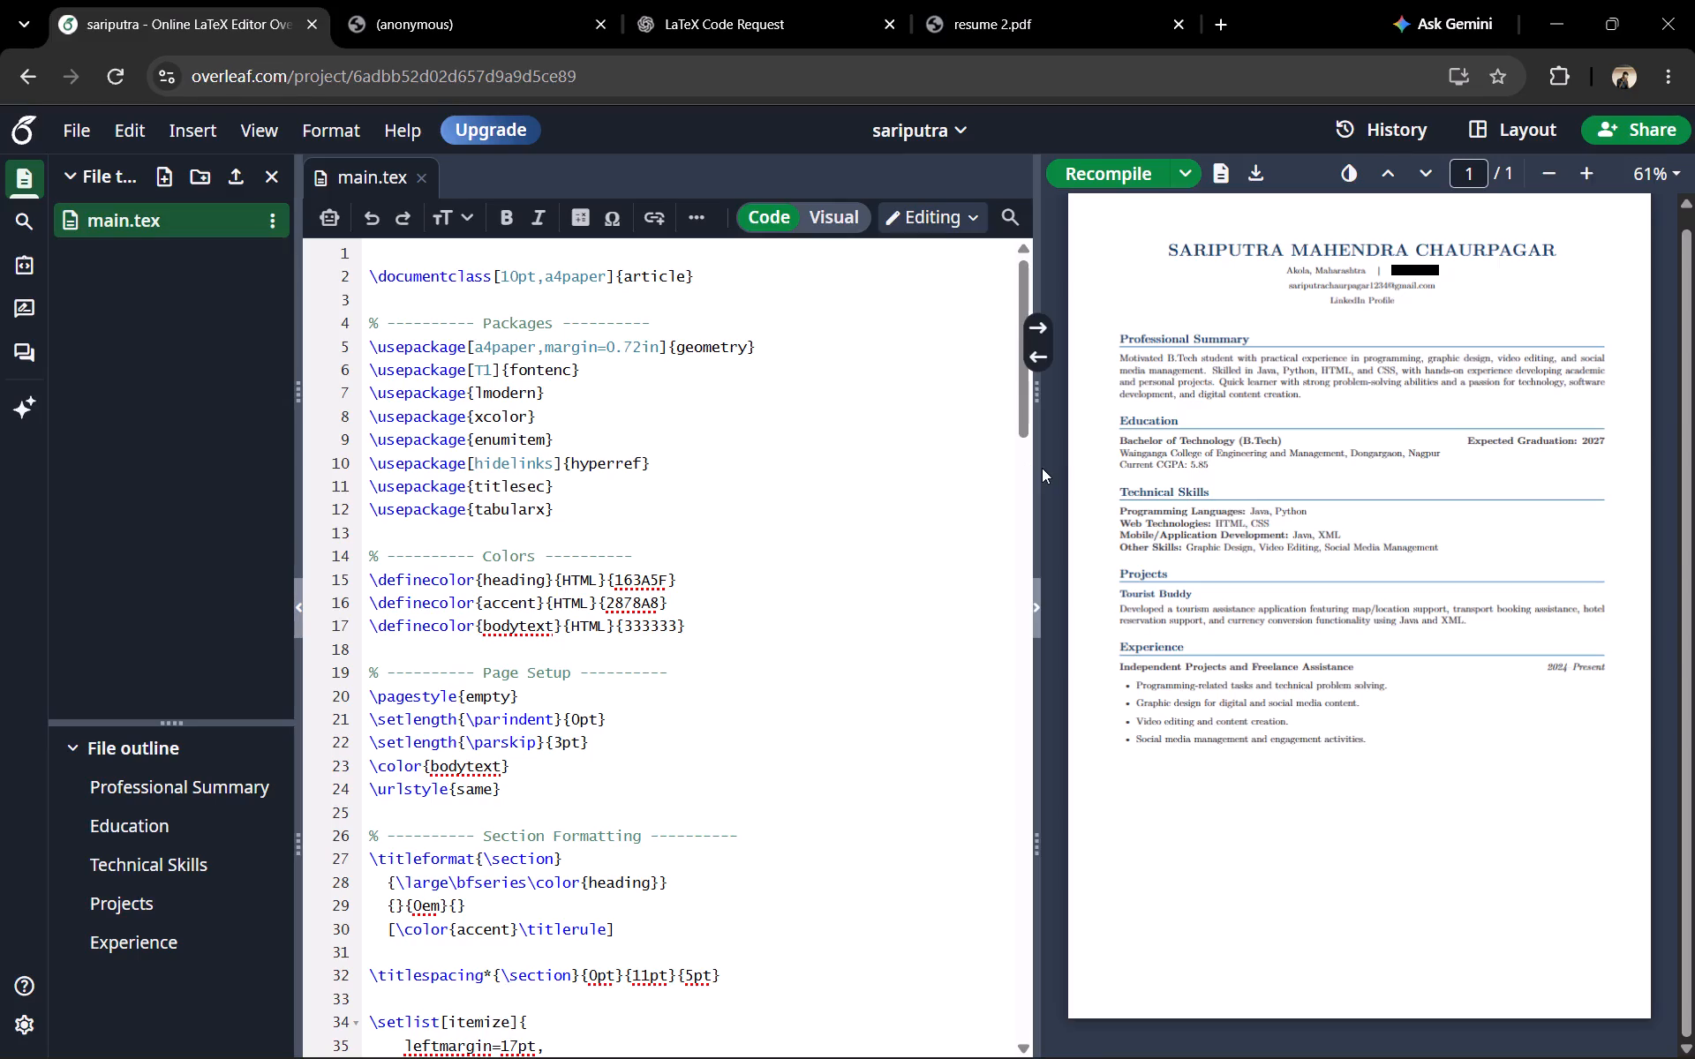
click(946, 507)
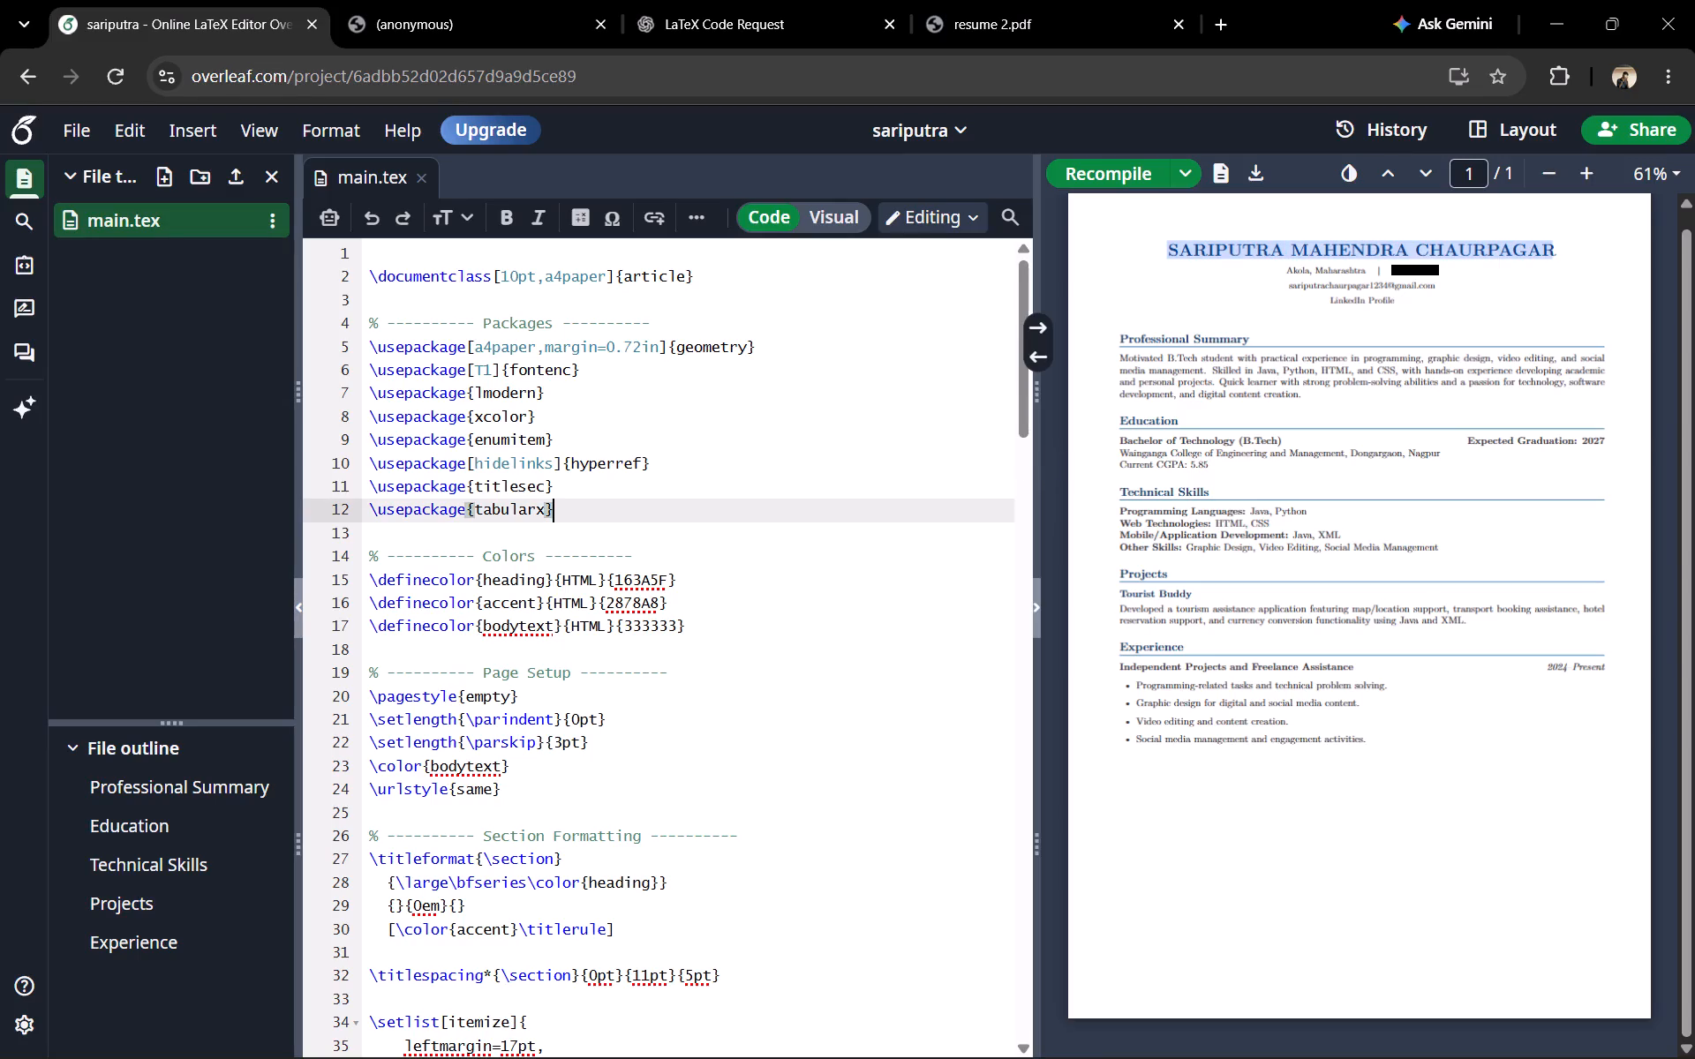
drag(1038, 560, 812, 588)
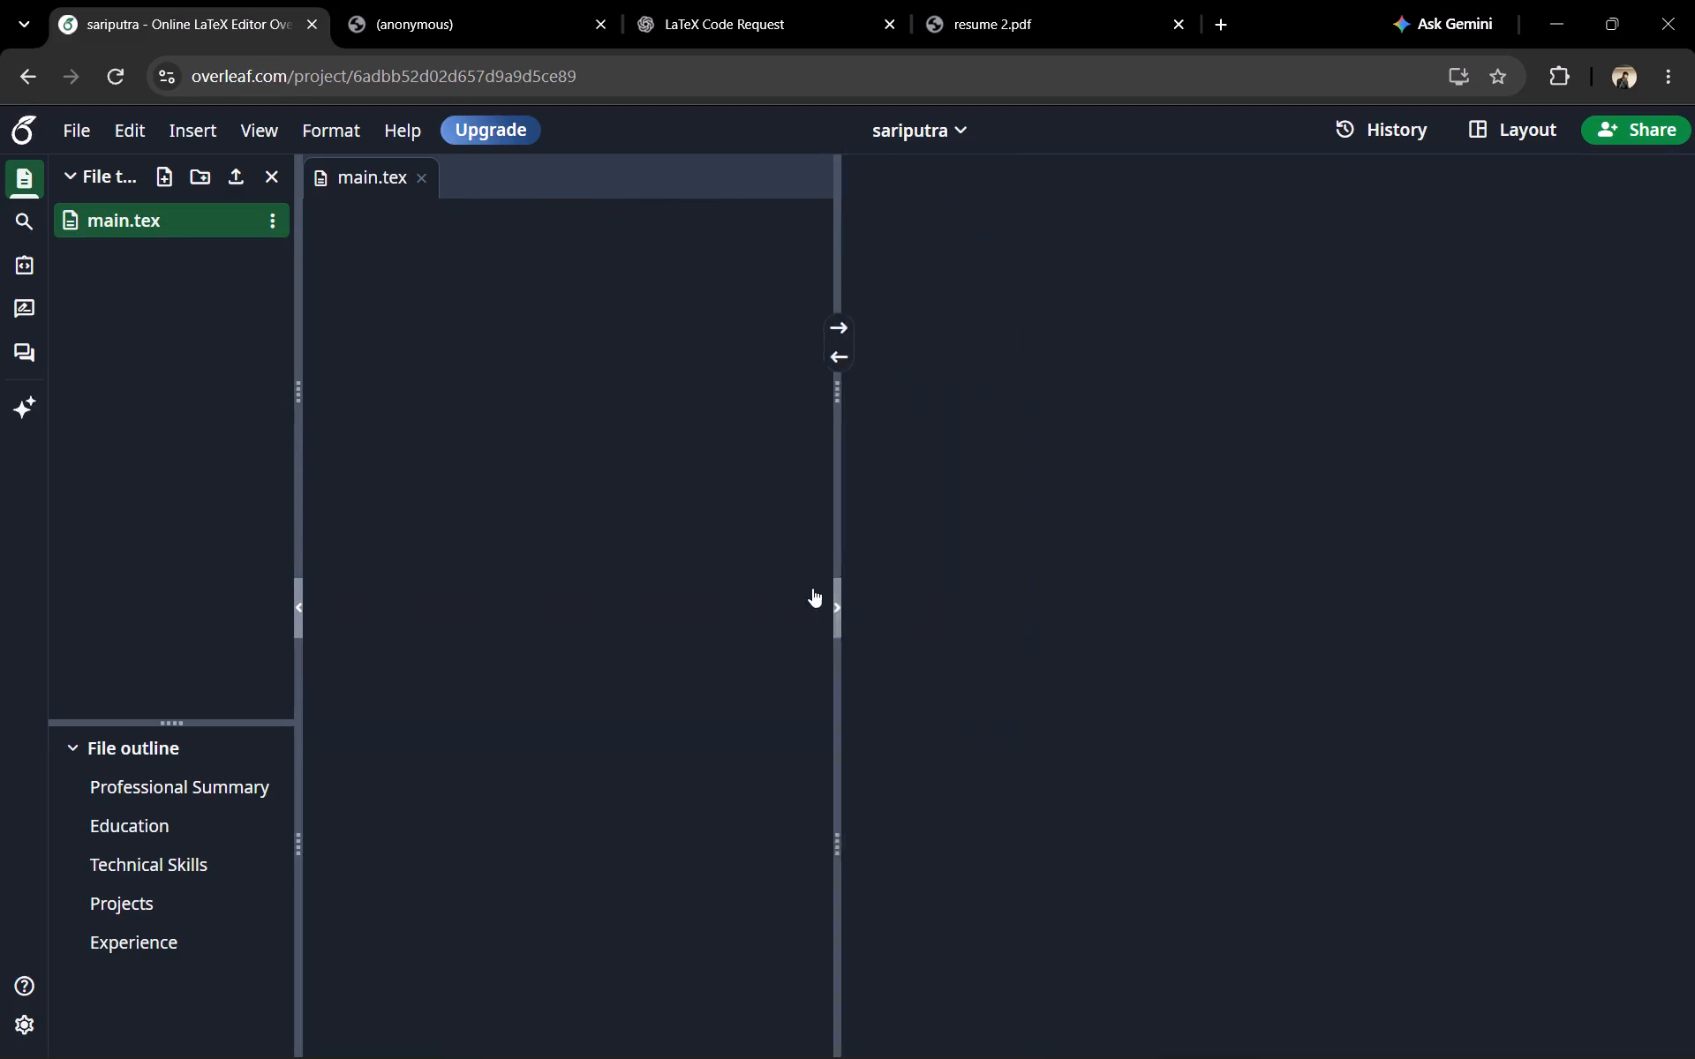
drag(812, 588, 793, 590)
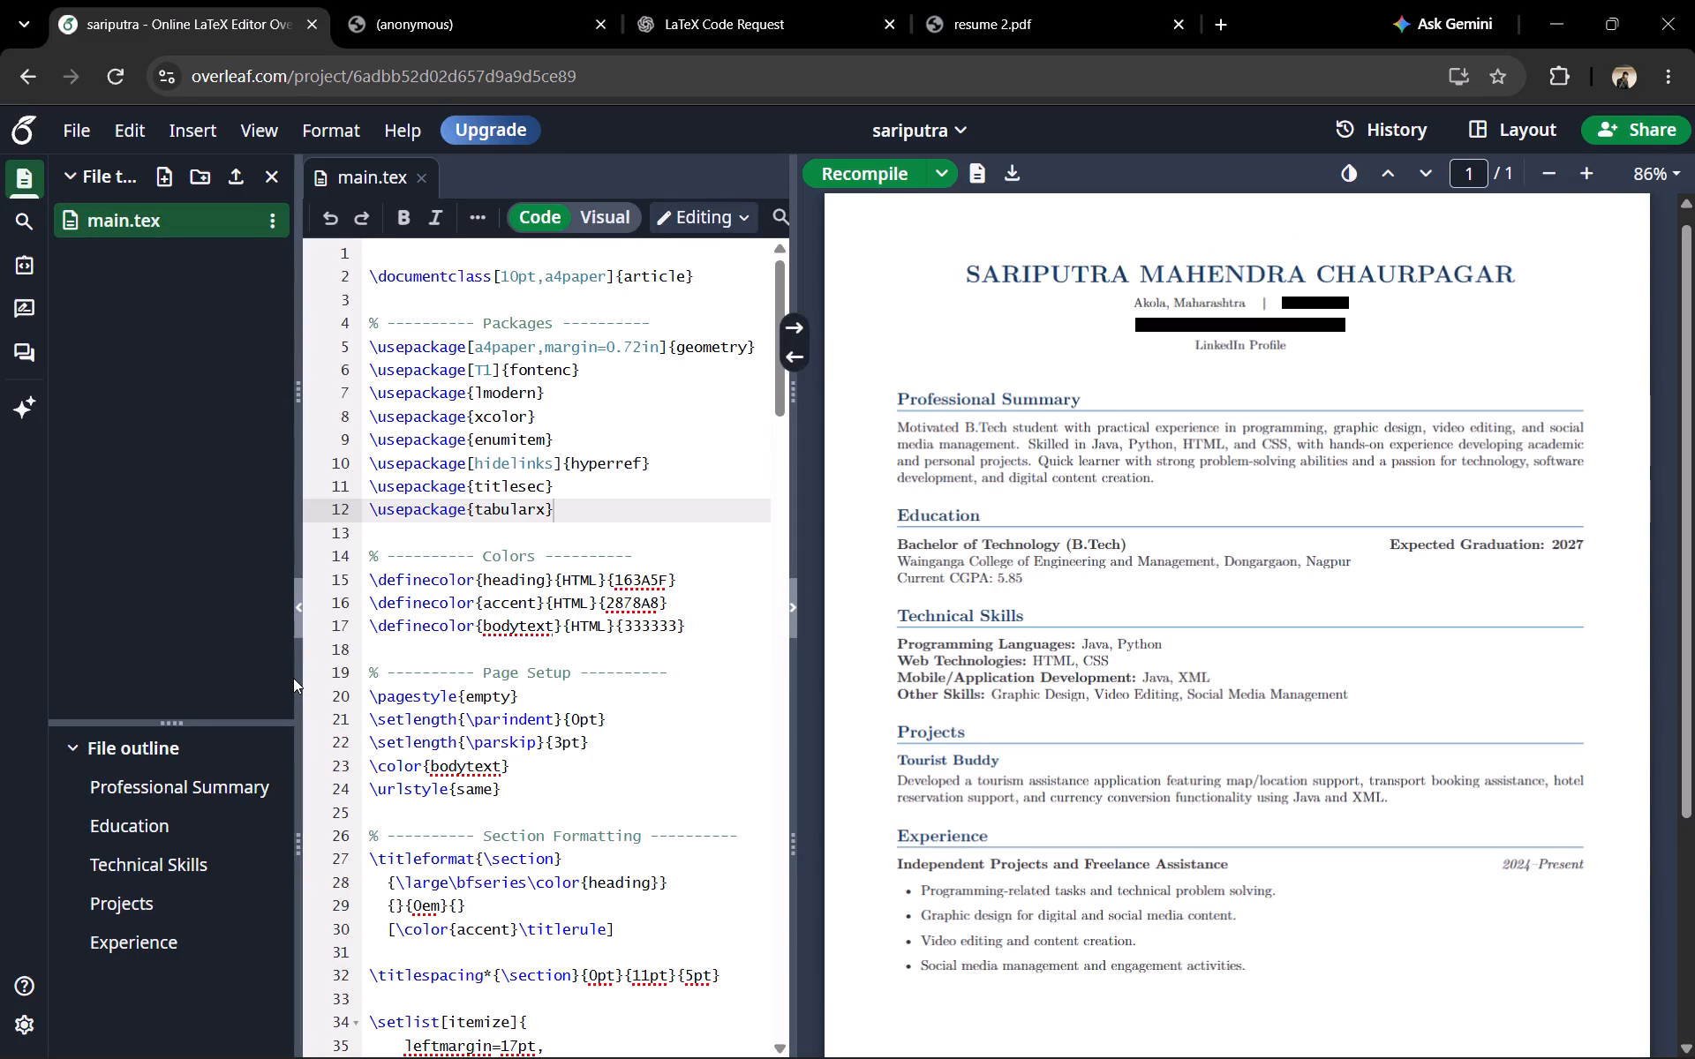
drag(299, 453, 162, 455)
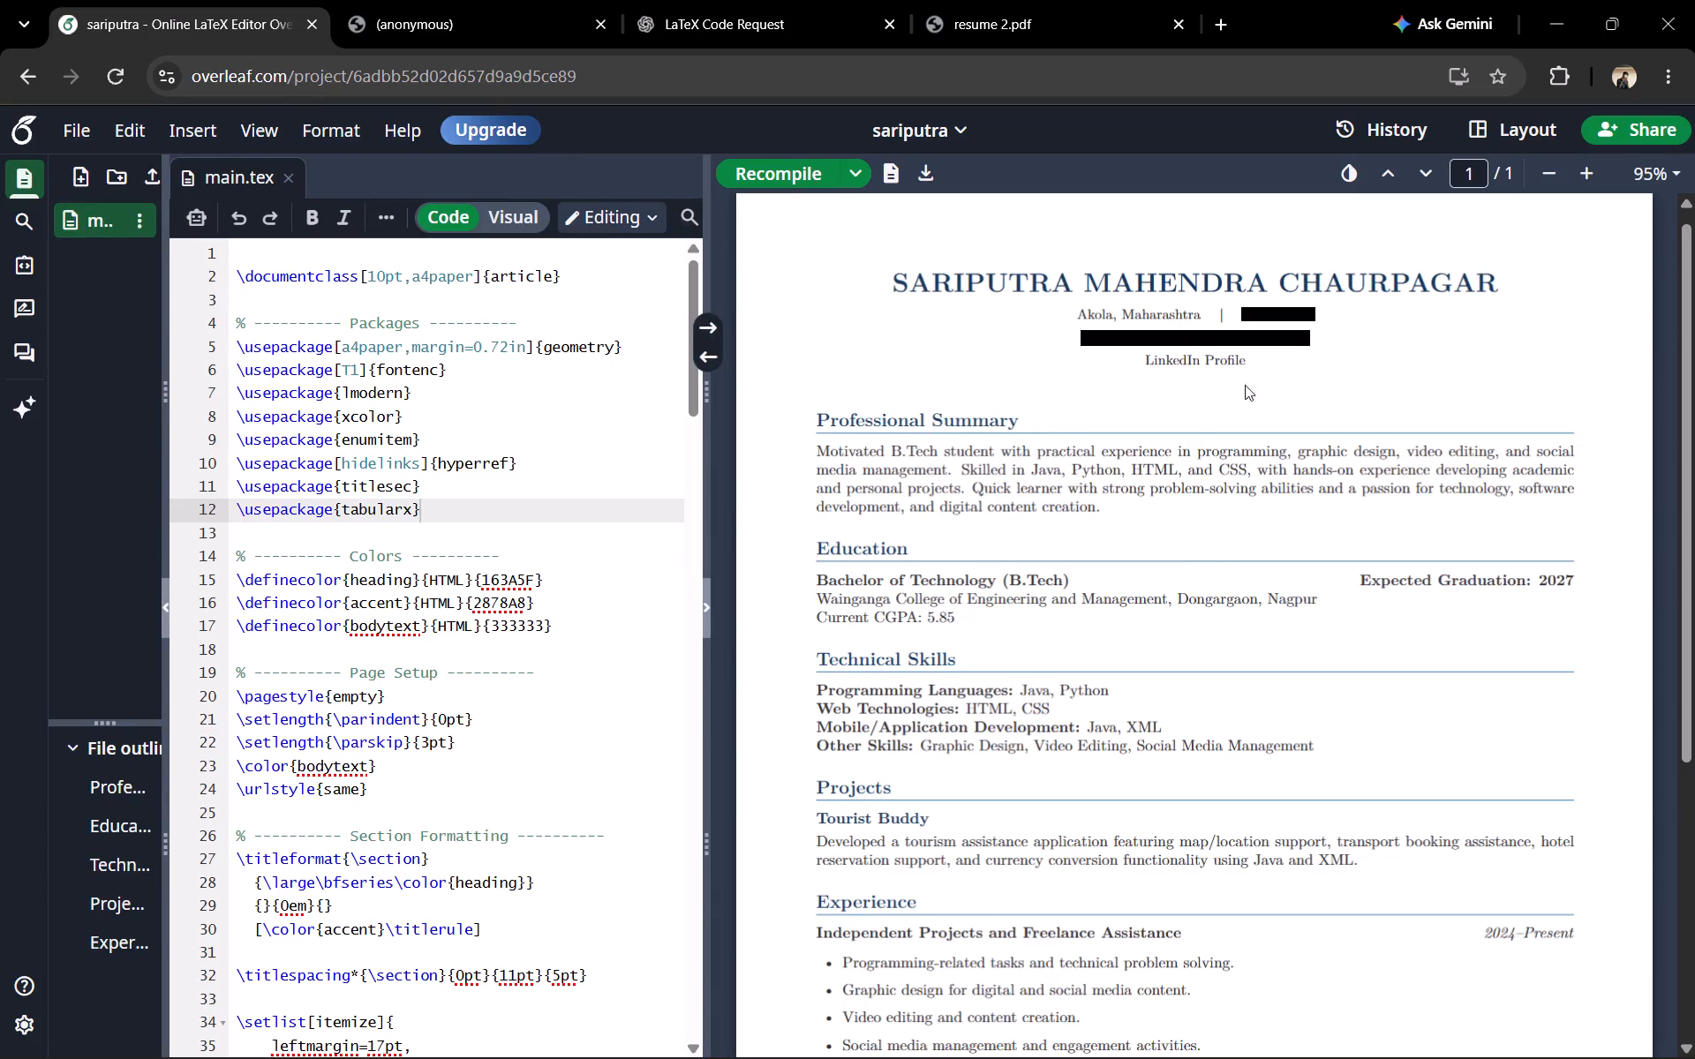
Test the email link in the compiled resume's header and return to the Overleaf project.
click(1197, 335)
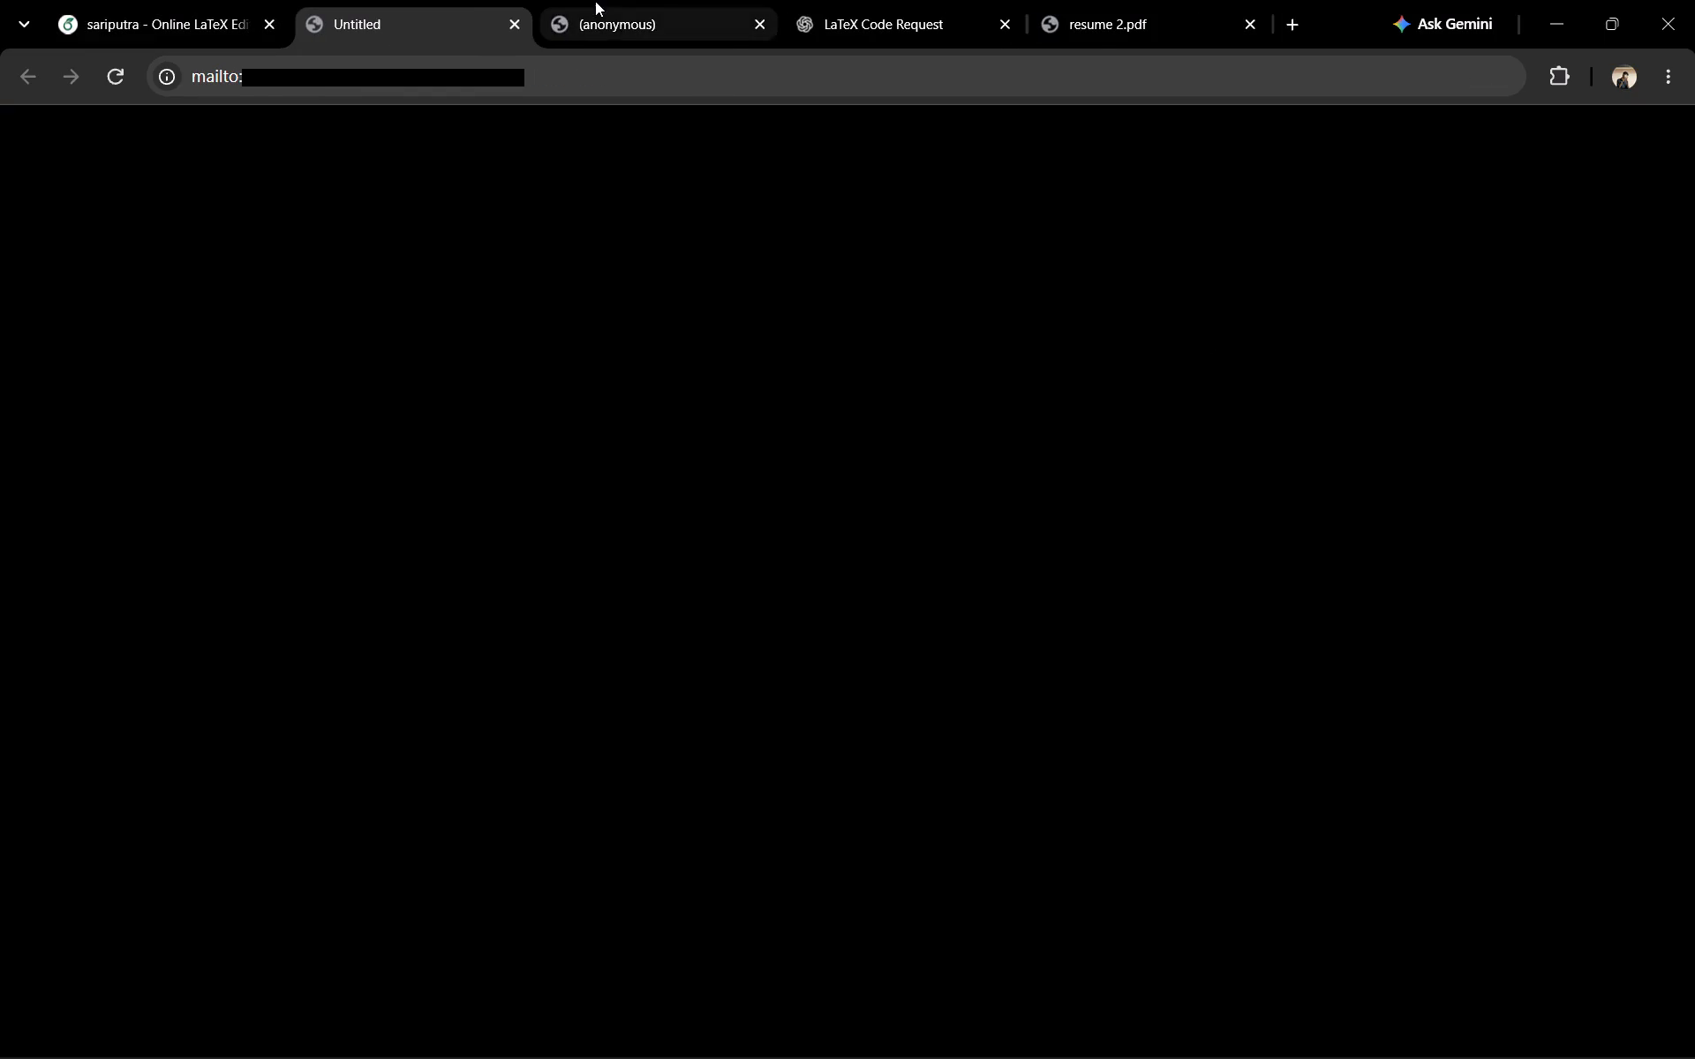
click(255, 0)
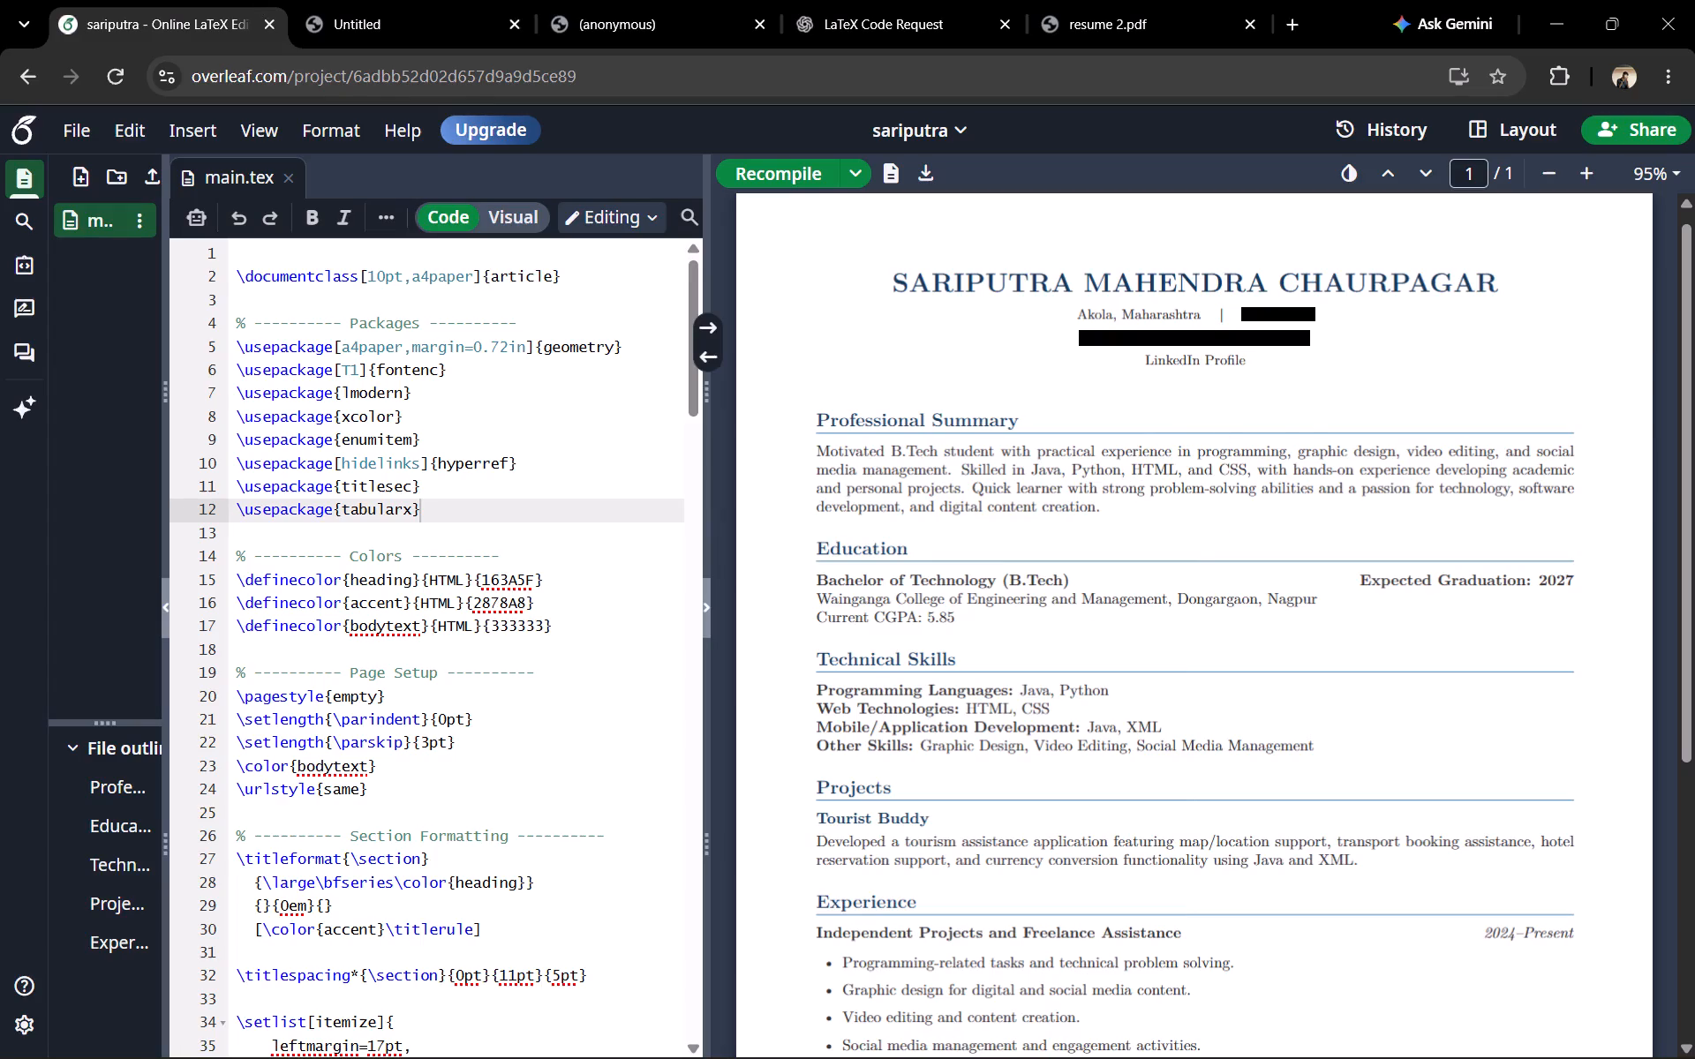
Review the compiled resume from Professional Summary to Experience alongside its LaTeX source in main.tex.
scroll(687, 806, down, 1)
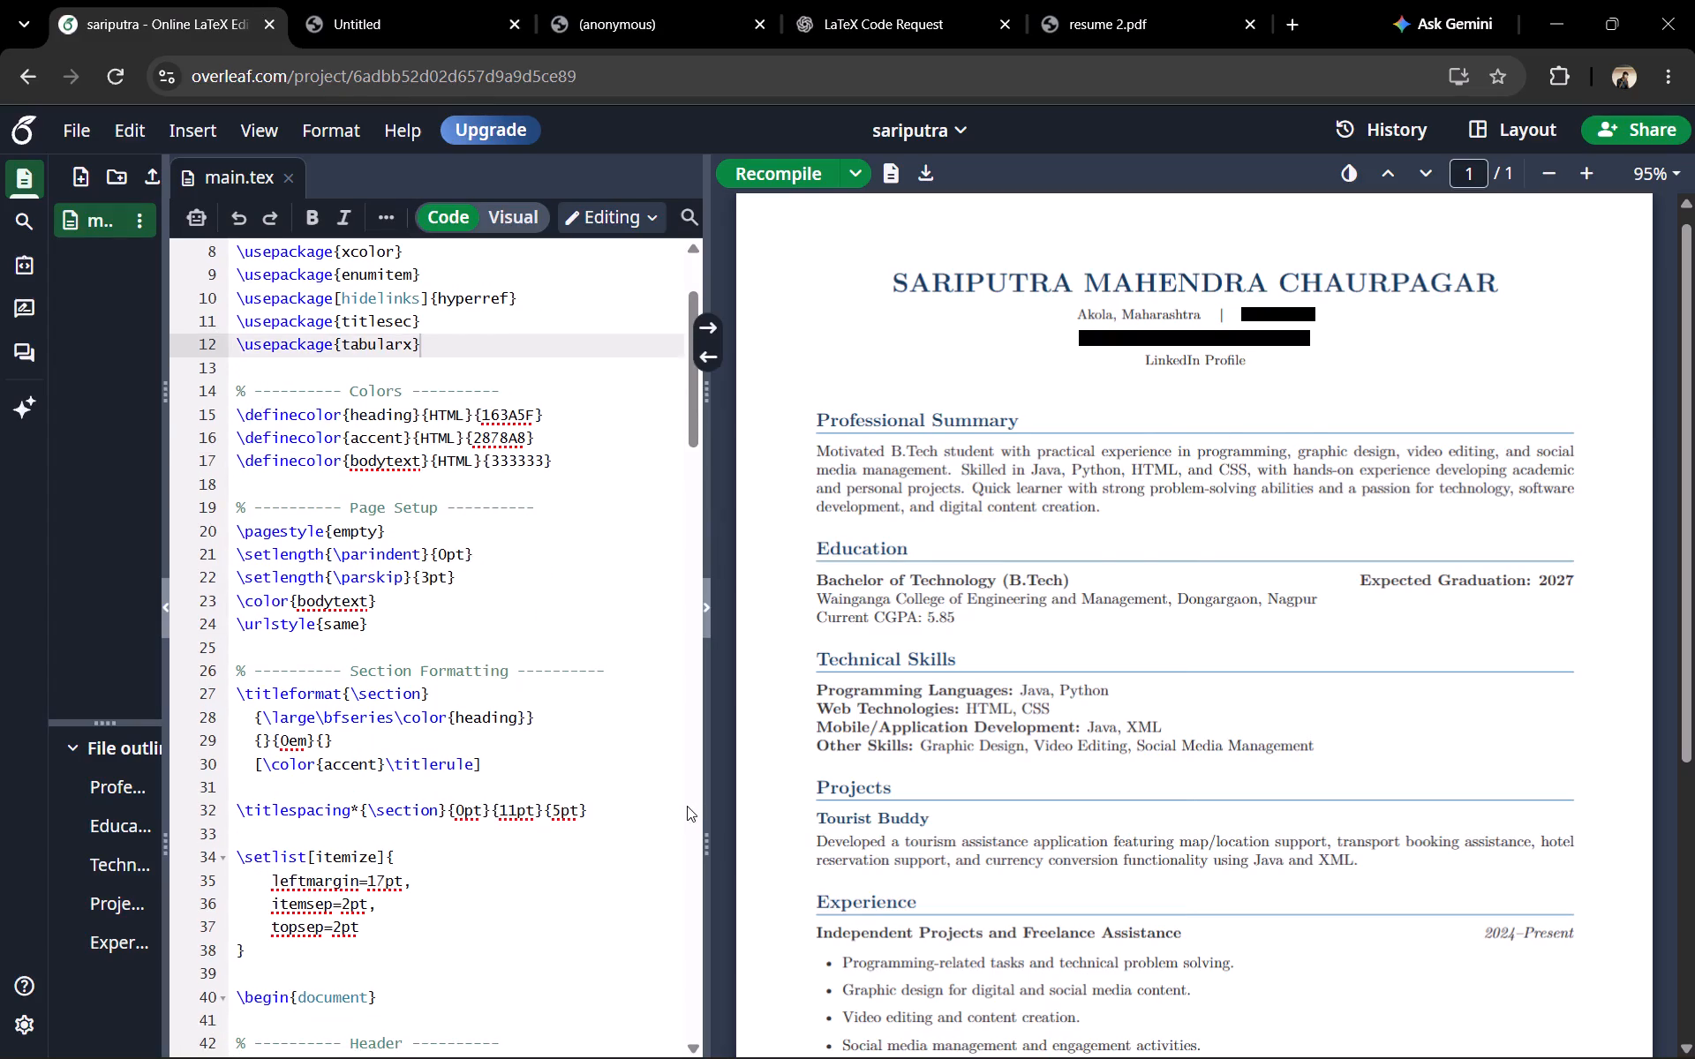
scroll(1034, 817, down, 1)
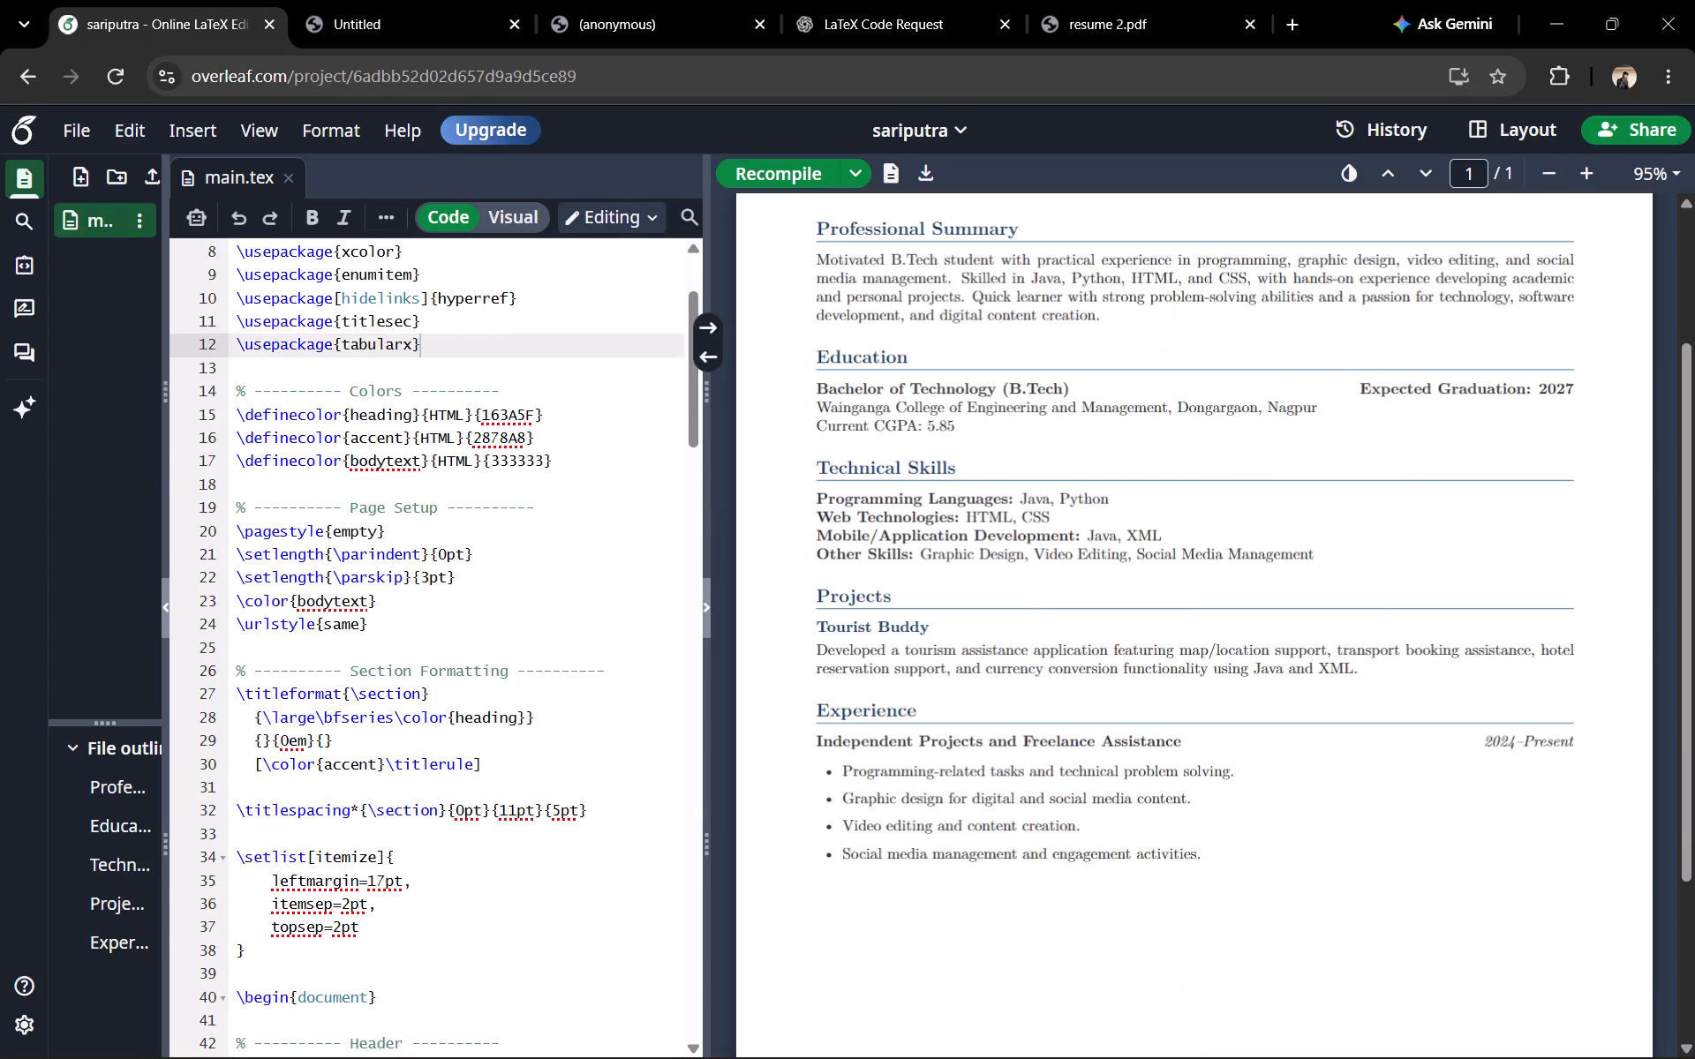
drag(1034, 817, 1034, 781)
click(1280, 928)
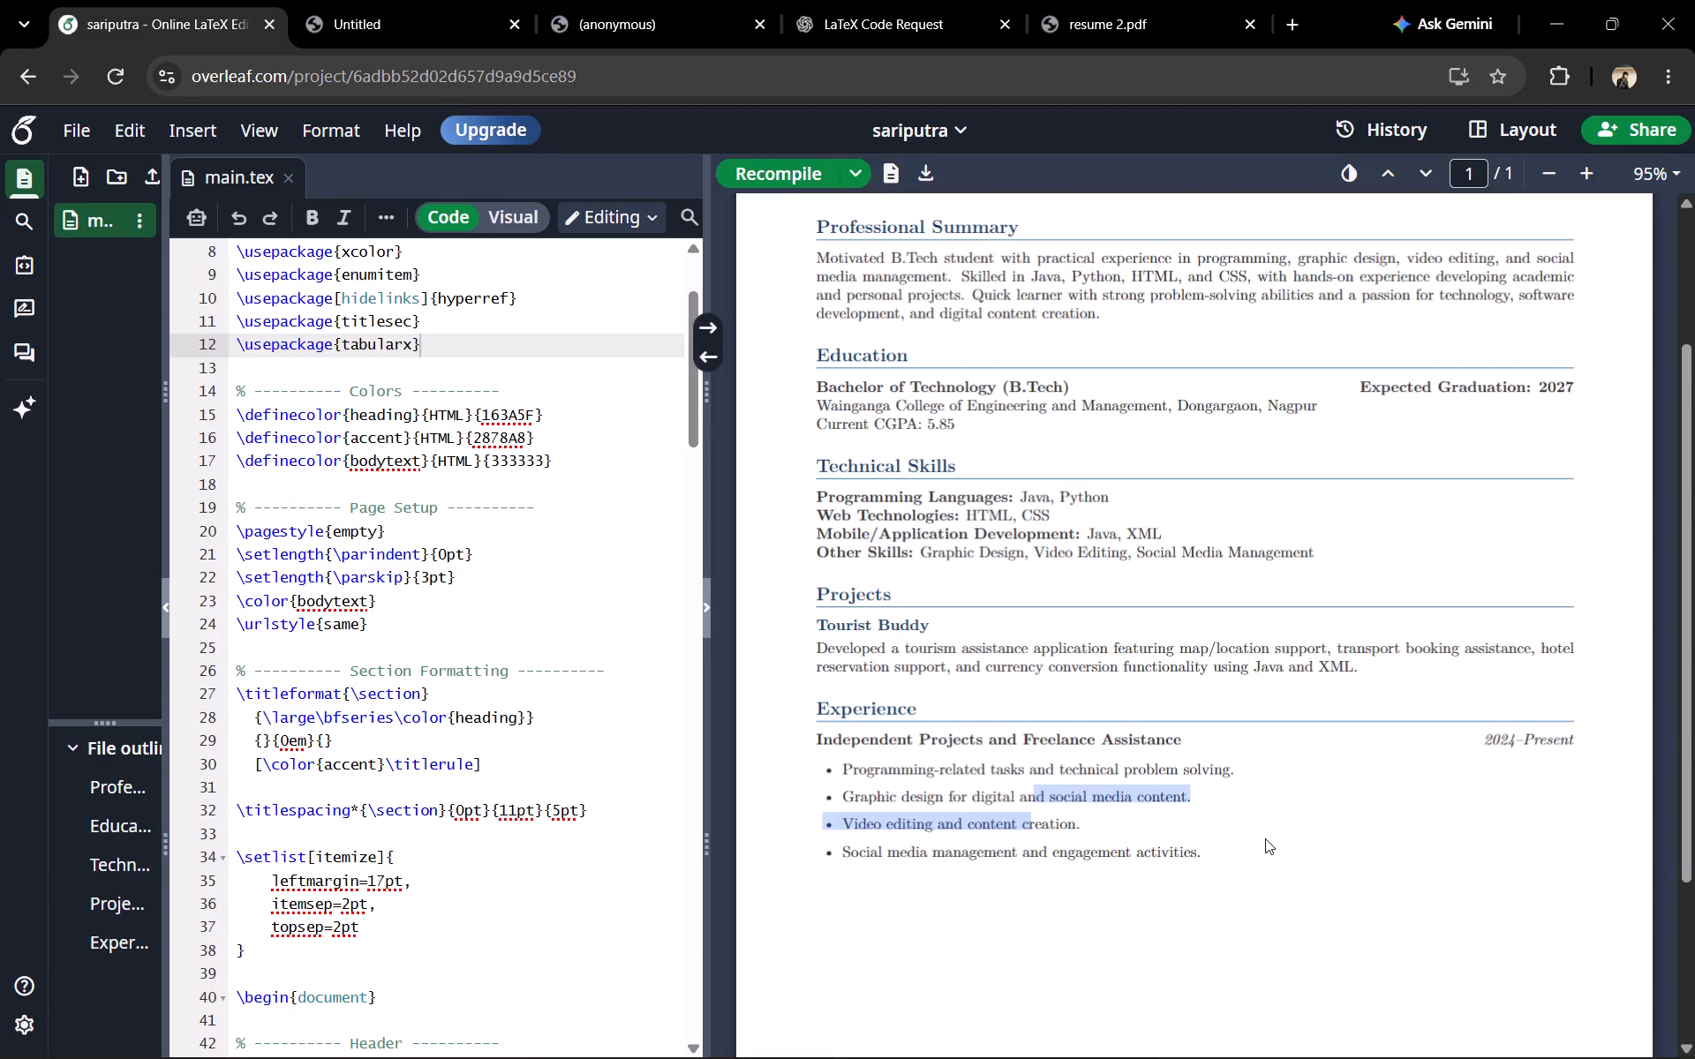
scroll(1265, 838, down, 1)
scroll(630, 880, down, 5)
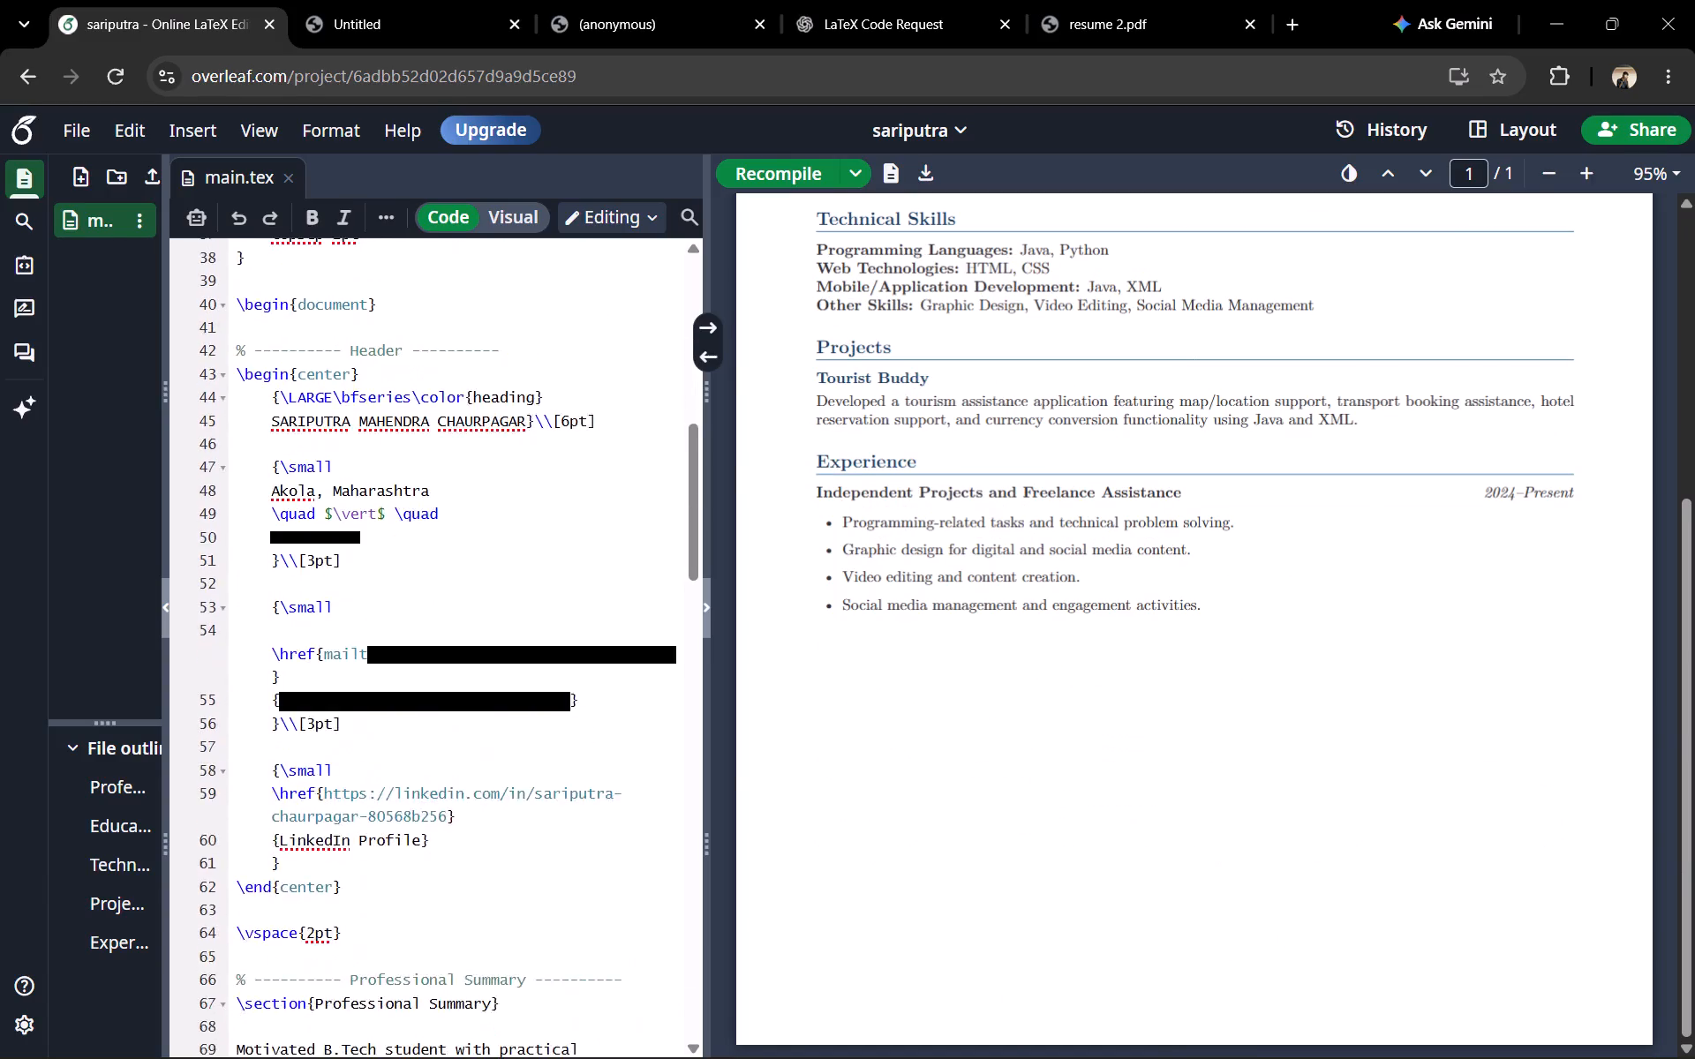
scroll(630, 880, down, 2)
scroll(630, 880, up, 12)
scroll(1247, 662, up, 14)
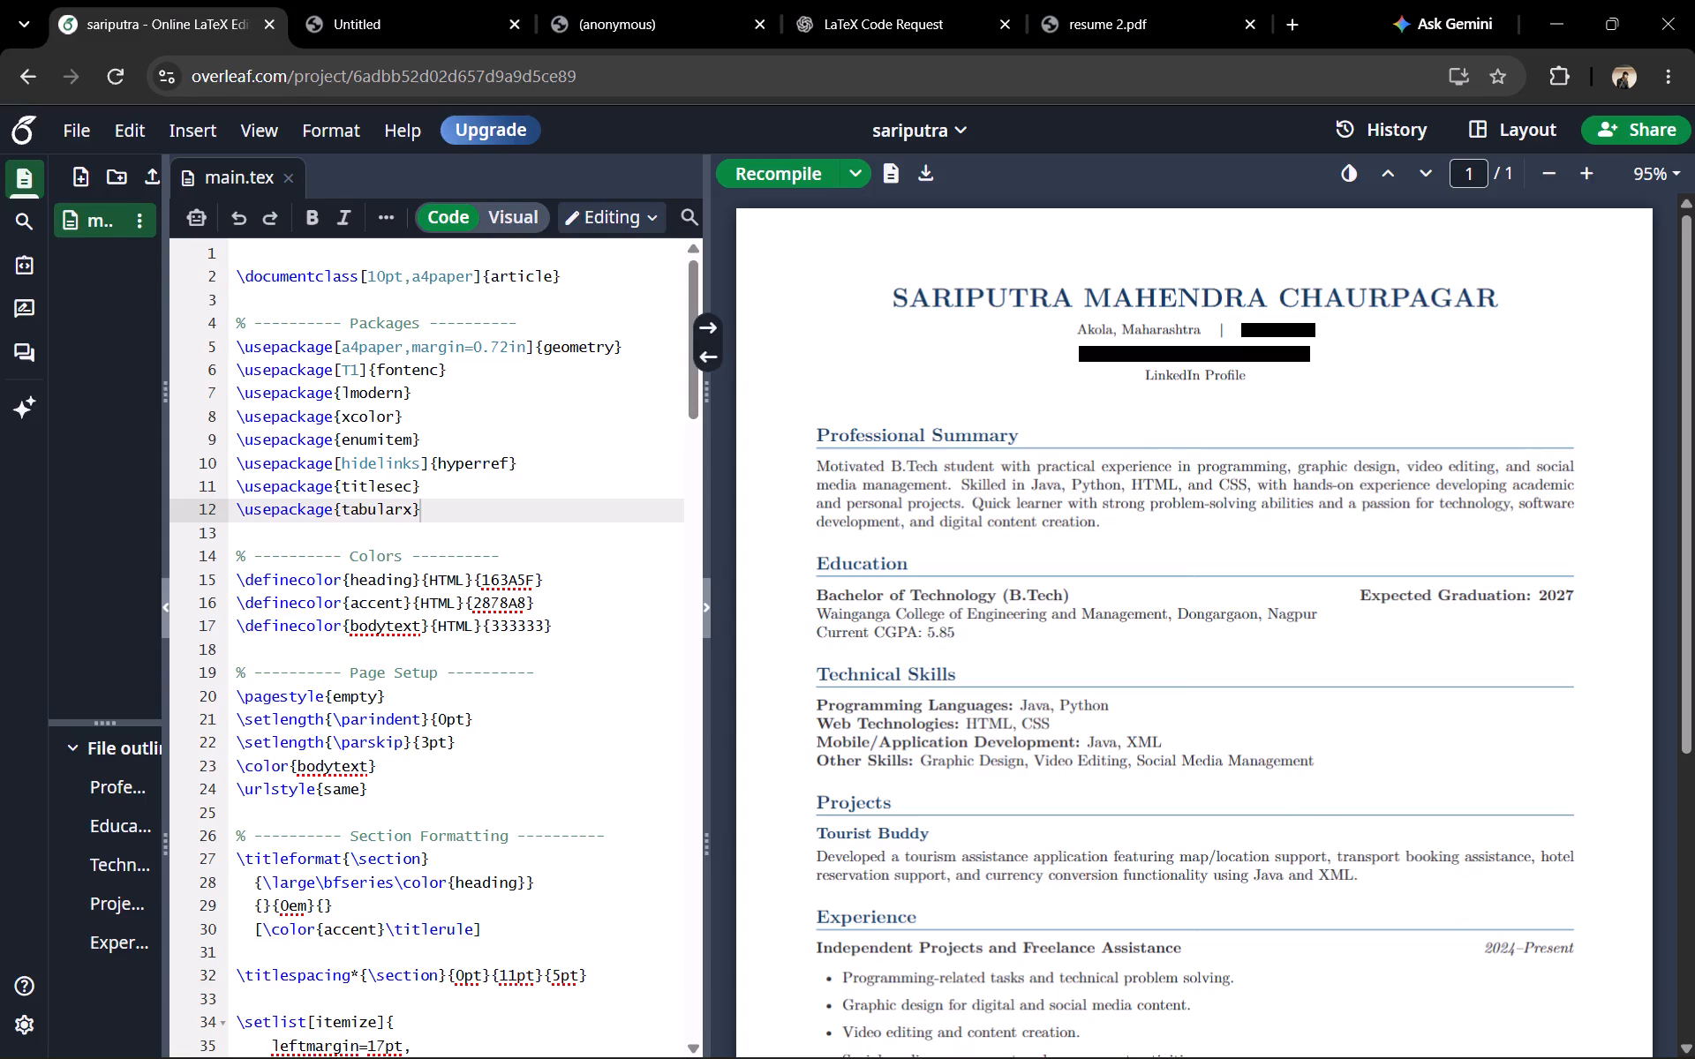
Jump from the college line in the compiled Education section to its source in main.tex, and reload the project page.
triple_click(867, 618)
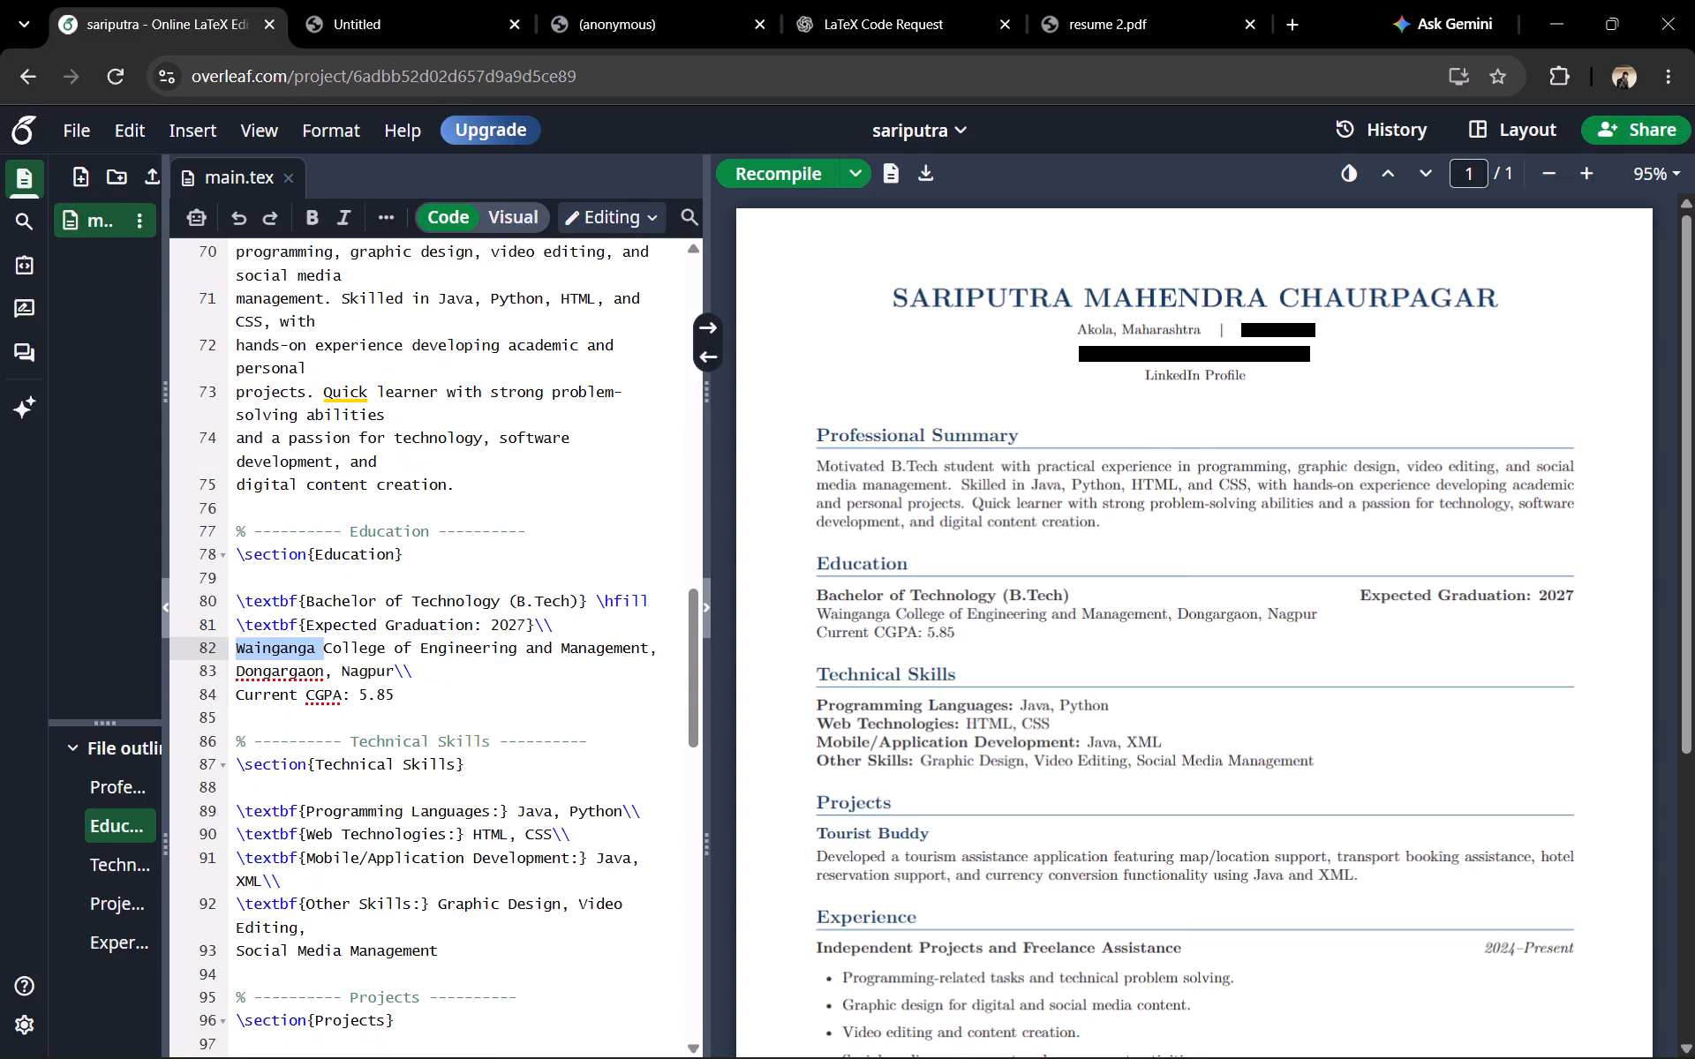
key(ctrl+r)
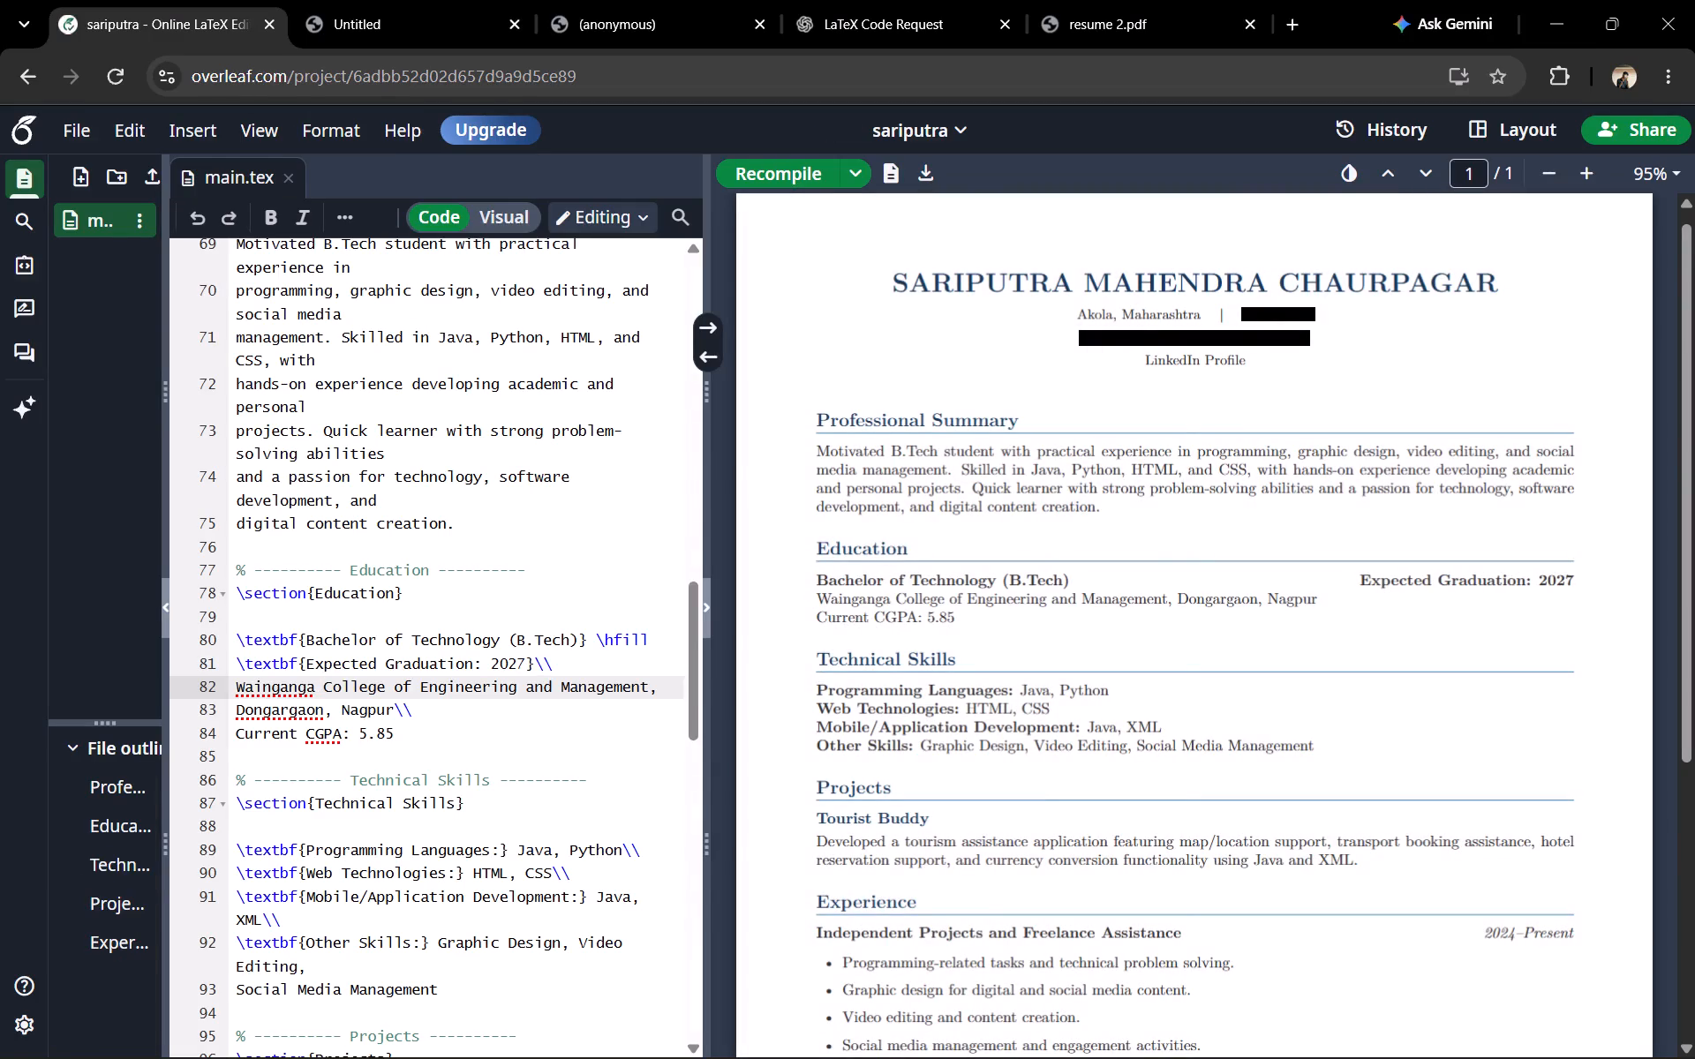
Delete the source line "Wainganga College of Engineering and Management," from the Education section of main.tex.
double_click(540, 689)
triple_click(540, 689)
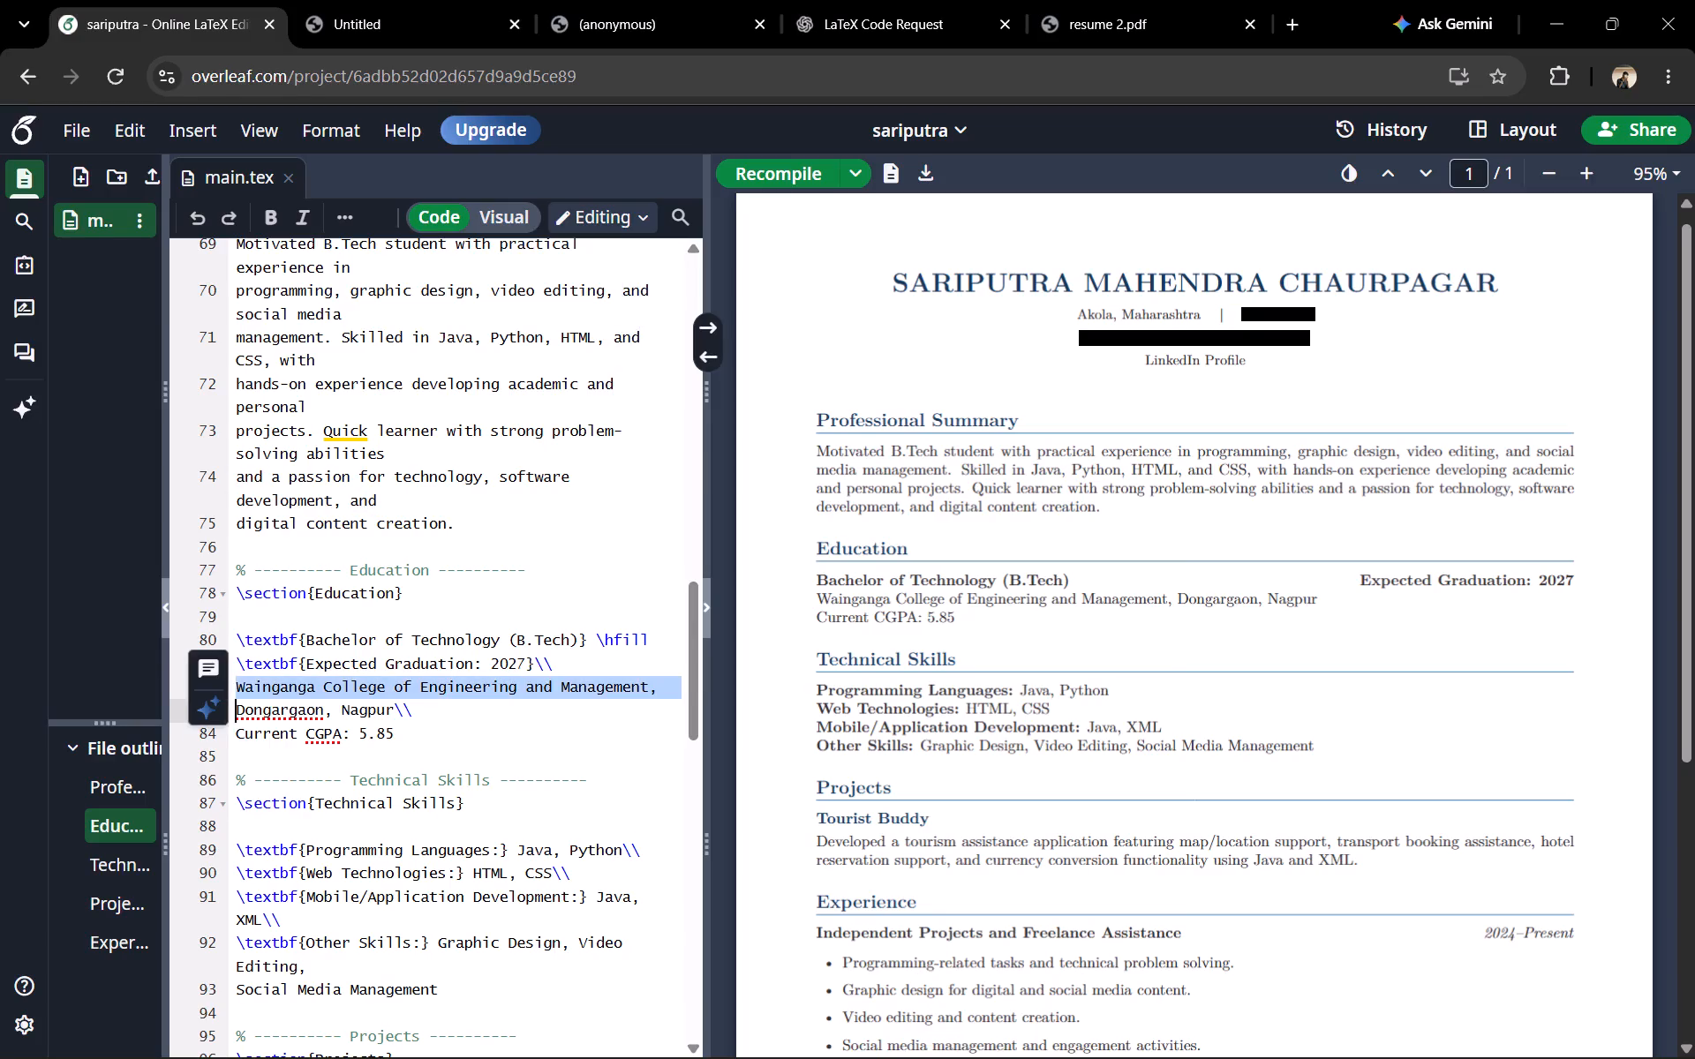
click(540, 689)
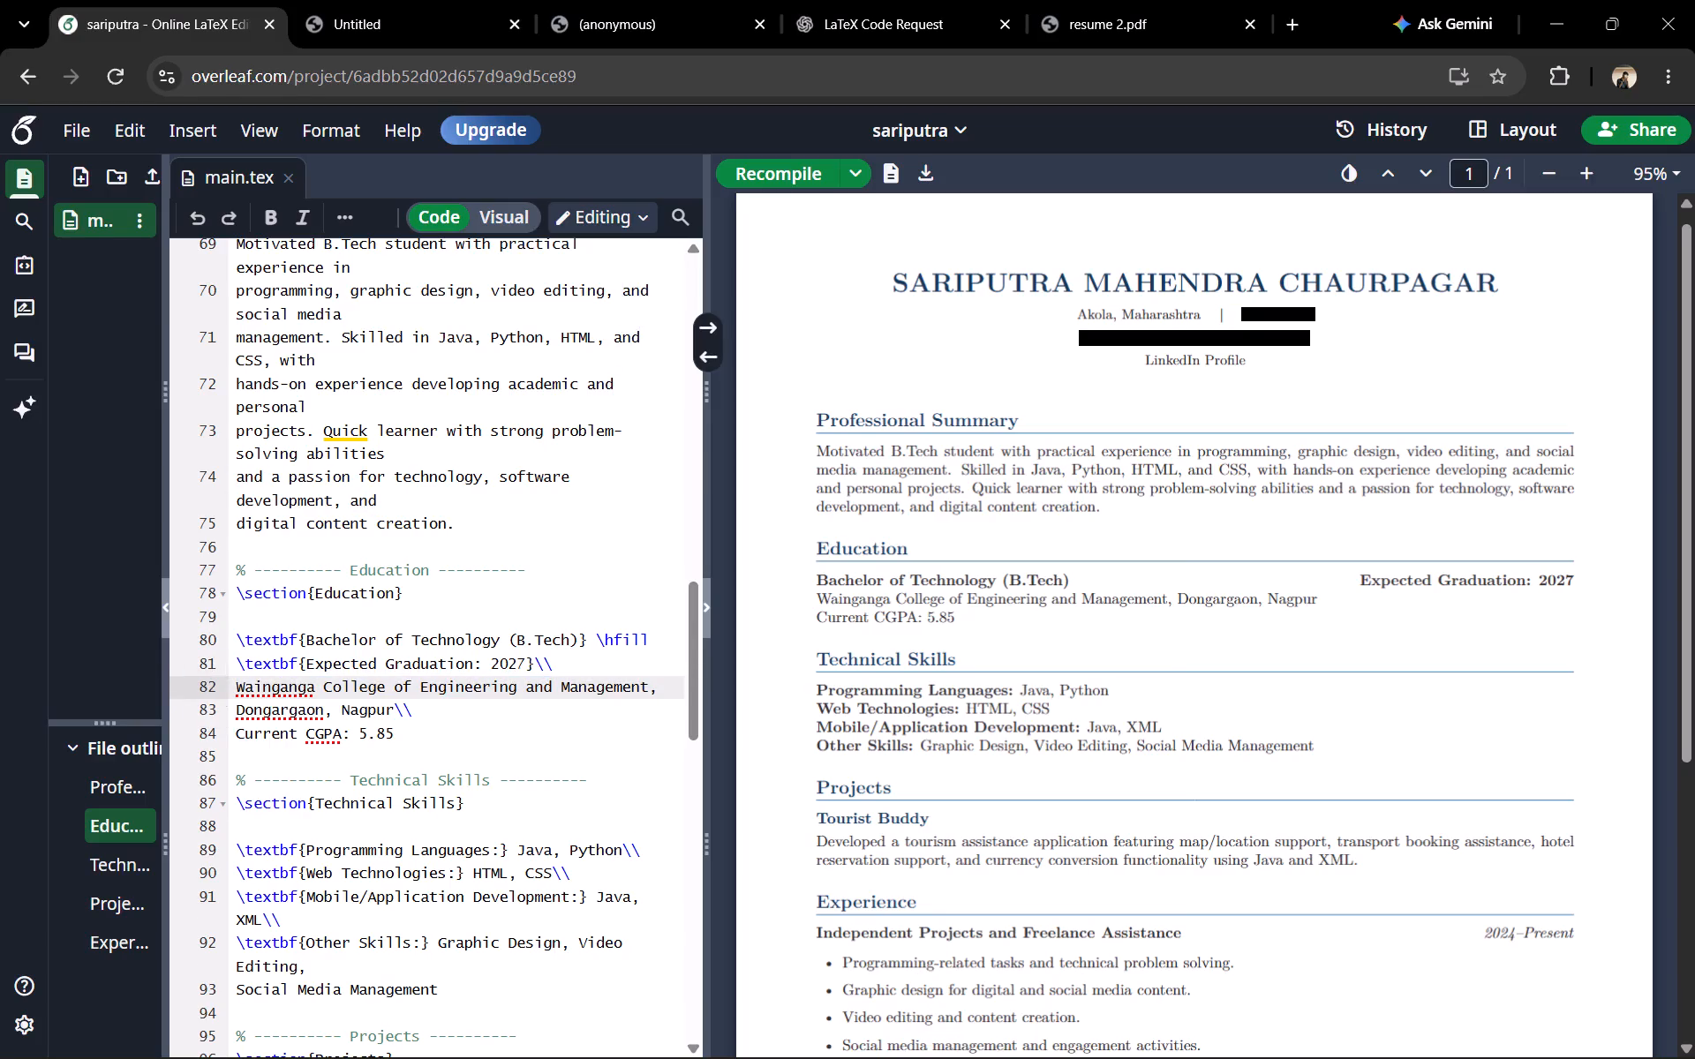
scroll(235, 684, right, 1)
scroll(345, 694, right, 1)
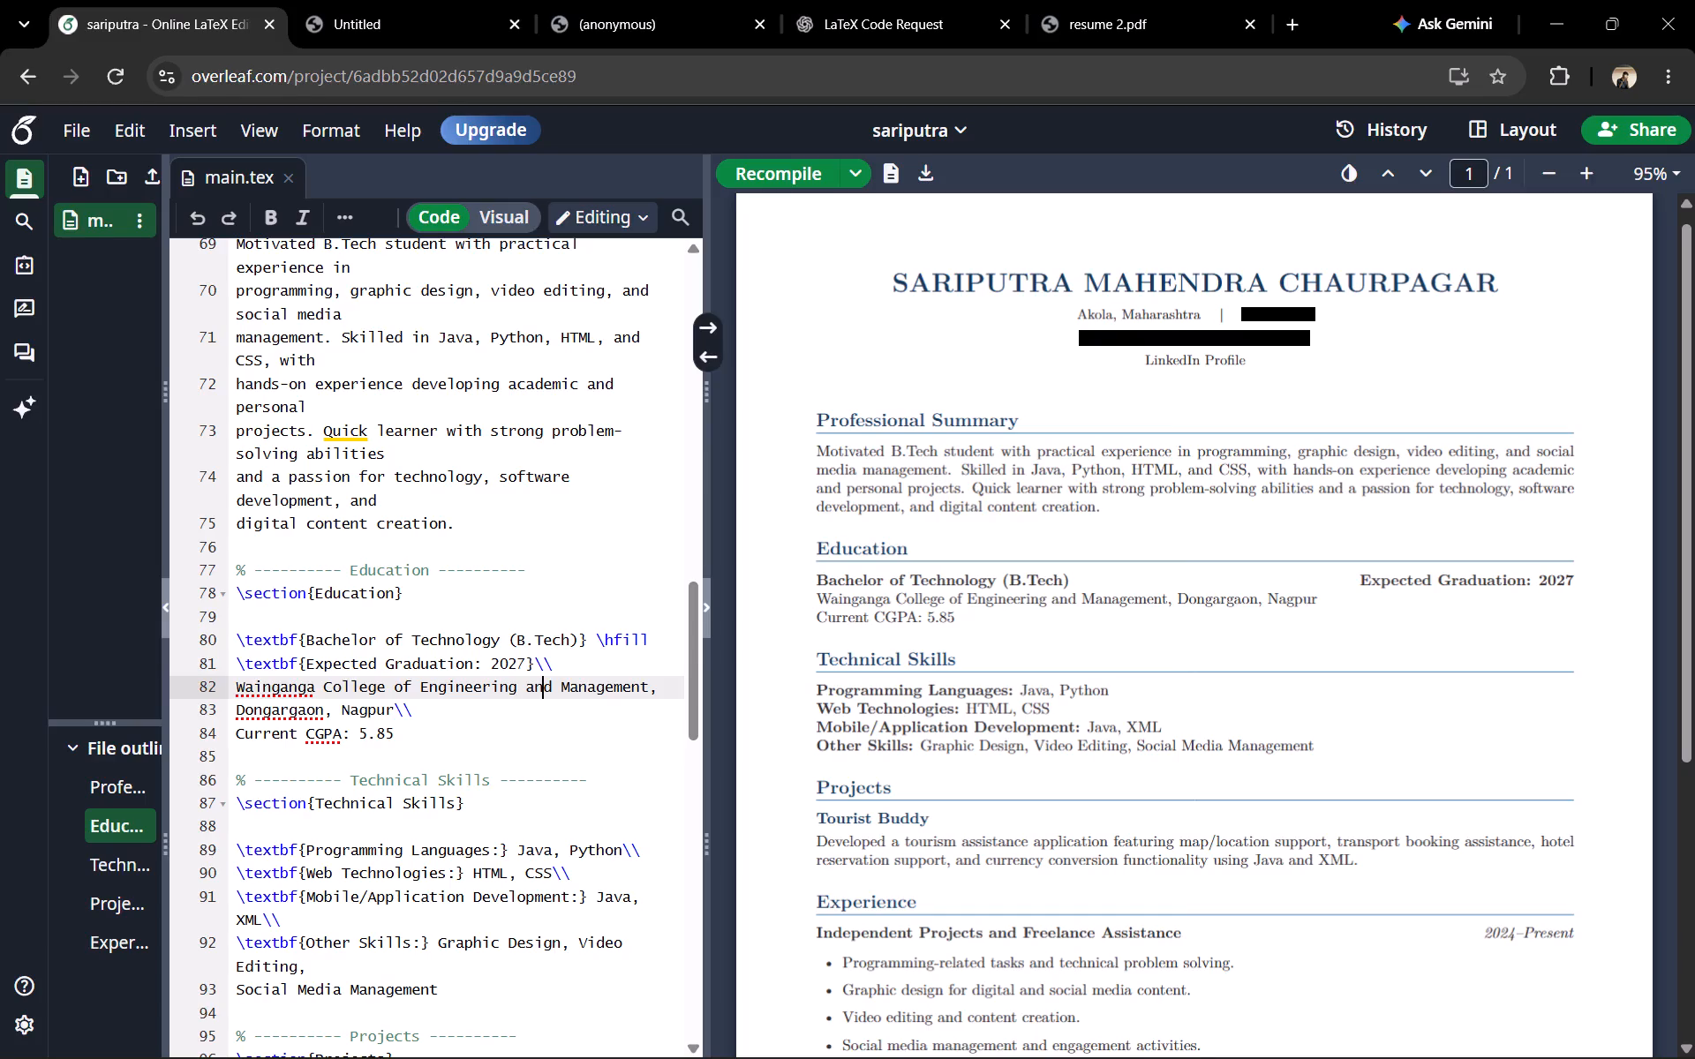
triple_click(368, 685)
click(368, 685)
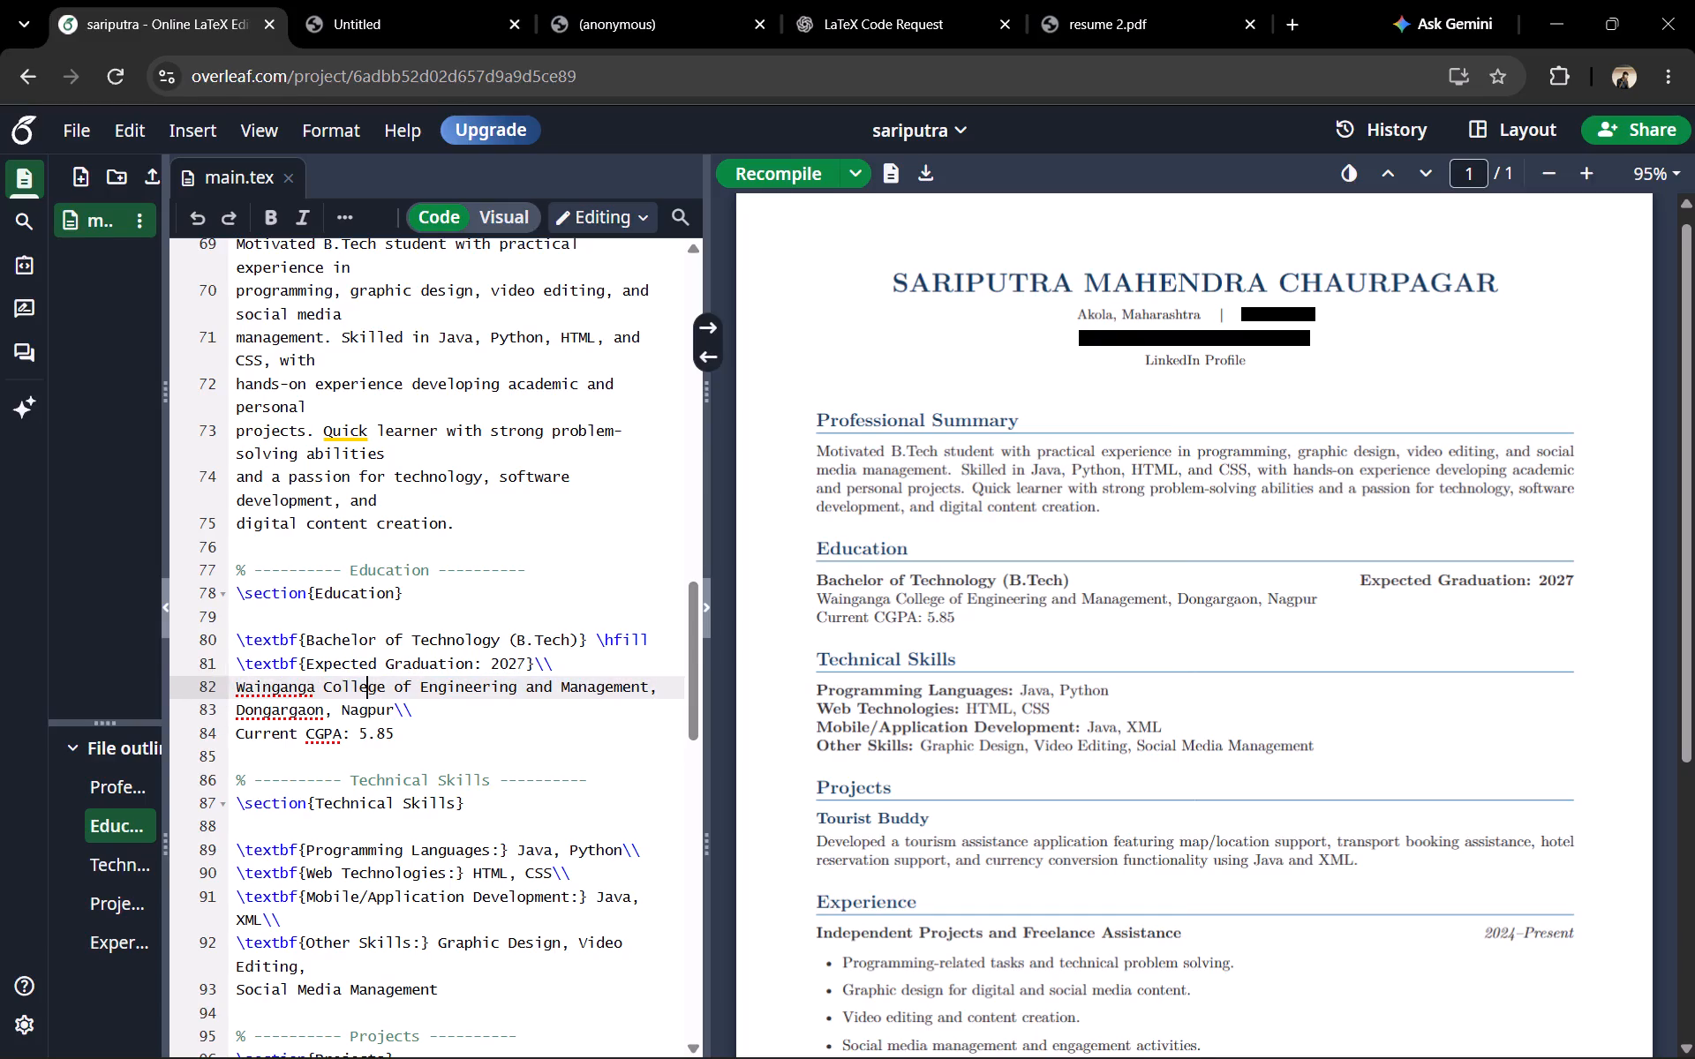
triple_click(368, 685)
click(368, 685)
triple_click(368, 685)
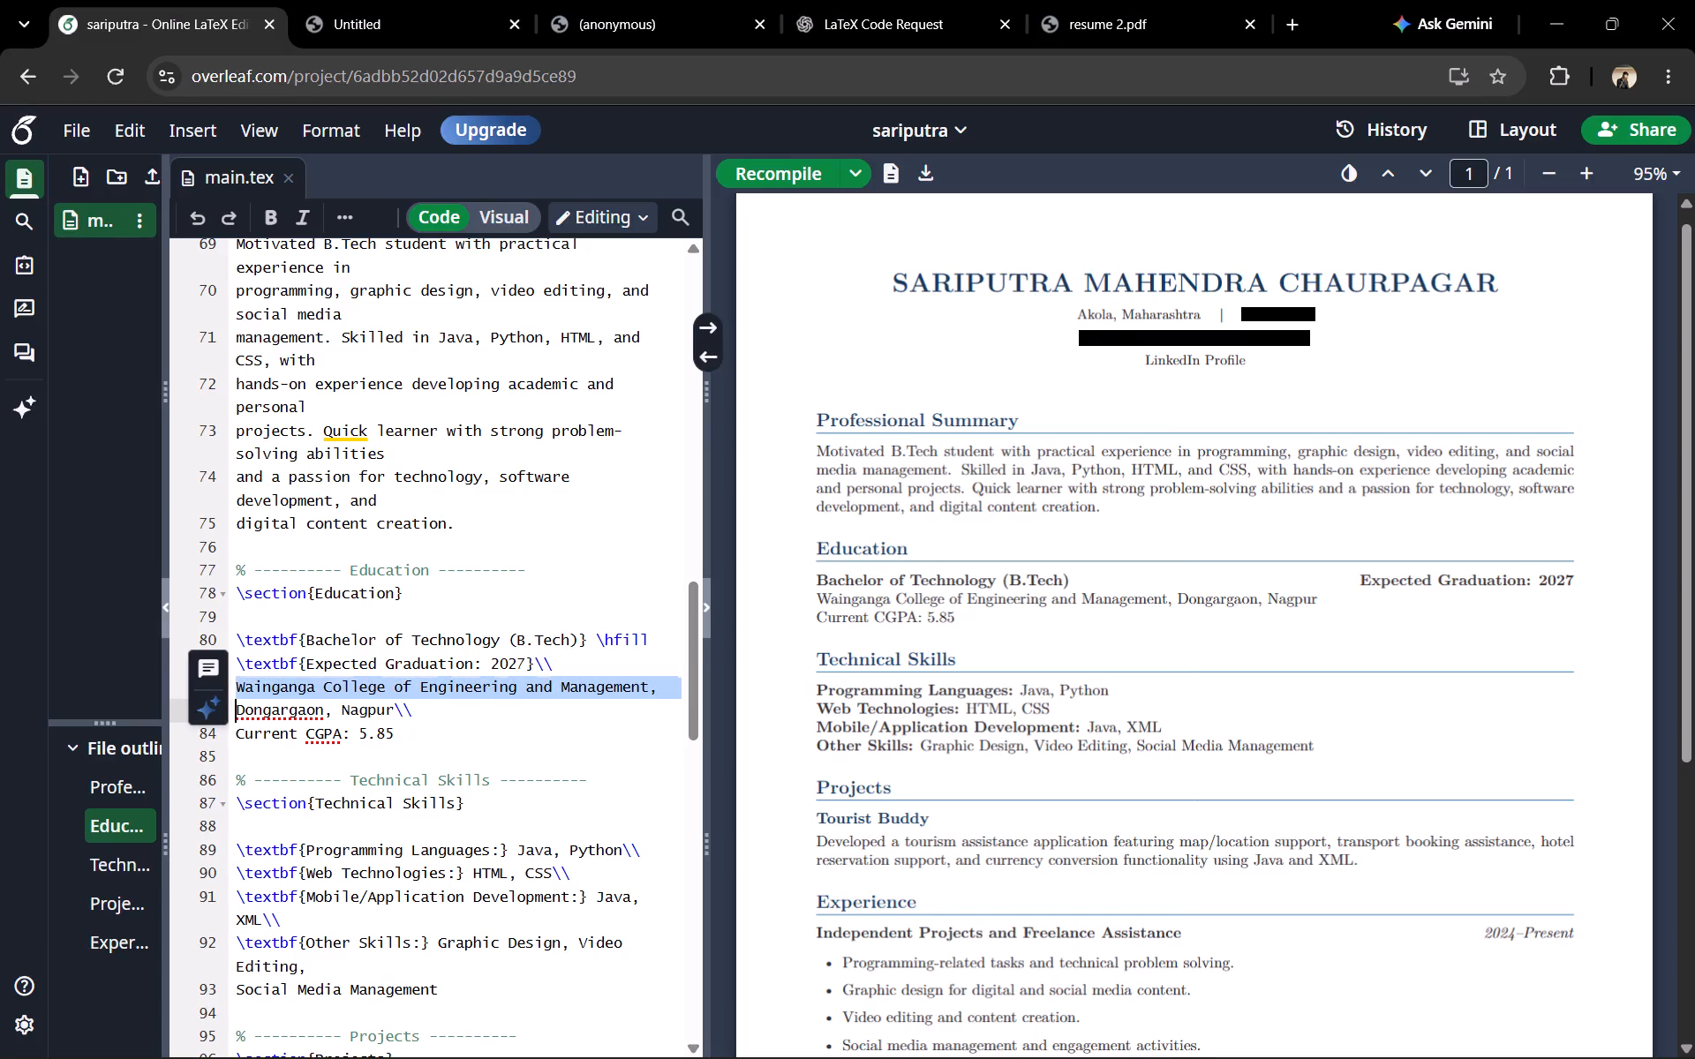
click(368, 685)
key(BackSpace)
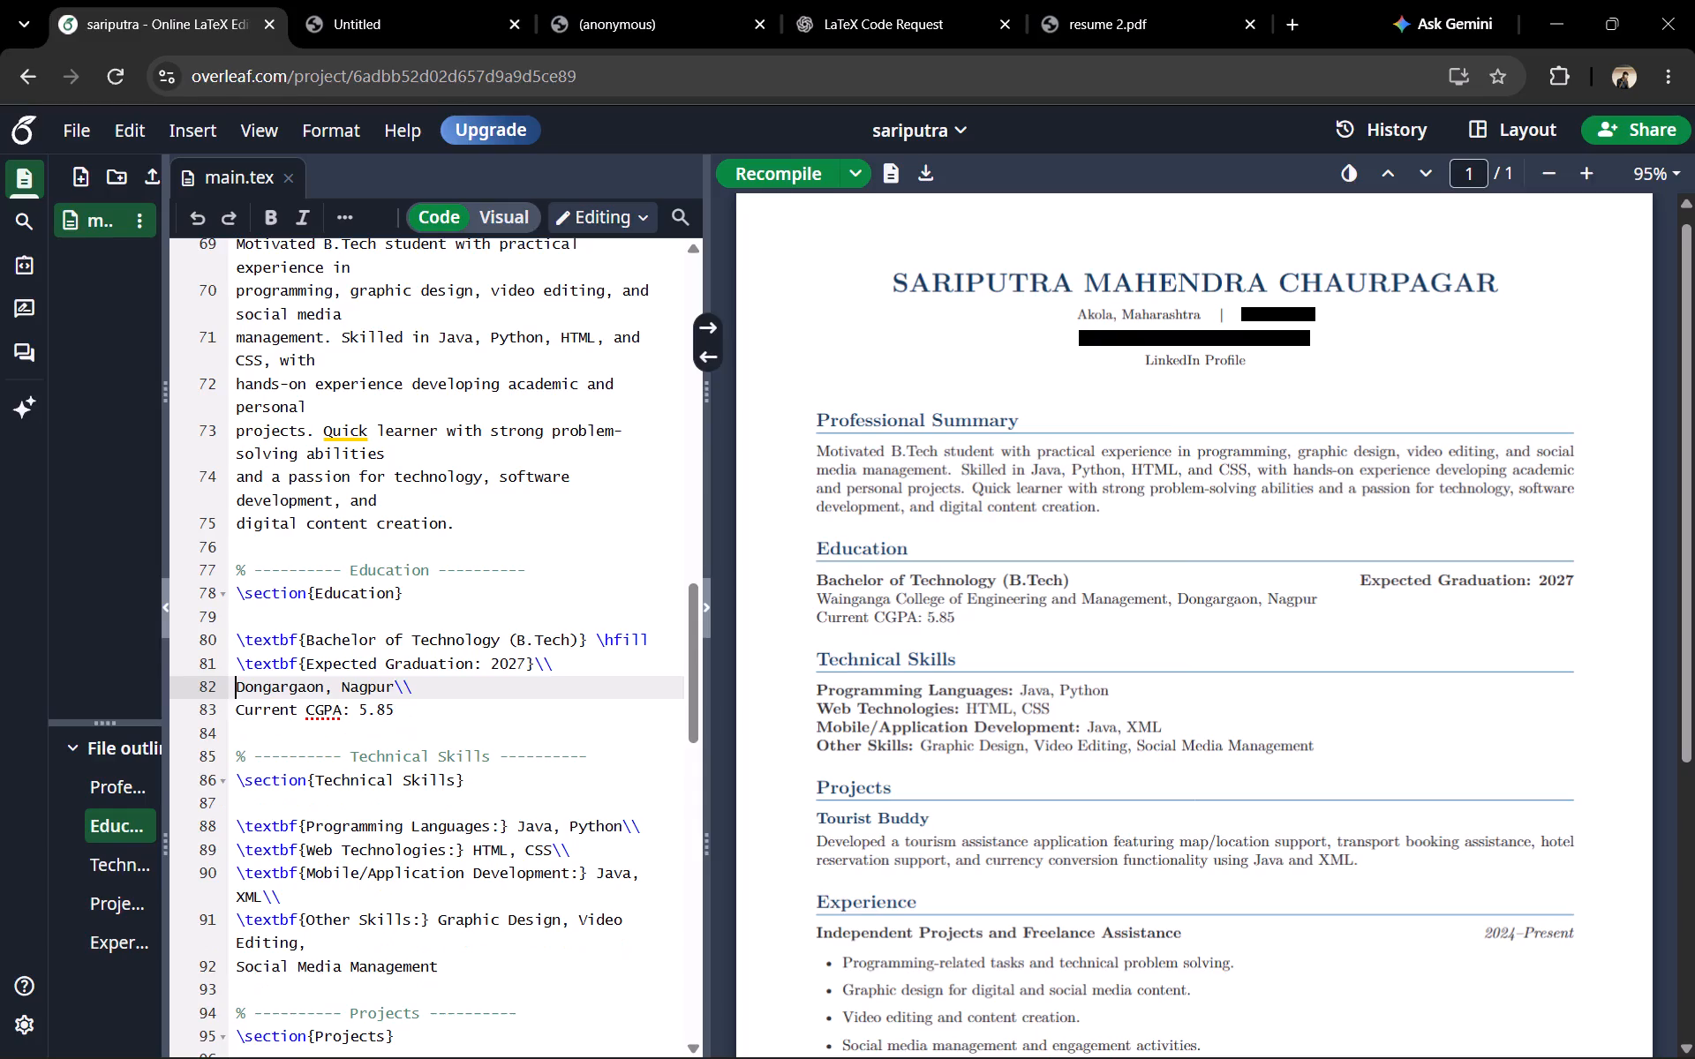
Remove "Dongargaon" and the line break before it, so ", Nagpur" directly follows the Expected Graduation line's code.
key(Right)
key(Right)
key(Right)
key(Right)
key(Right)
key(Right)
key(Right)
key(Right)
key(Right)
key(Right)
key(BackSpace)
key(BackSpace)
key(BackSpace)
key(BackSpace)
key(BackSpace)
key(BackSpace)
key(BackSpace)
key(BackSpace)
key(BackSpace)
key(BackSpace)
key(BackSpace)
key(BackSpace)
key(BackSpace)
key(BackSpace)
key(BackSpace)
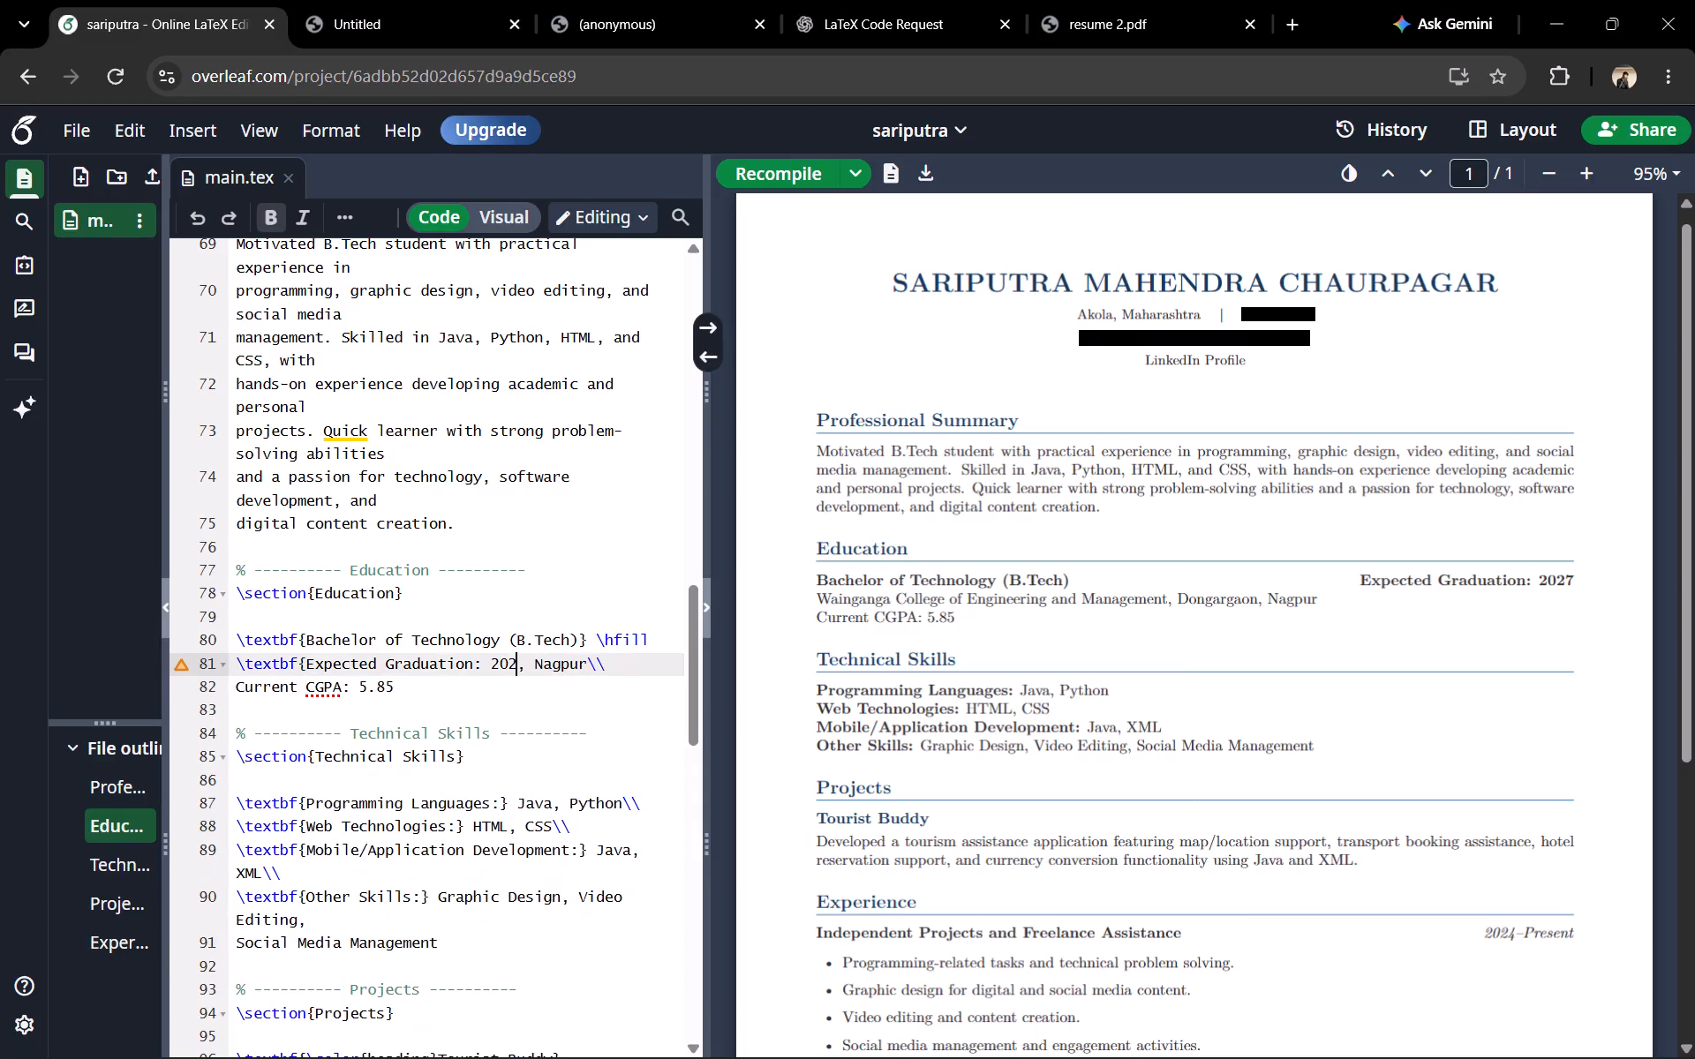
key(ctrl+z)
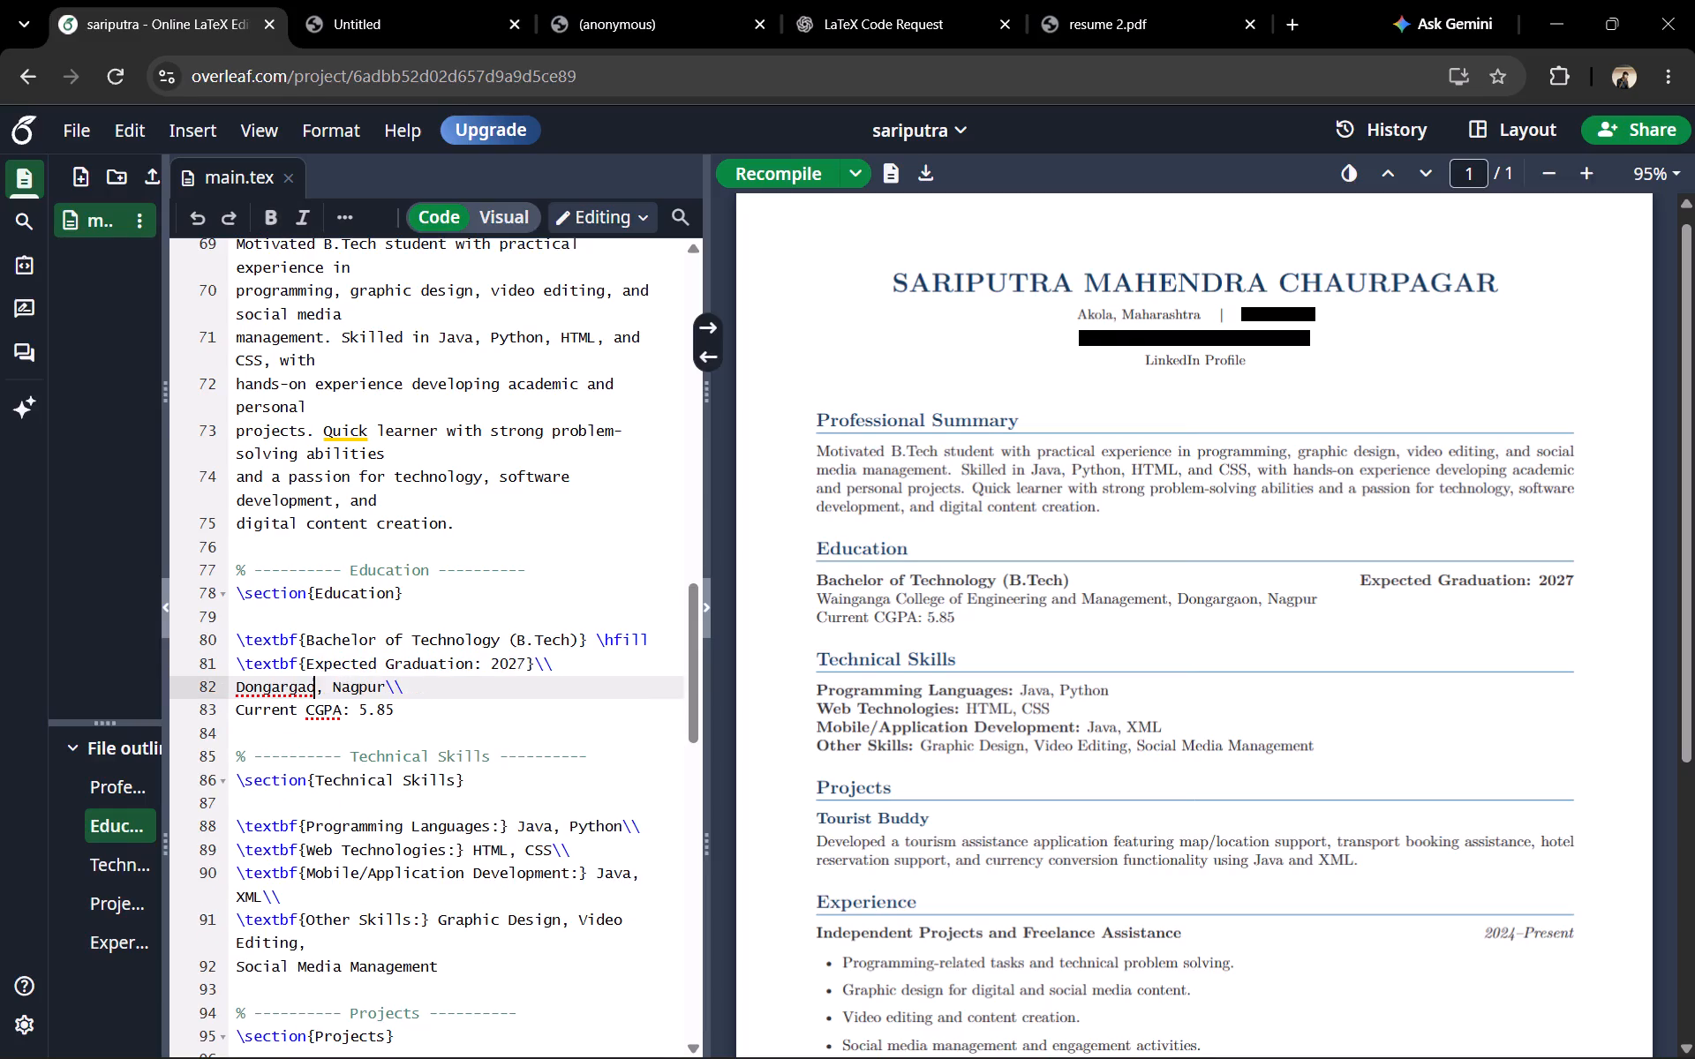
key(BackSpace)
key(BackSpace)
key(BackSpace)
key(BackSpace)
key(BackSpace)
key(BackSpace)
key(BackSpace)
key(BackSpace)
key(BackSpace)
key(BackSpace)
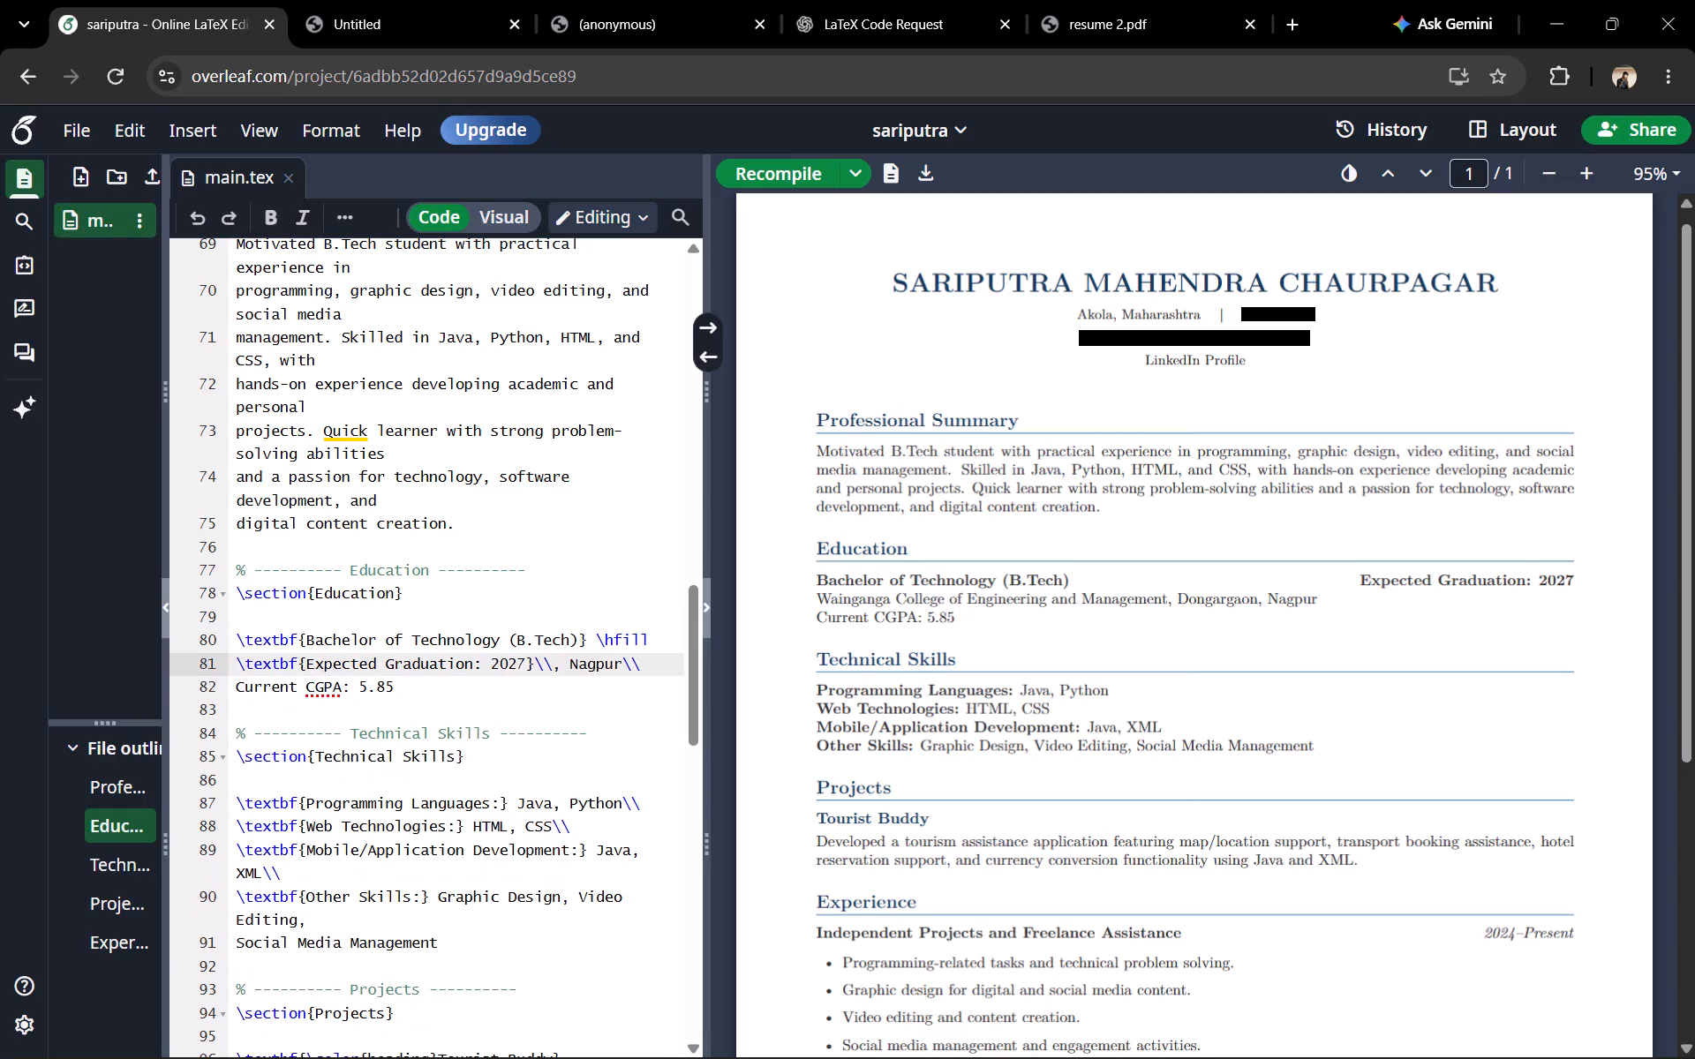
Insert "Rashtra Sant Tukdoji Maharaj University" before ", Nagpur" in the Education section's source, correcting any misspelling.
text(Ra)
text(shtra)
key(space)
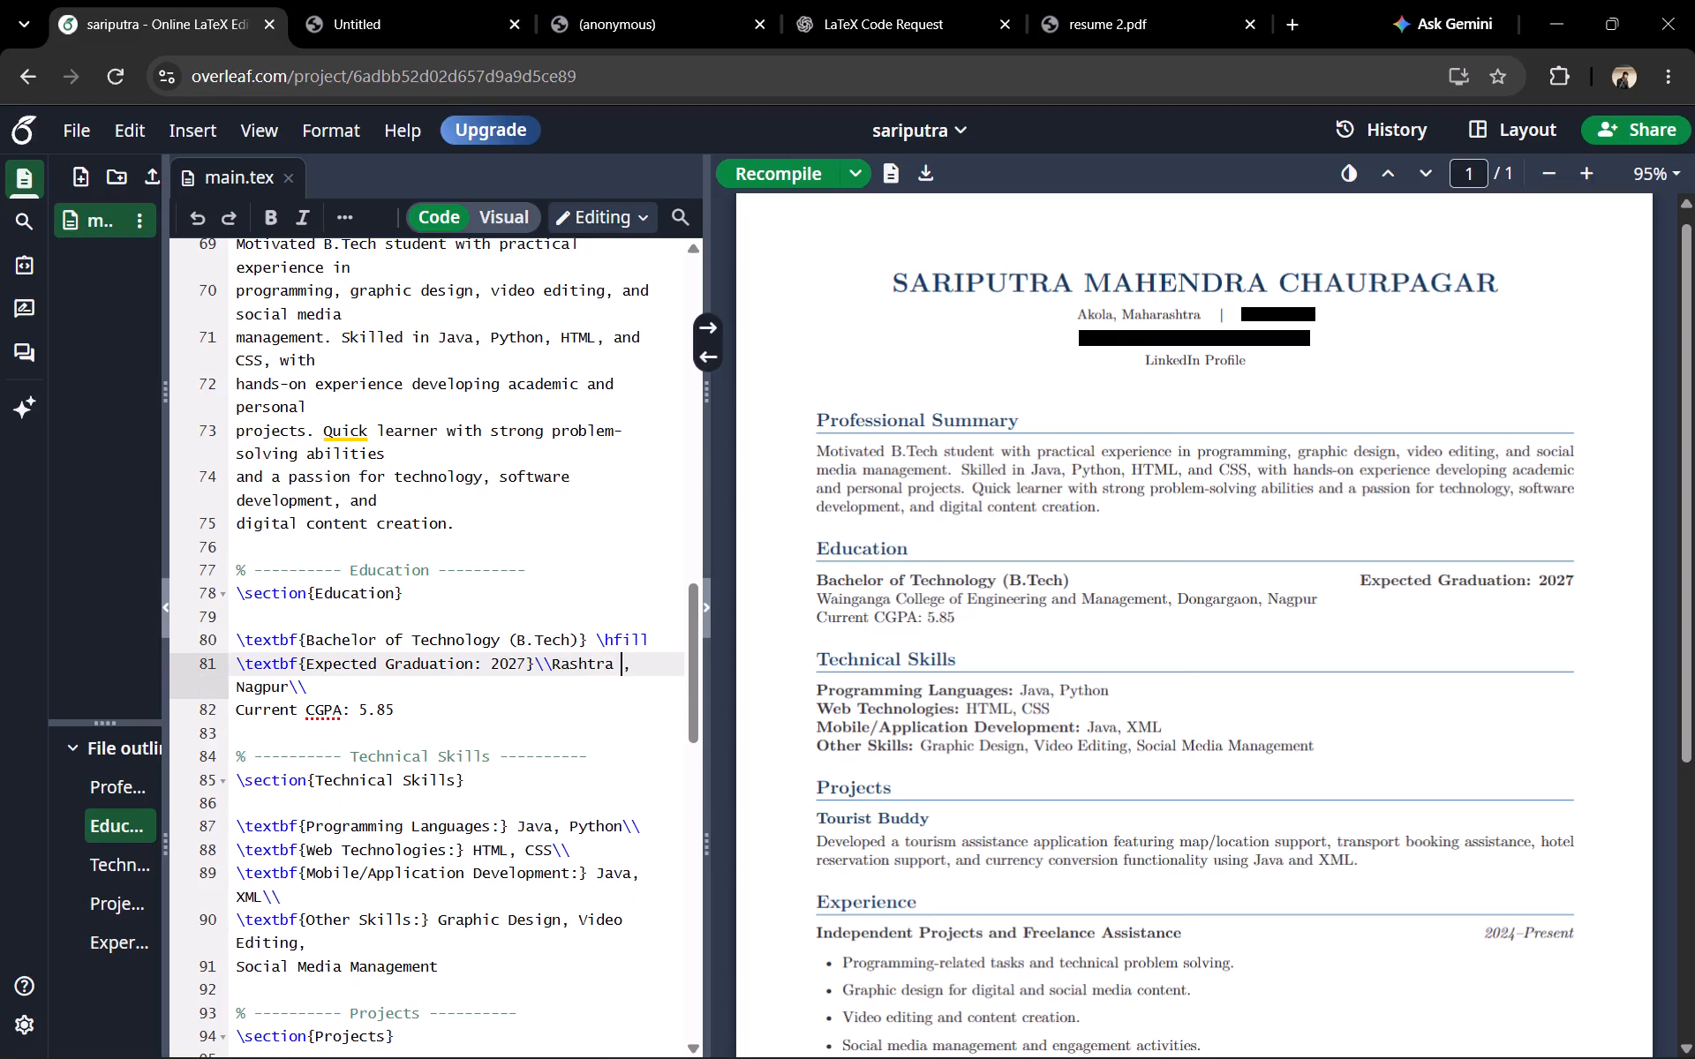
text(Sa)
text(nt)
key(space)
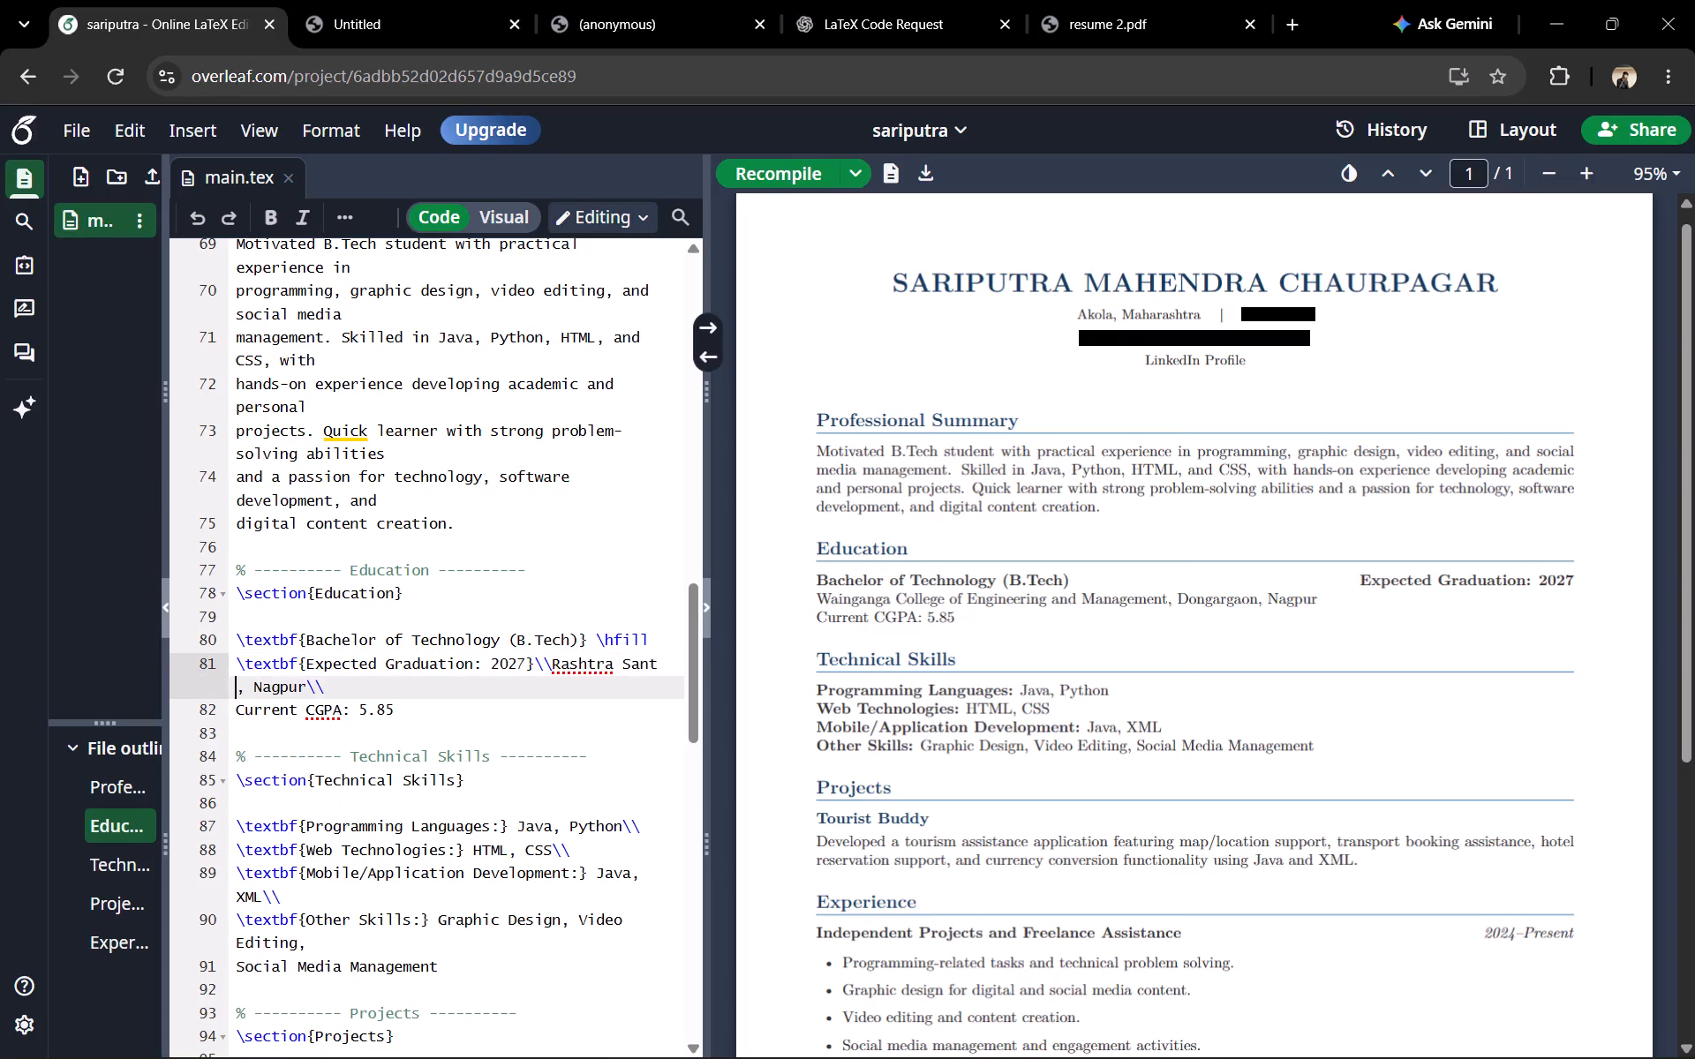
text(Tuk)
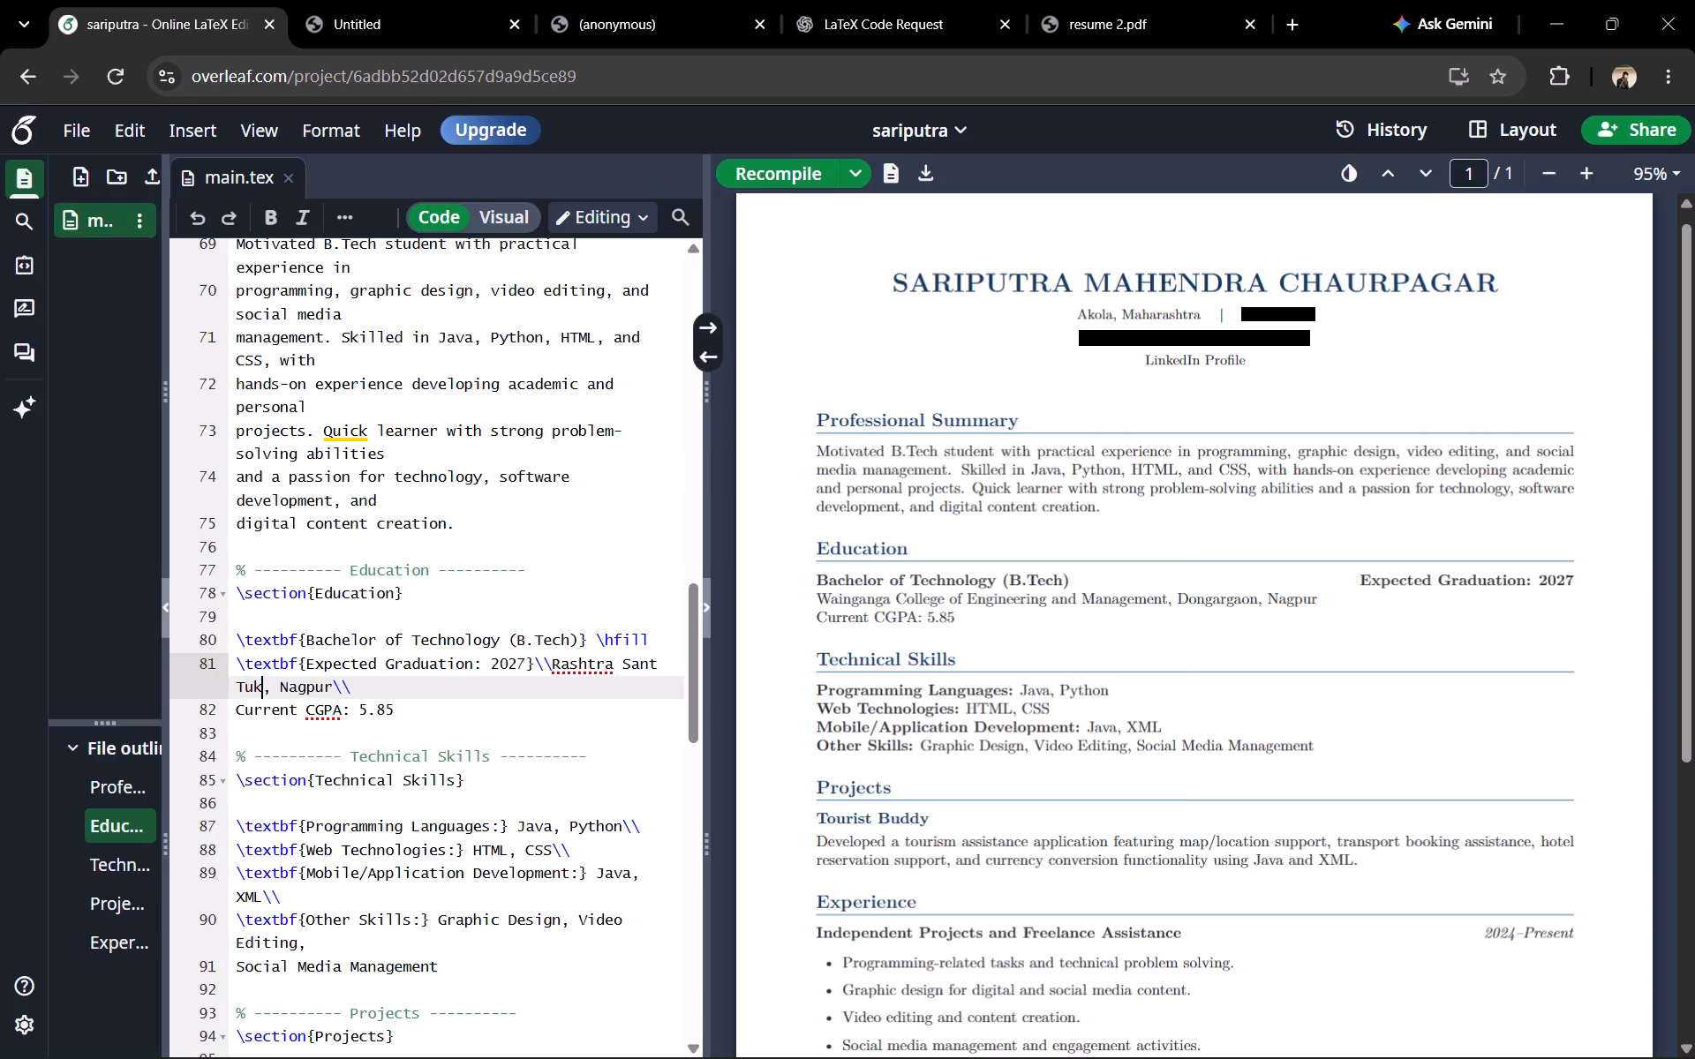
text(doj)
key(i)
key(space)
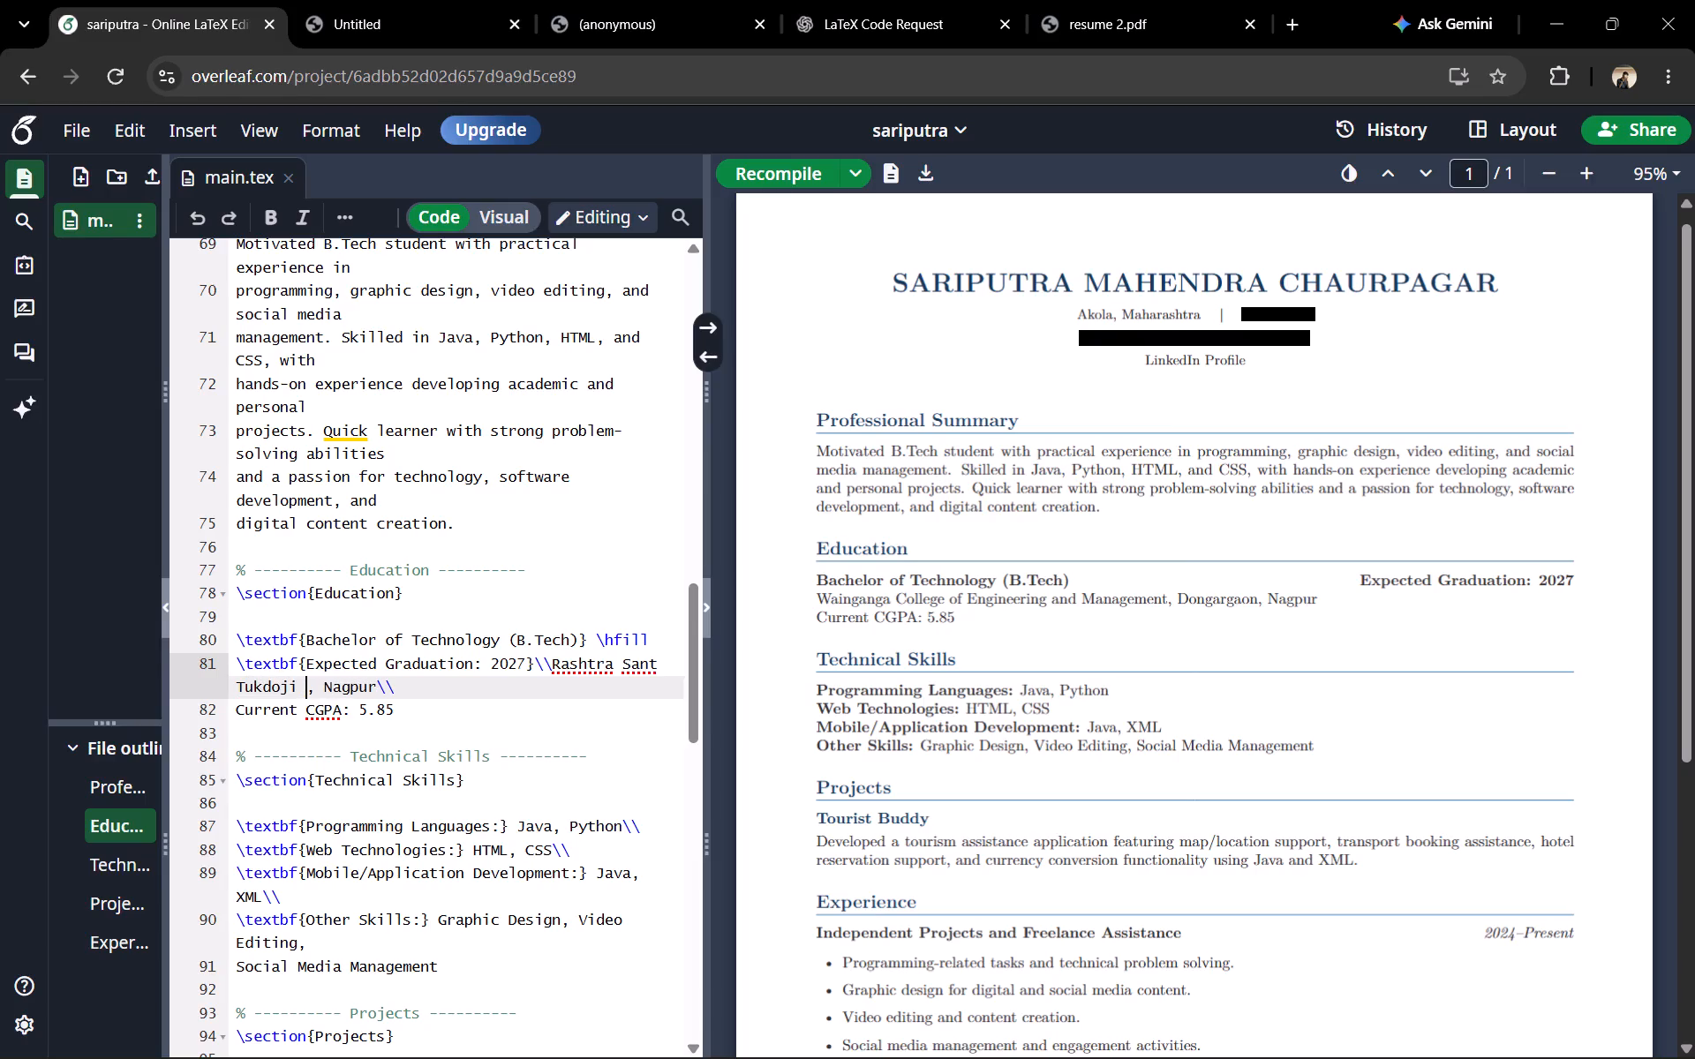
text(Mahar)
text(aj Univercity)
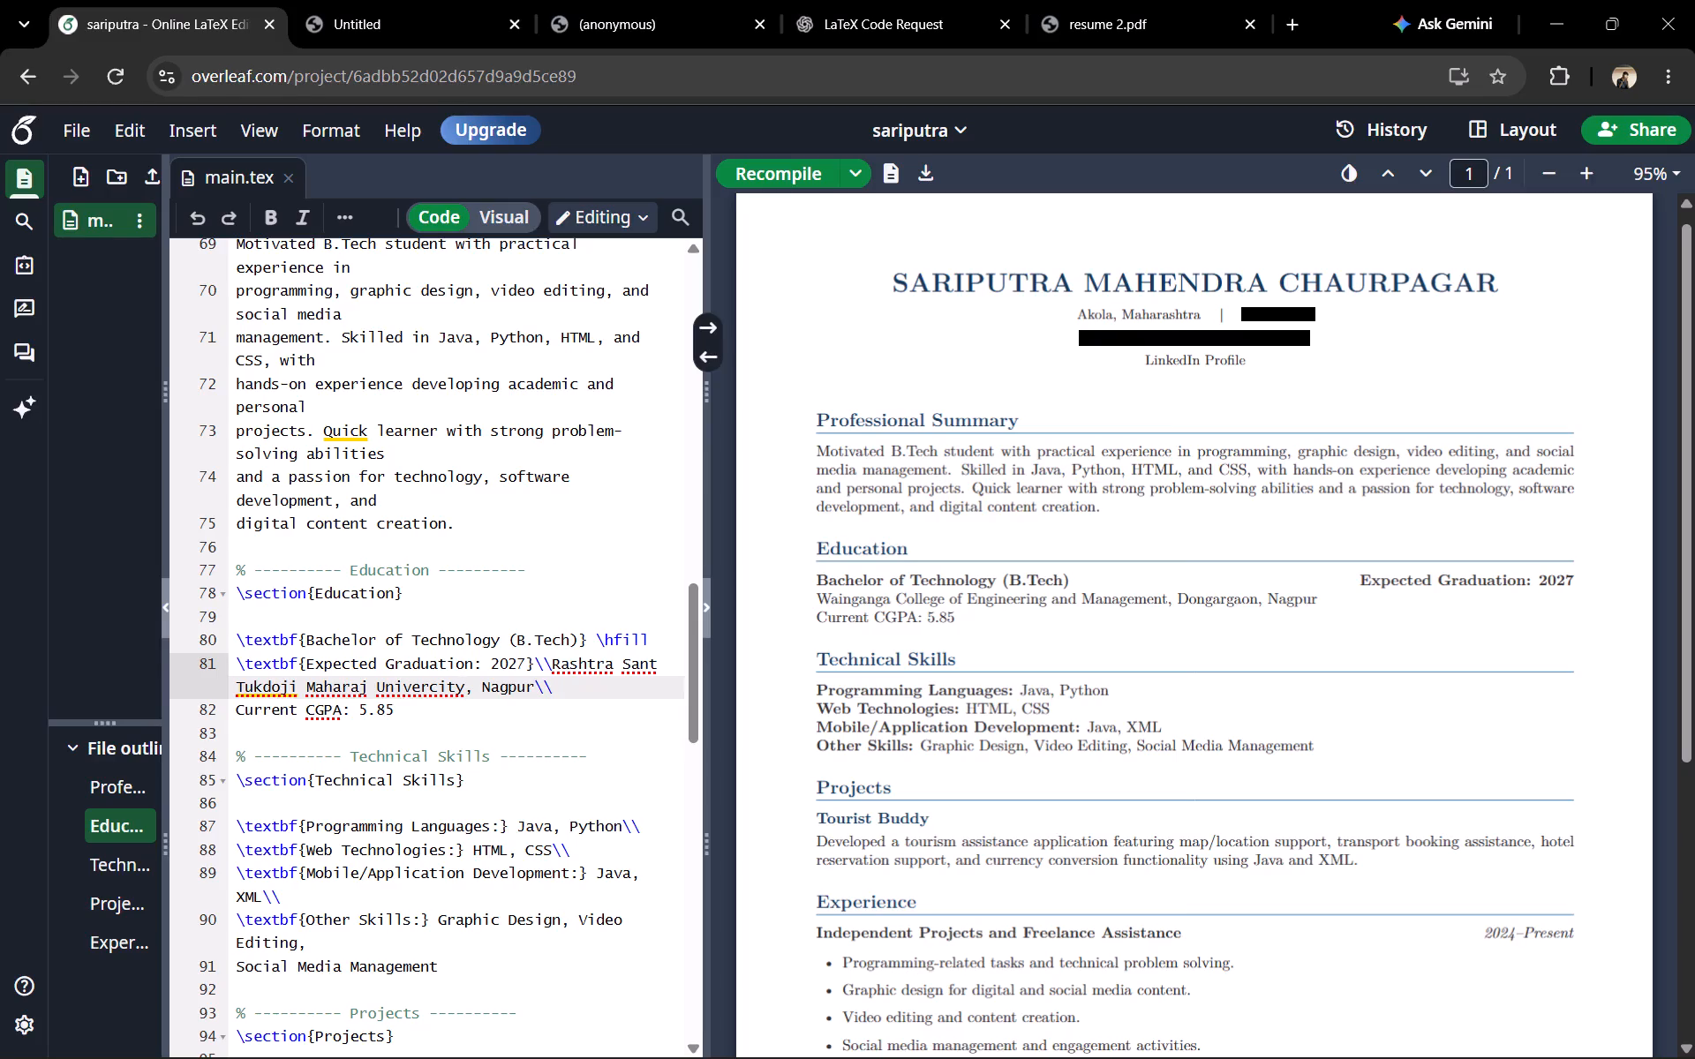
key(Left)
key(Left)
key(Left)
key(BackSpace)
key(s)
Review the LaTeX source in main.tex from the header through the Education, Technical Skills and Projects sections to Experience.
scroll(398, 659, up, 3)
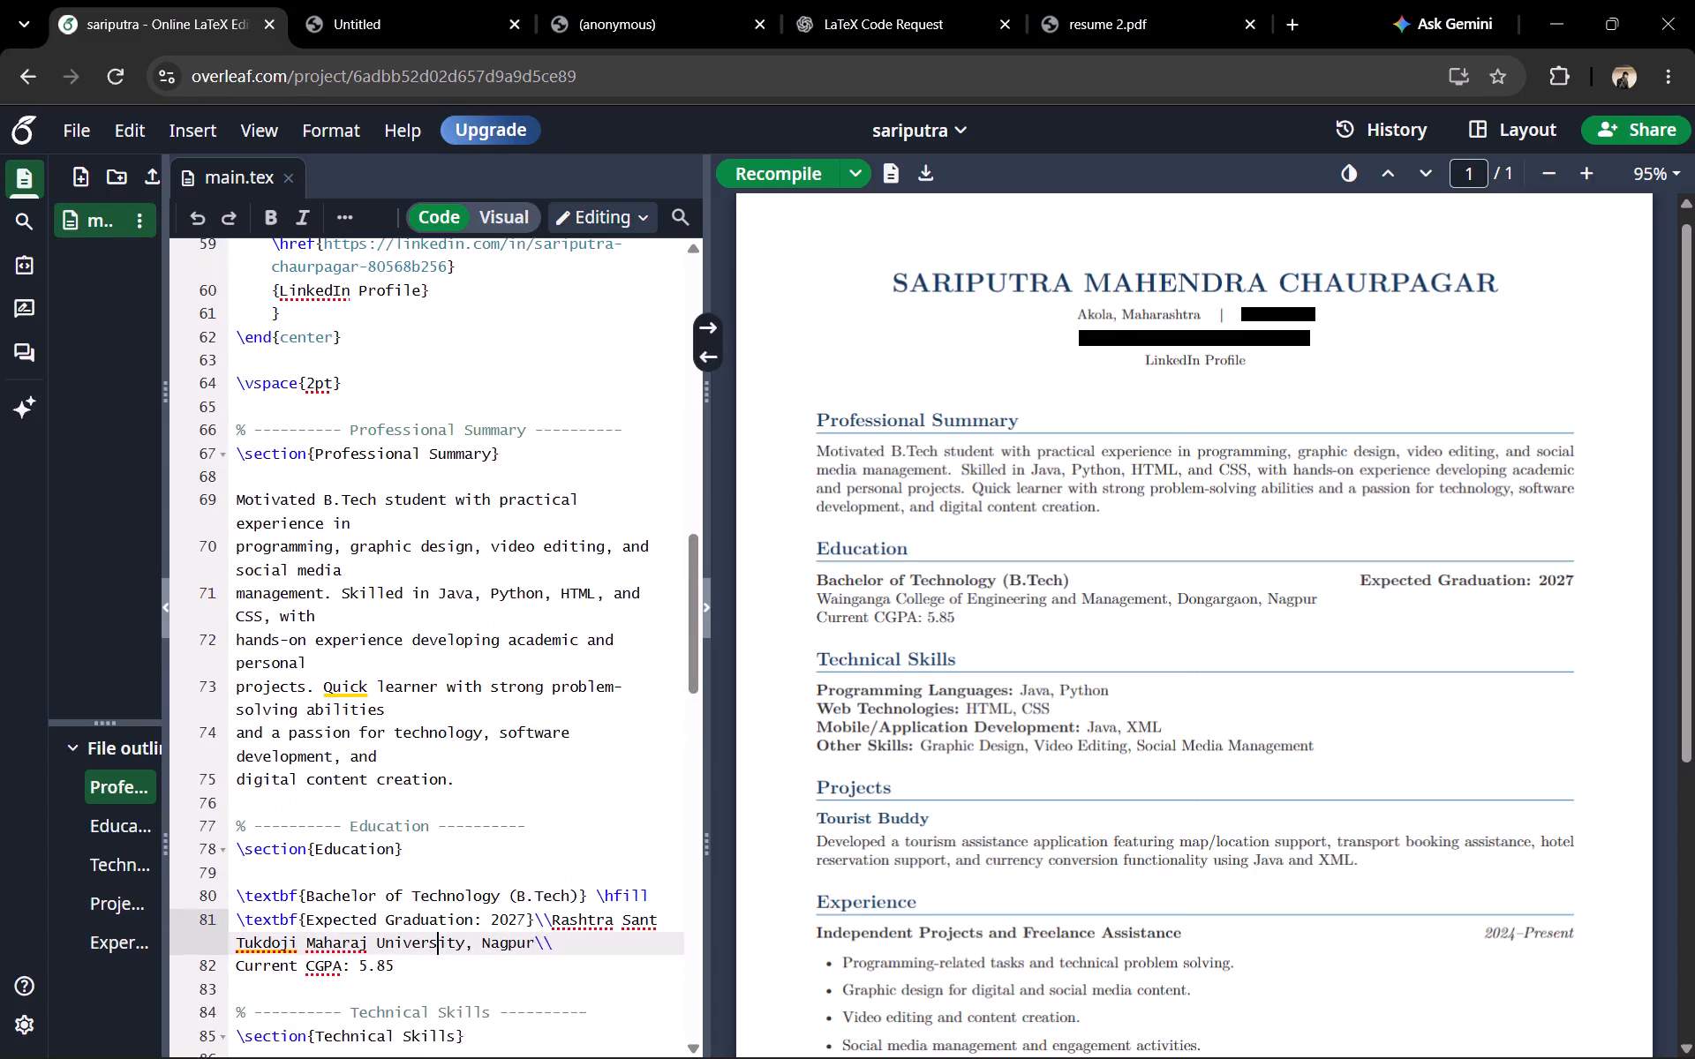
scroll(398, 659, up, 4)
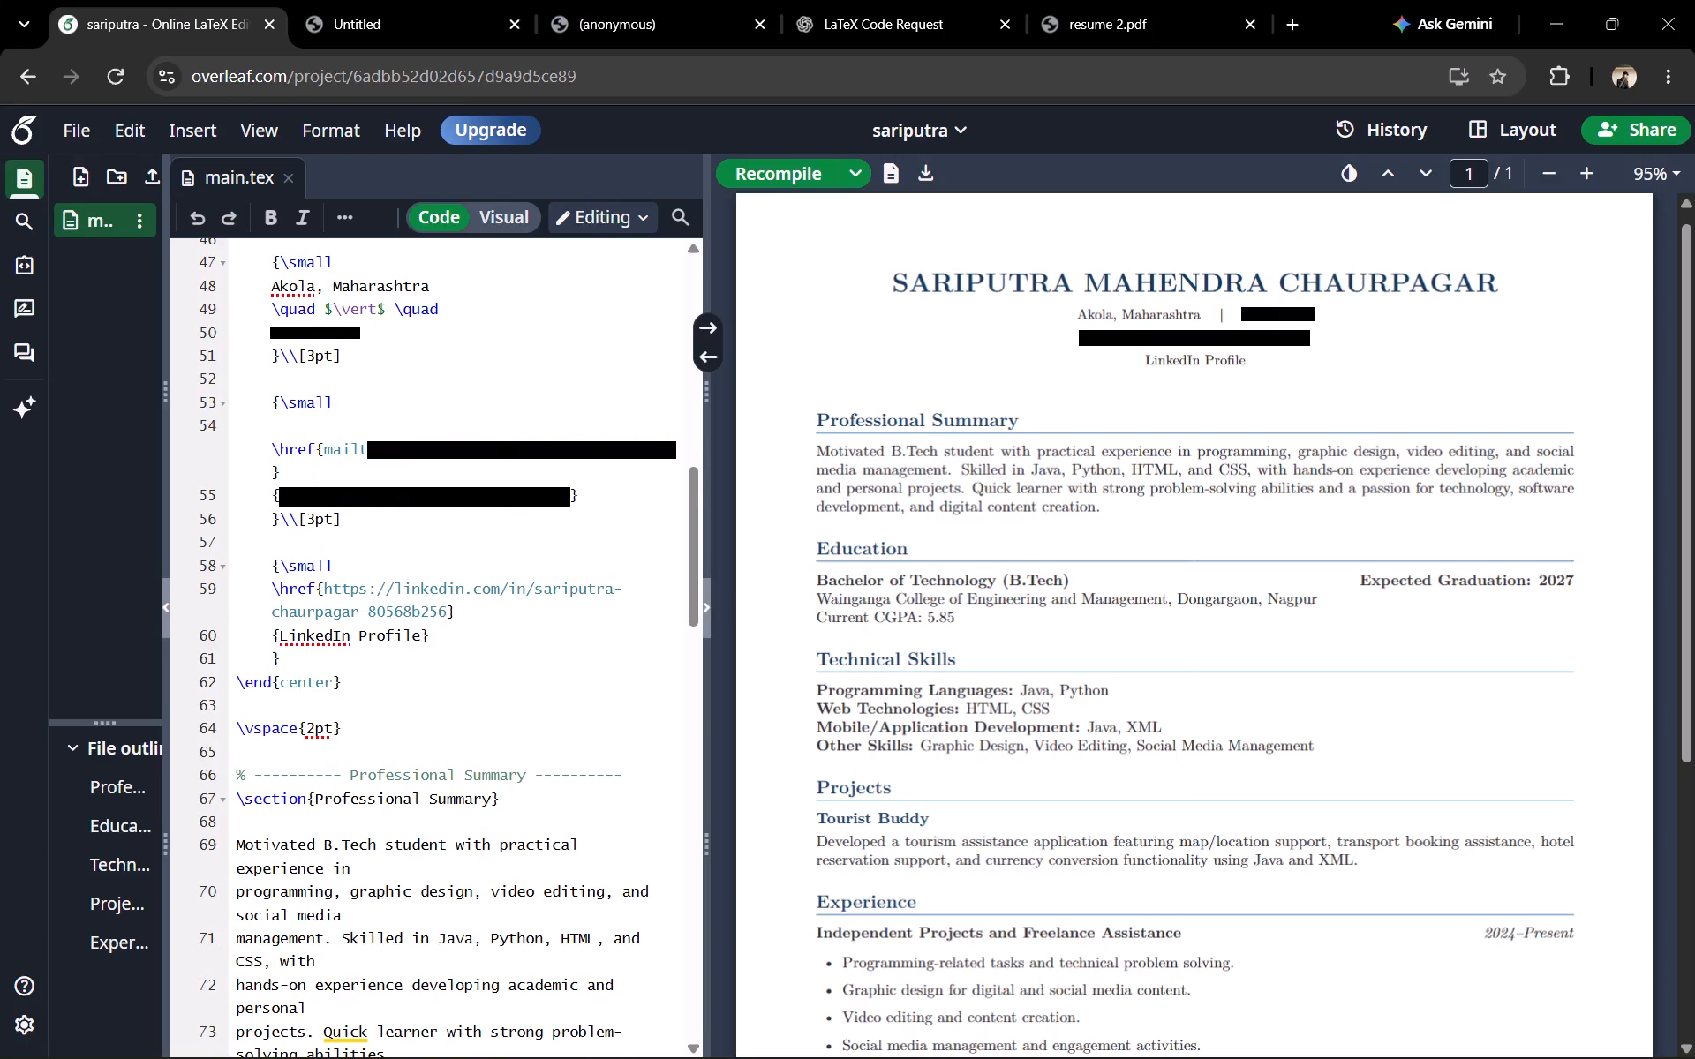
scroll(398, 659, up, 3)
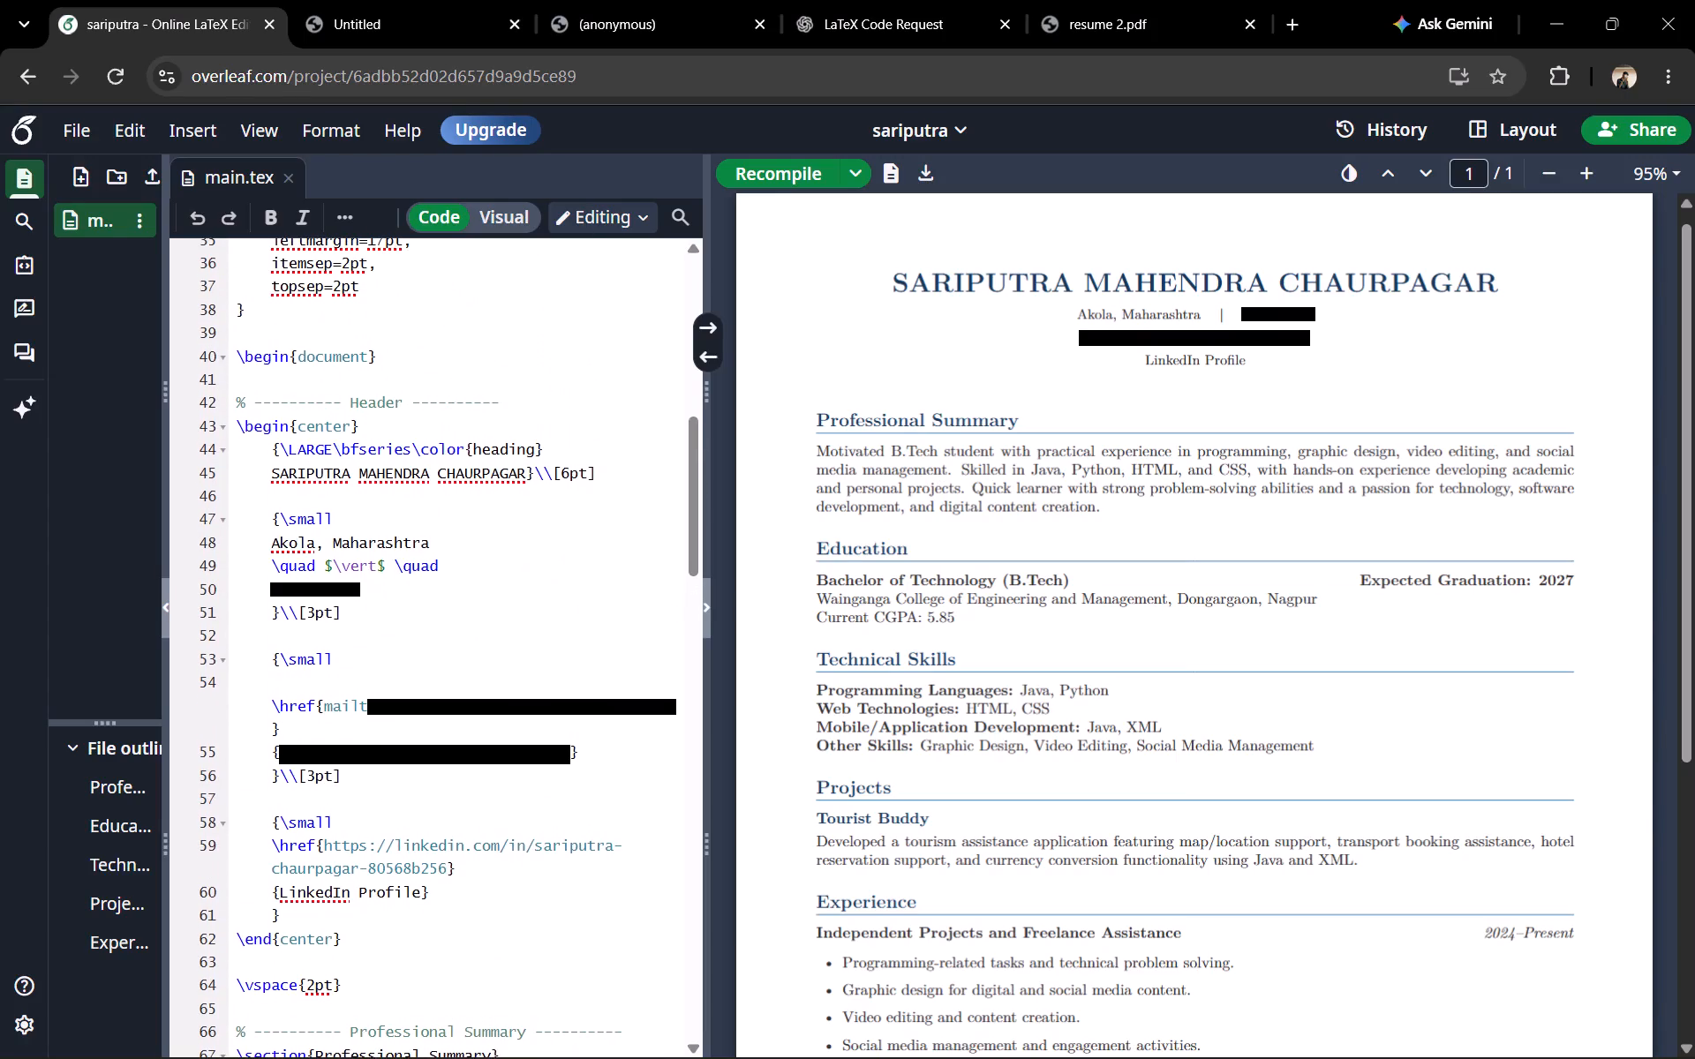
scroll(398, 659, down, 2)
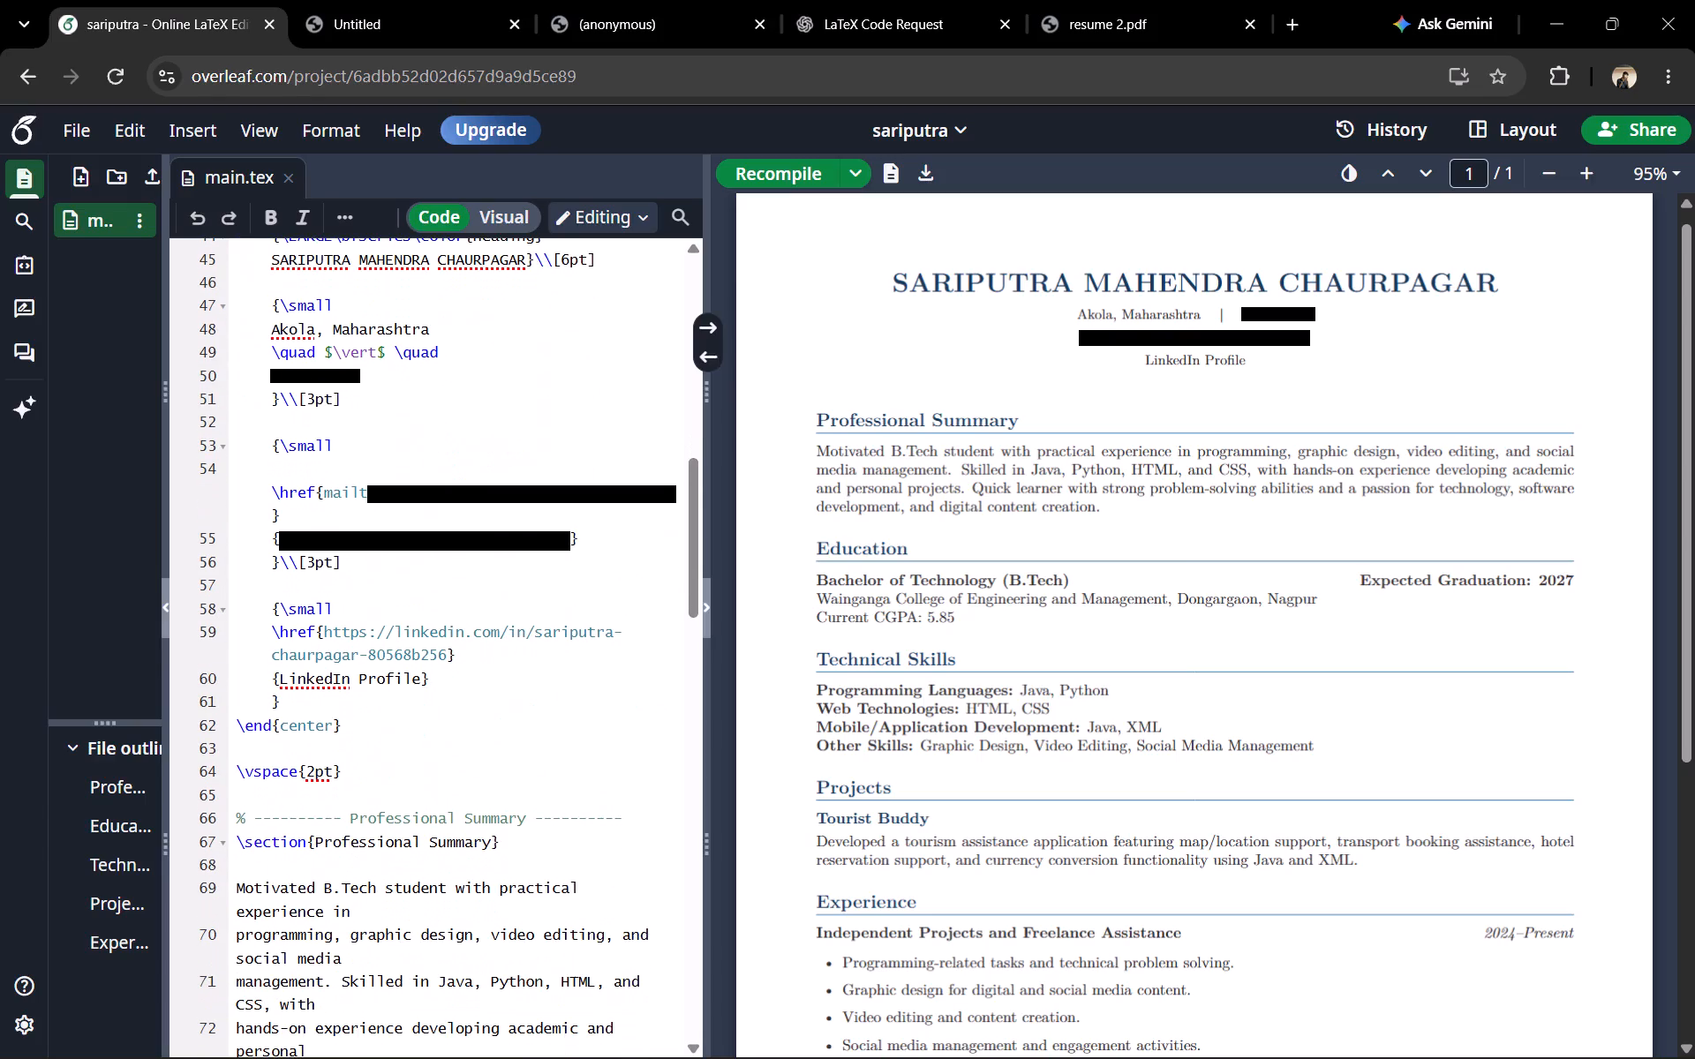
scroll(398, 659, down, 2)
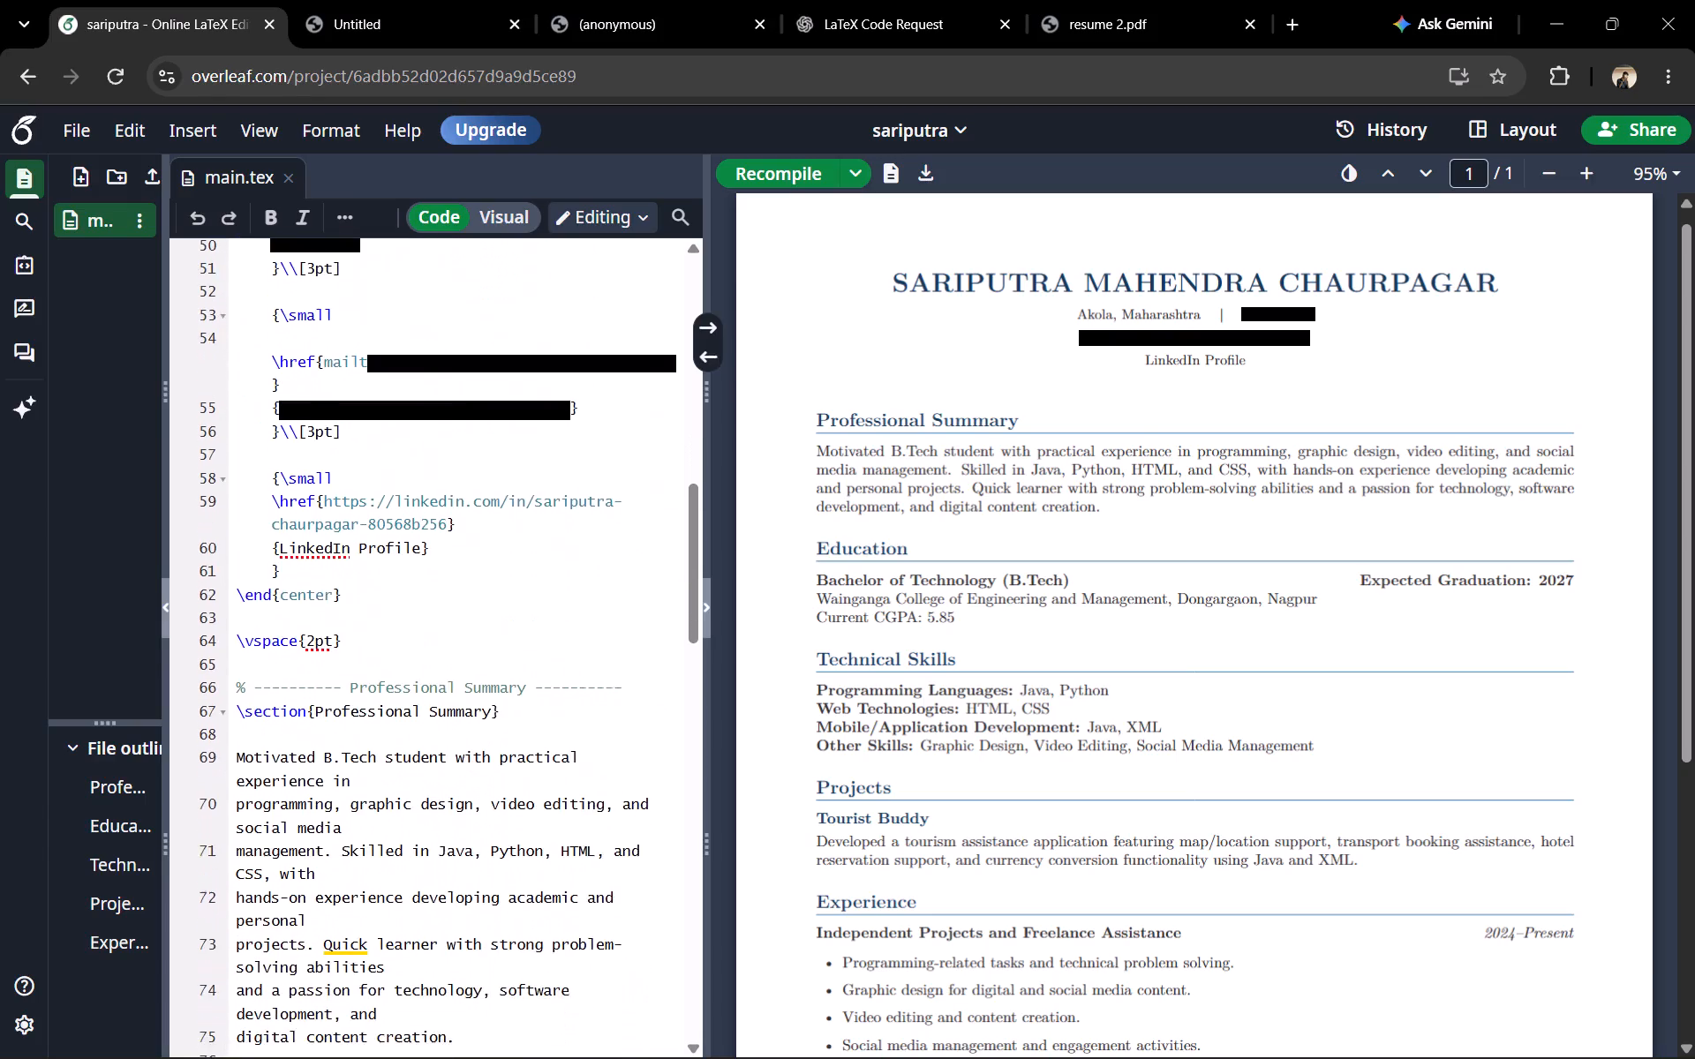
scroll(398, 659, down, 2)
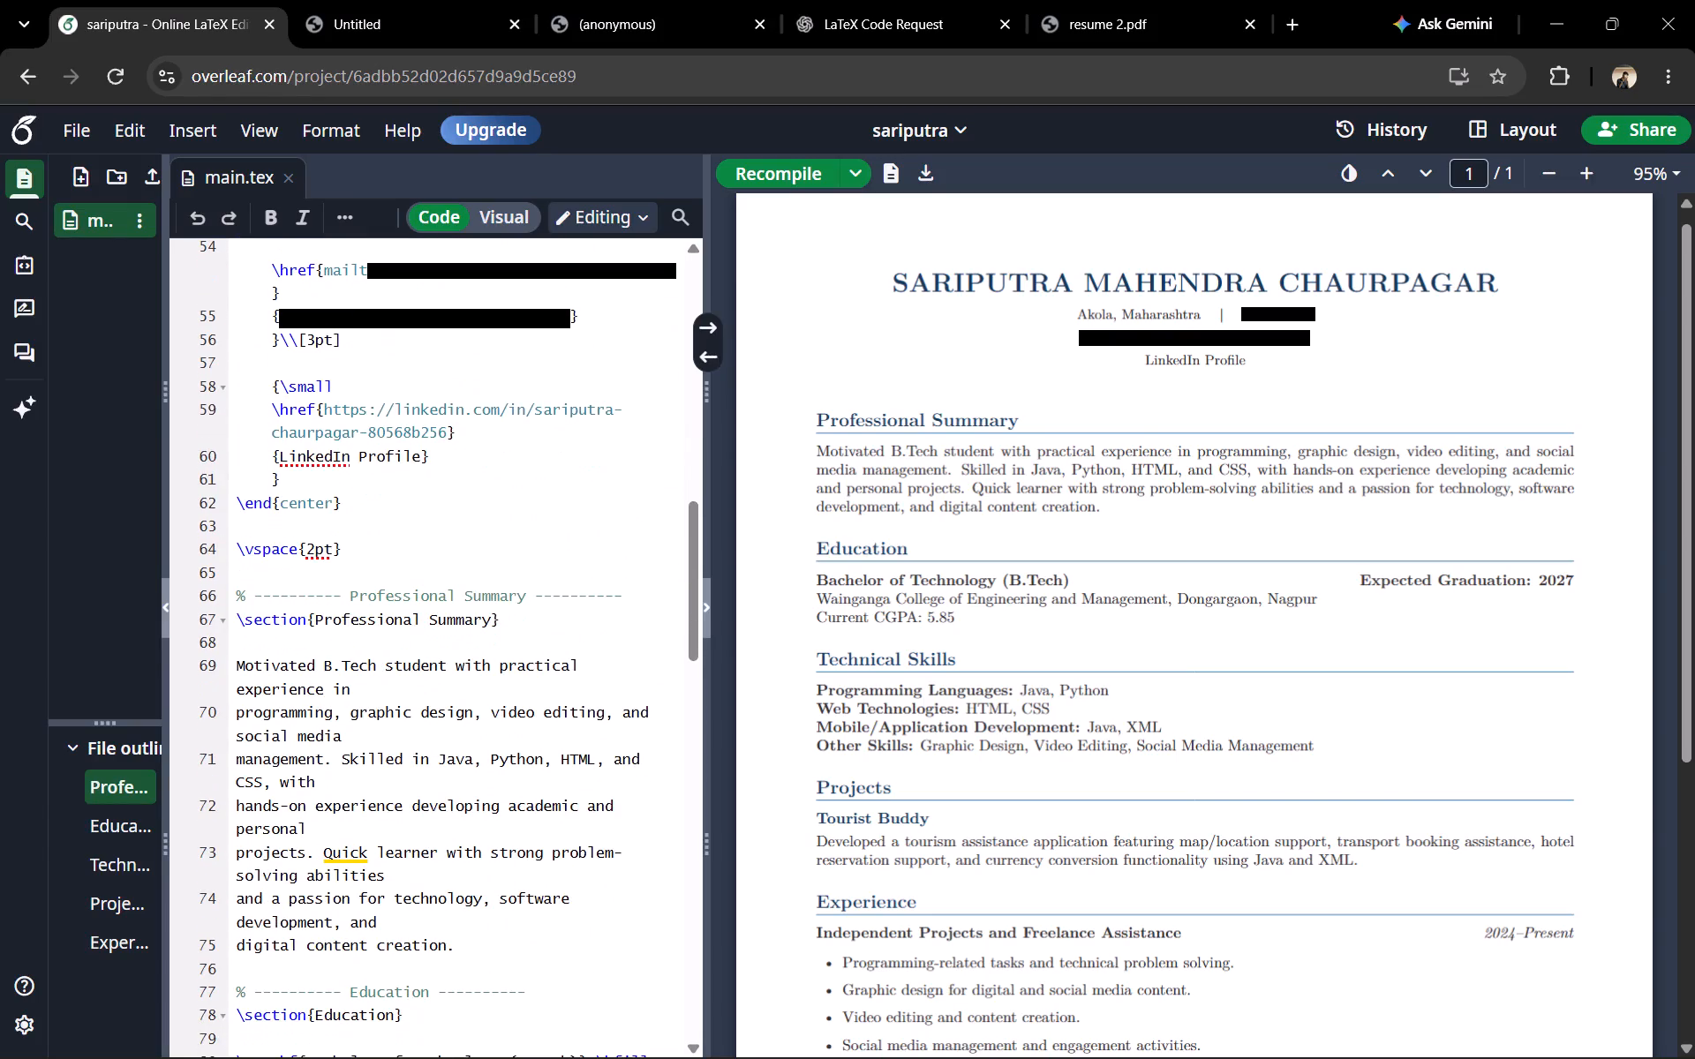
scroll(398, 659, down, 1)
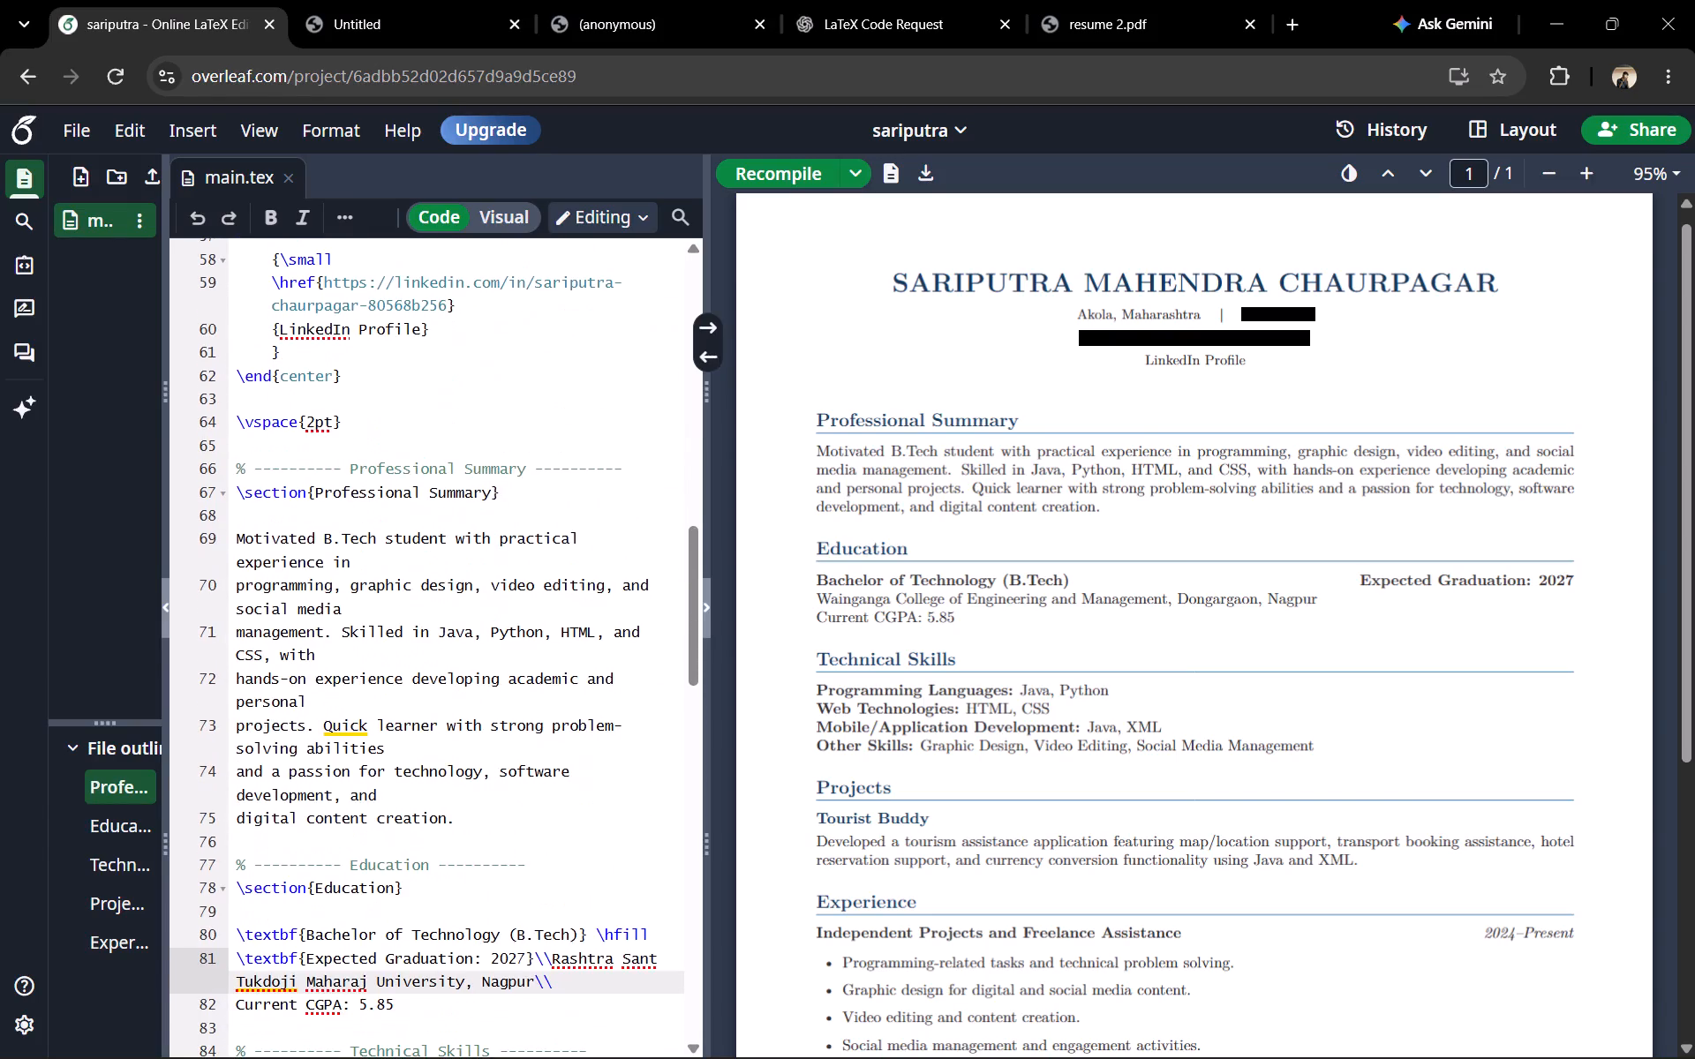
scroll(398, 659, down, 3)
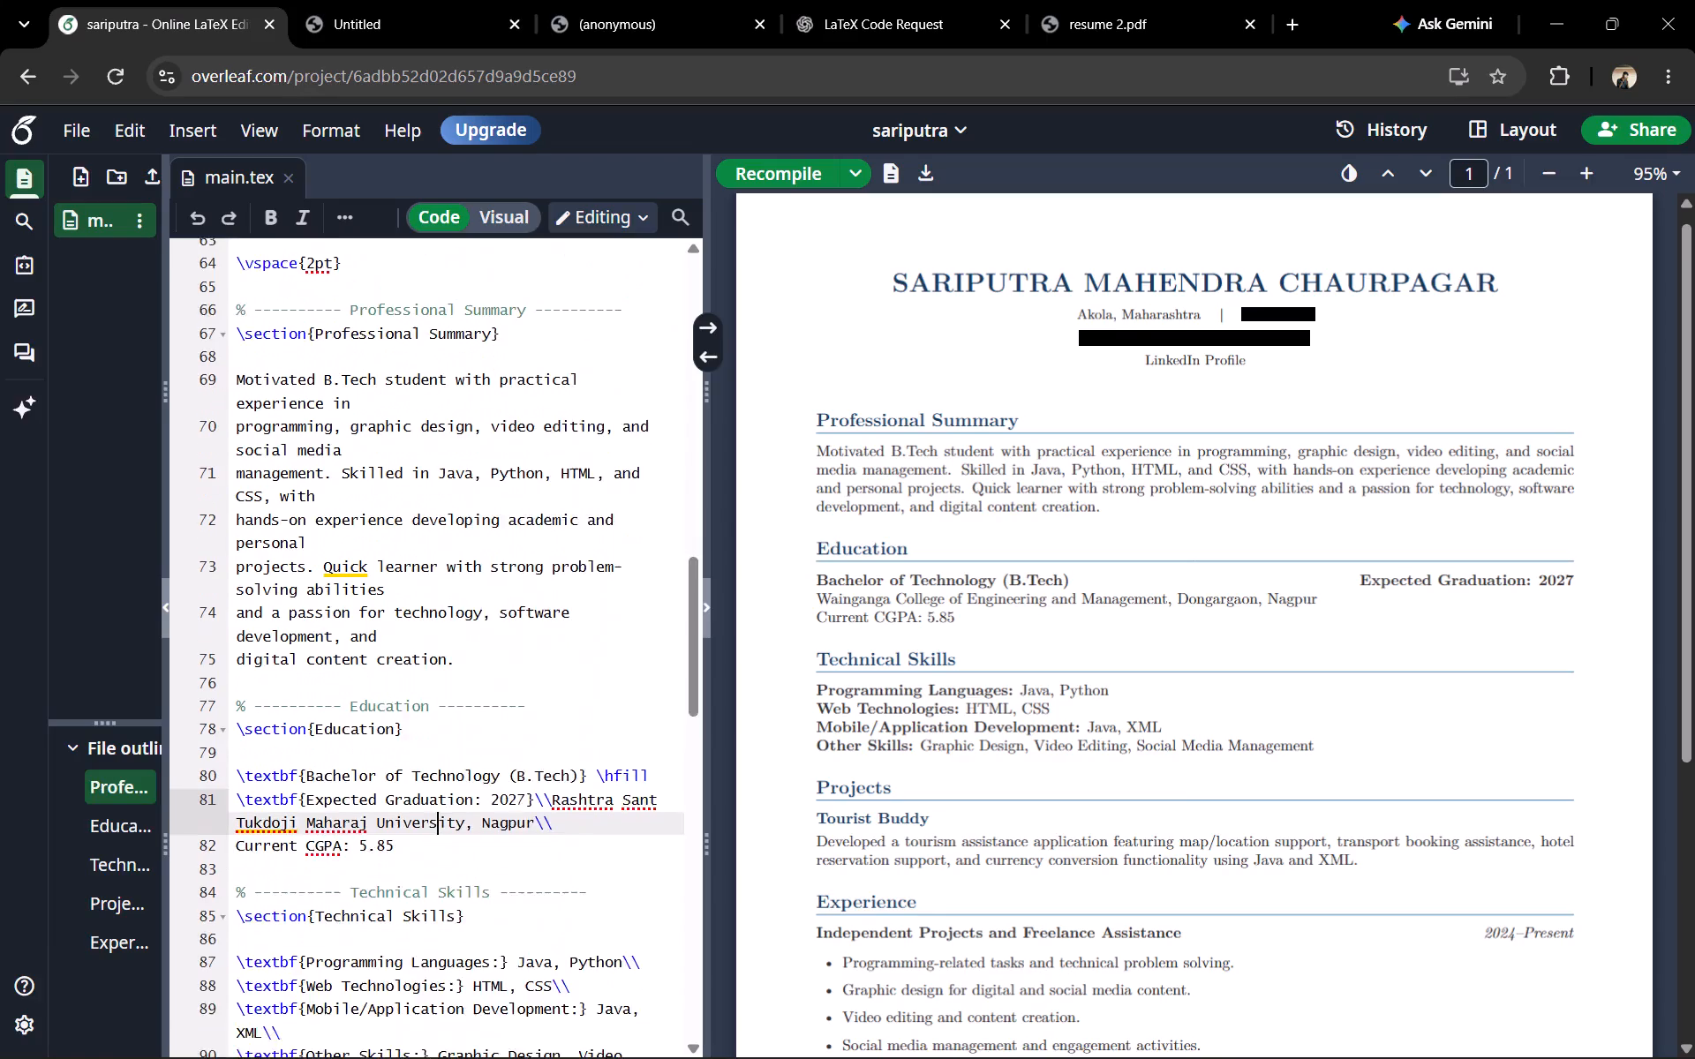
scroll(398, 659, down, 3)
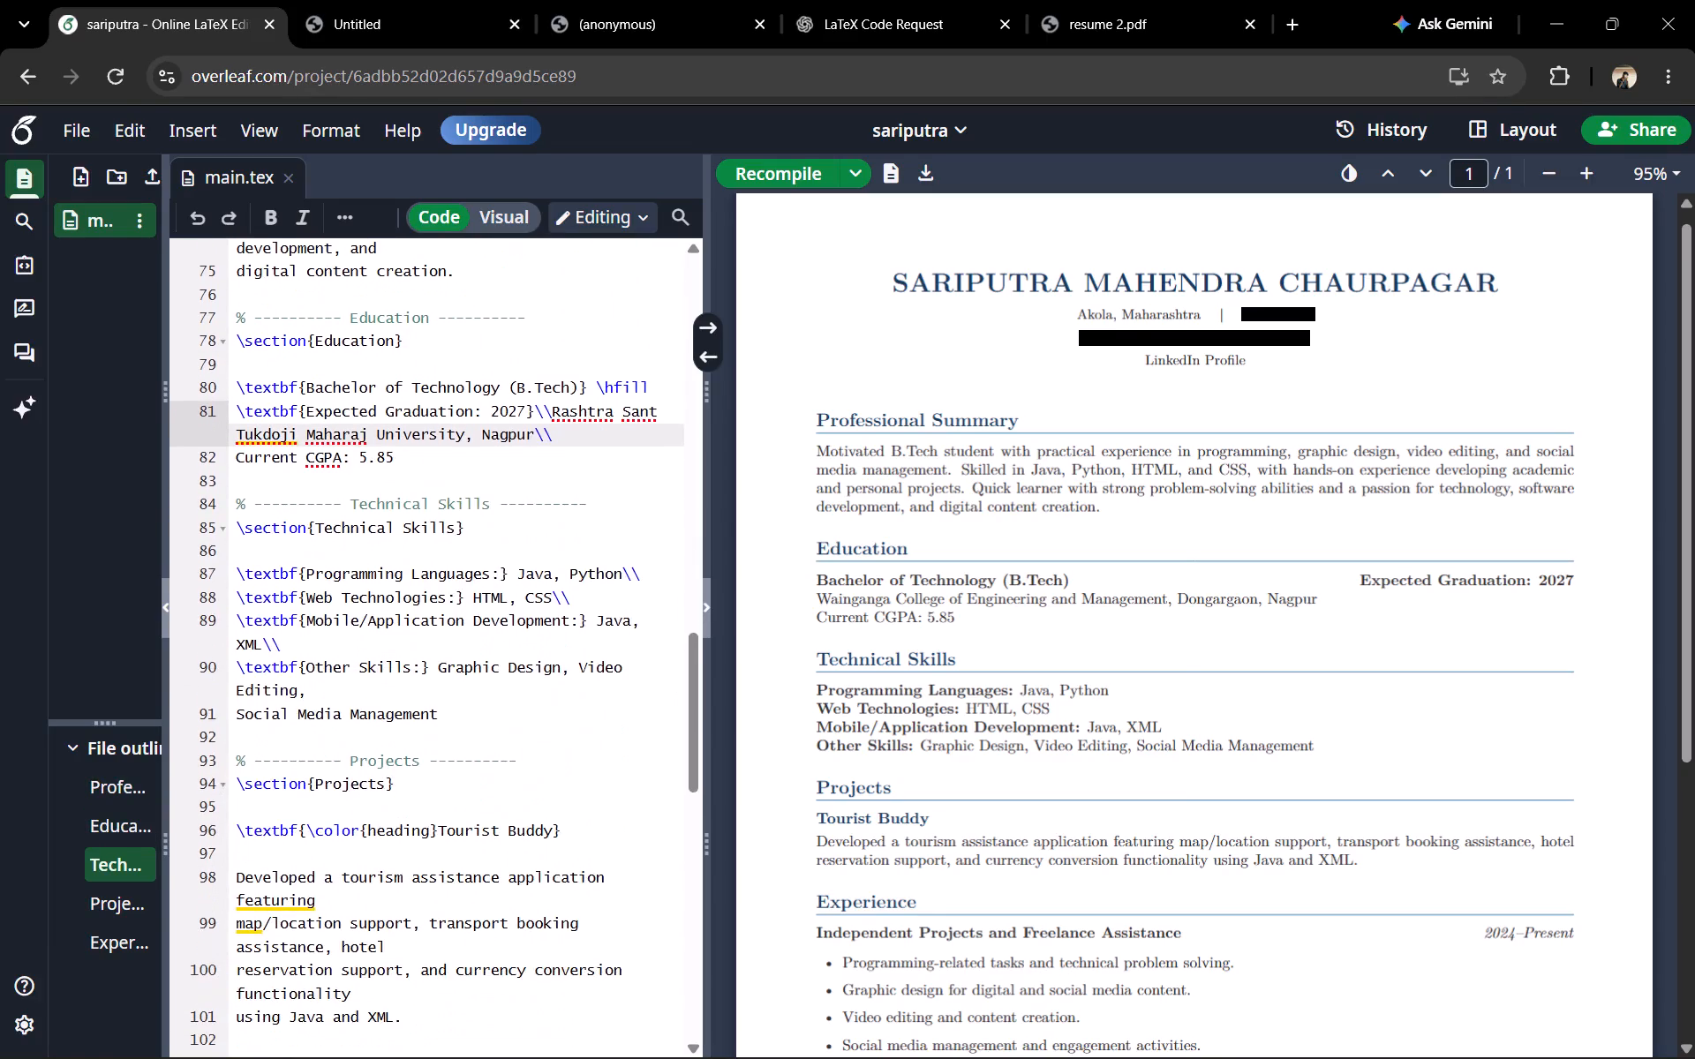
scroll(398, 659, down, 1)
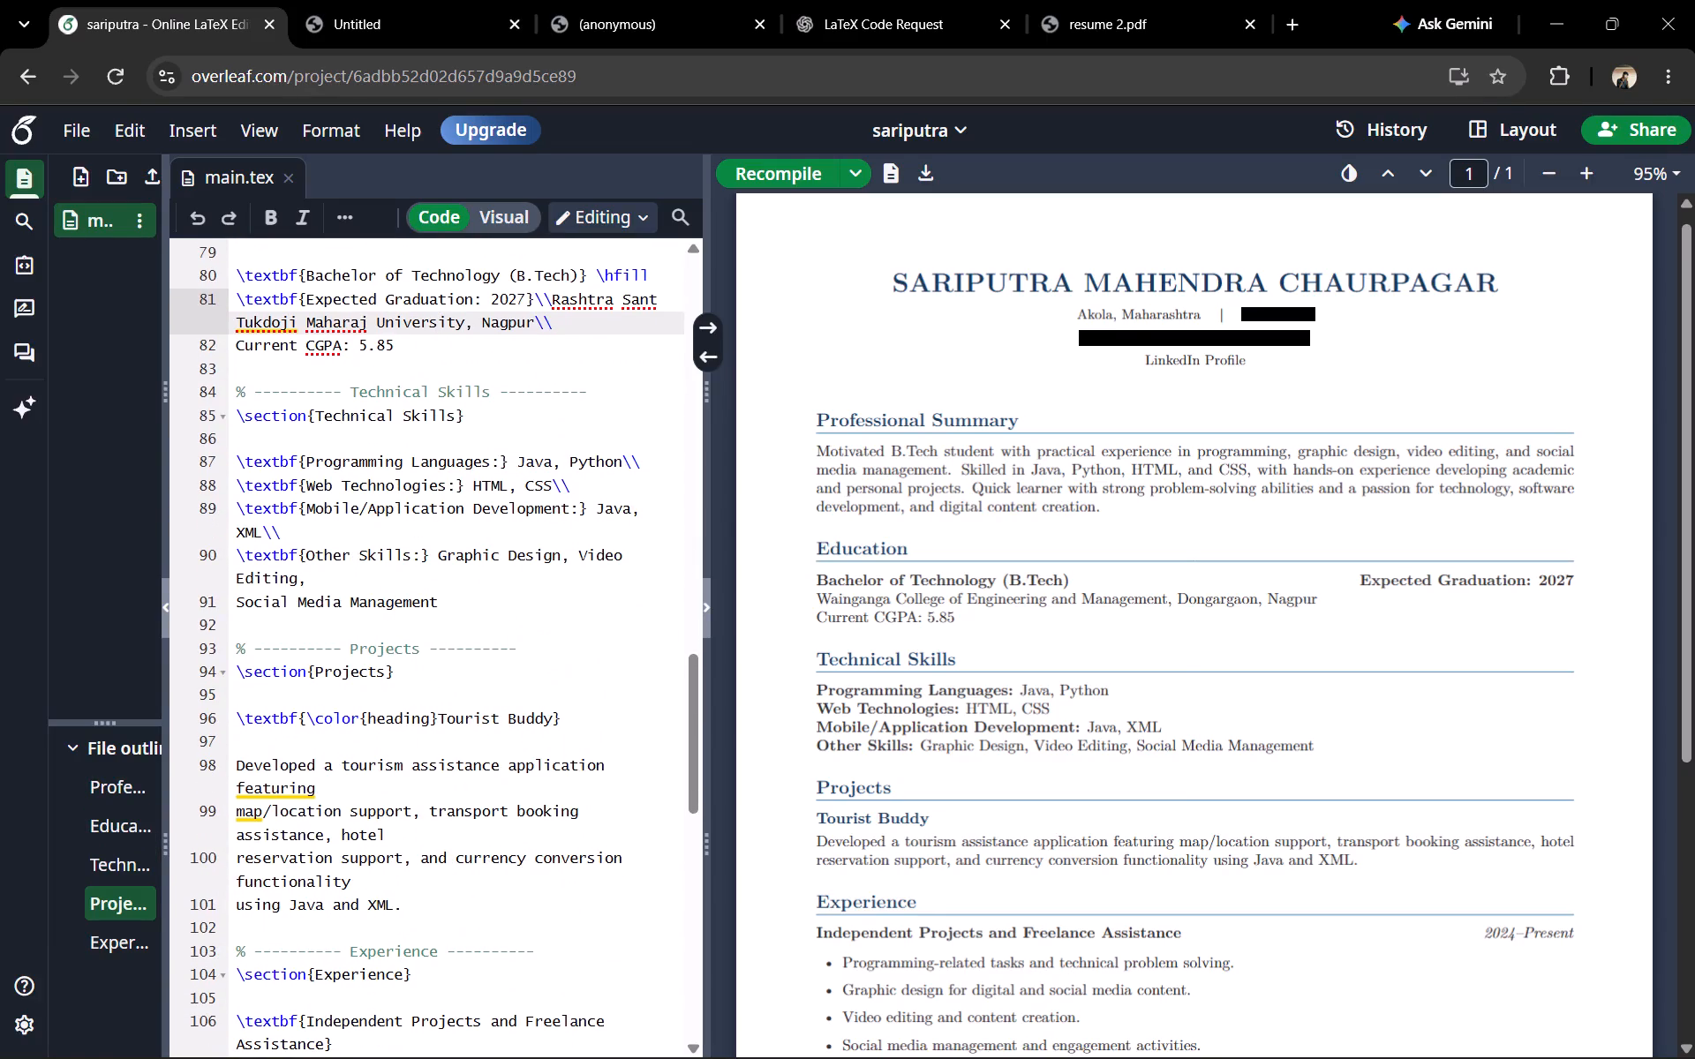
Review the Technical Skills, Projects and Experience source in main.tex and the compiled resume preview down to the Experience section.
scroll(398, 659, down, 1)
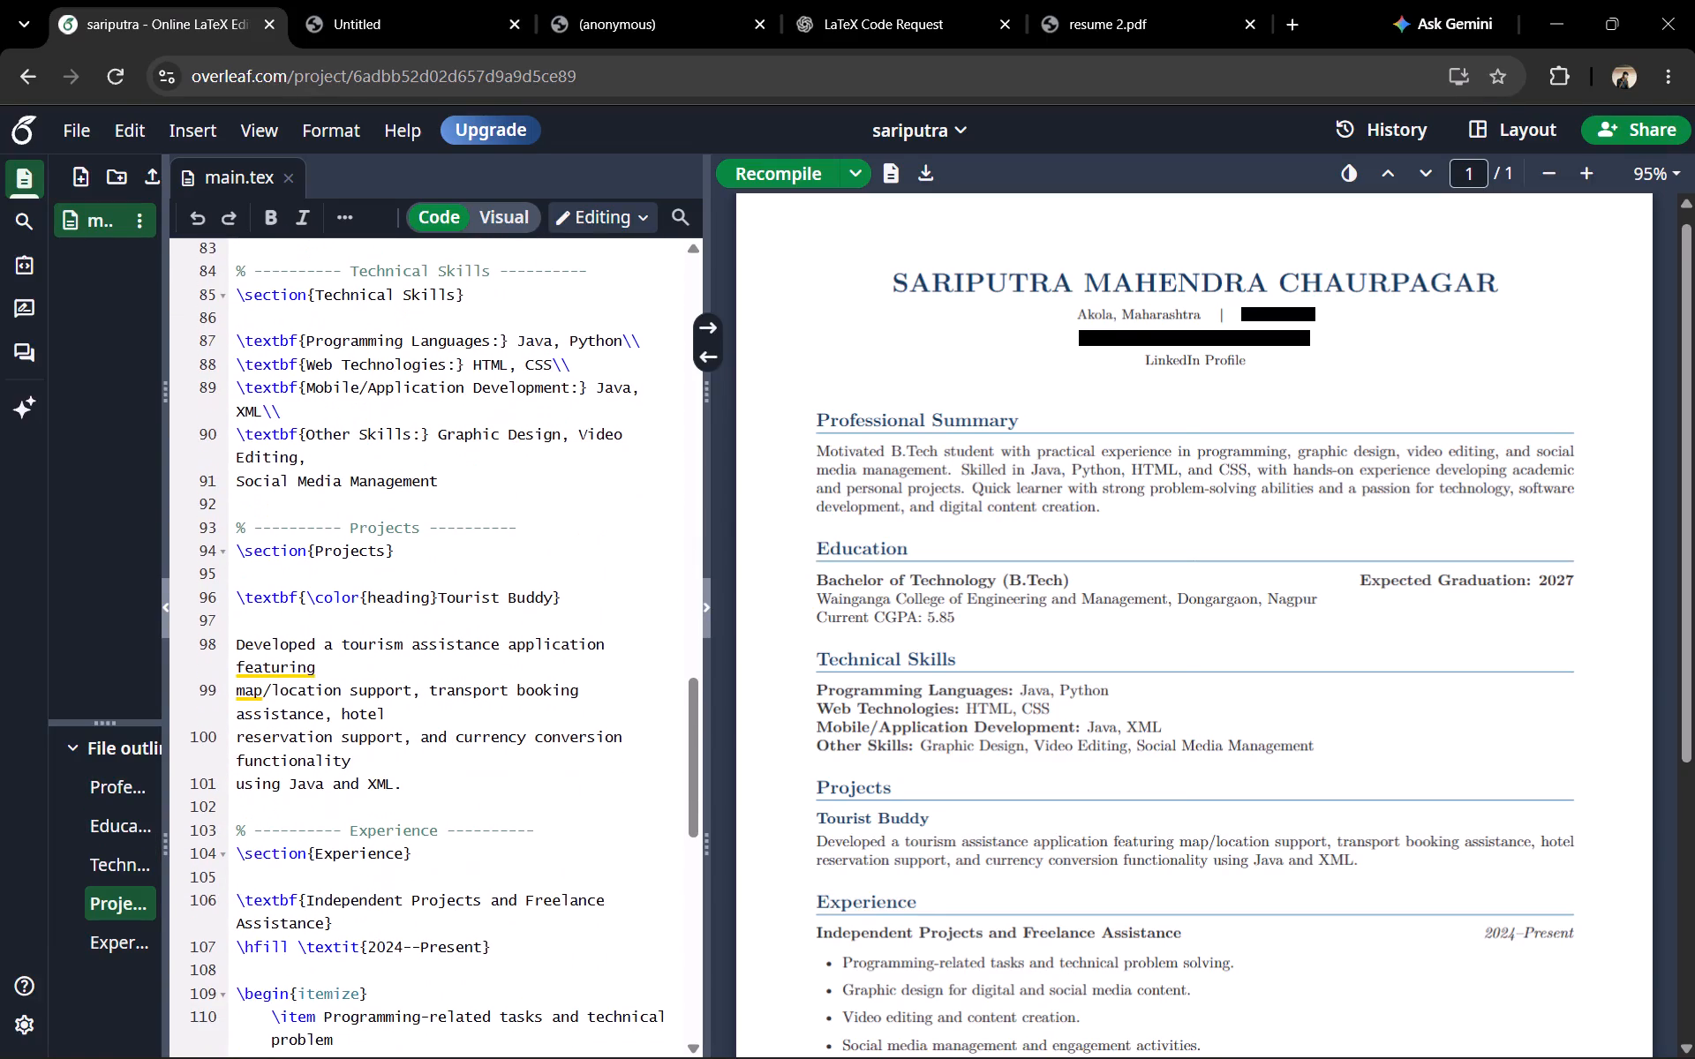
scroll(1048, 662, down, 1)
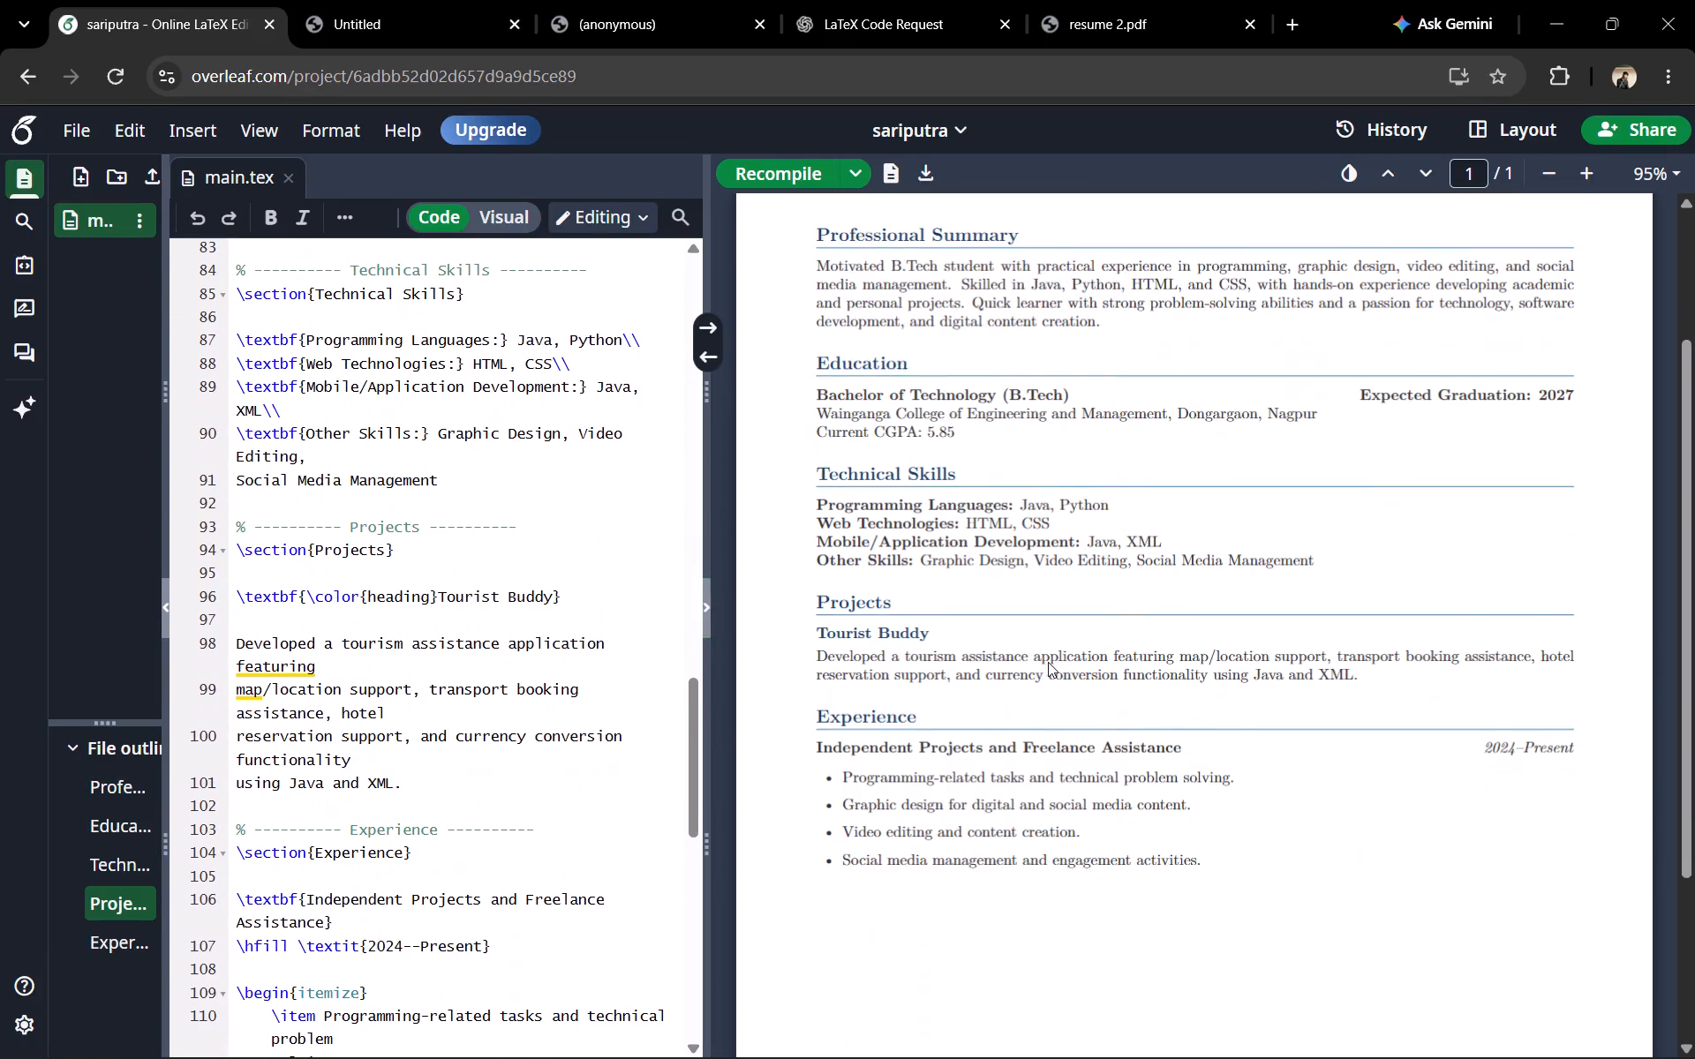
scroll(1048, 662, down, 4)
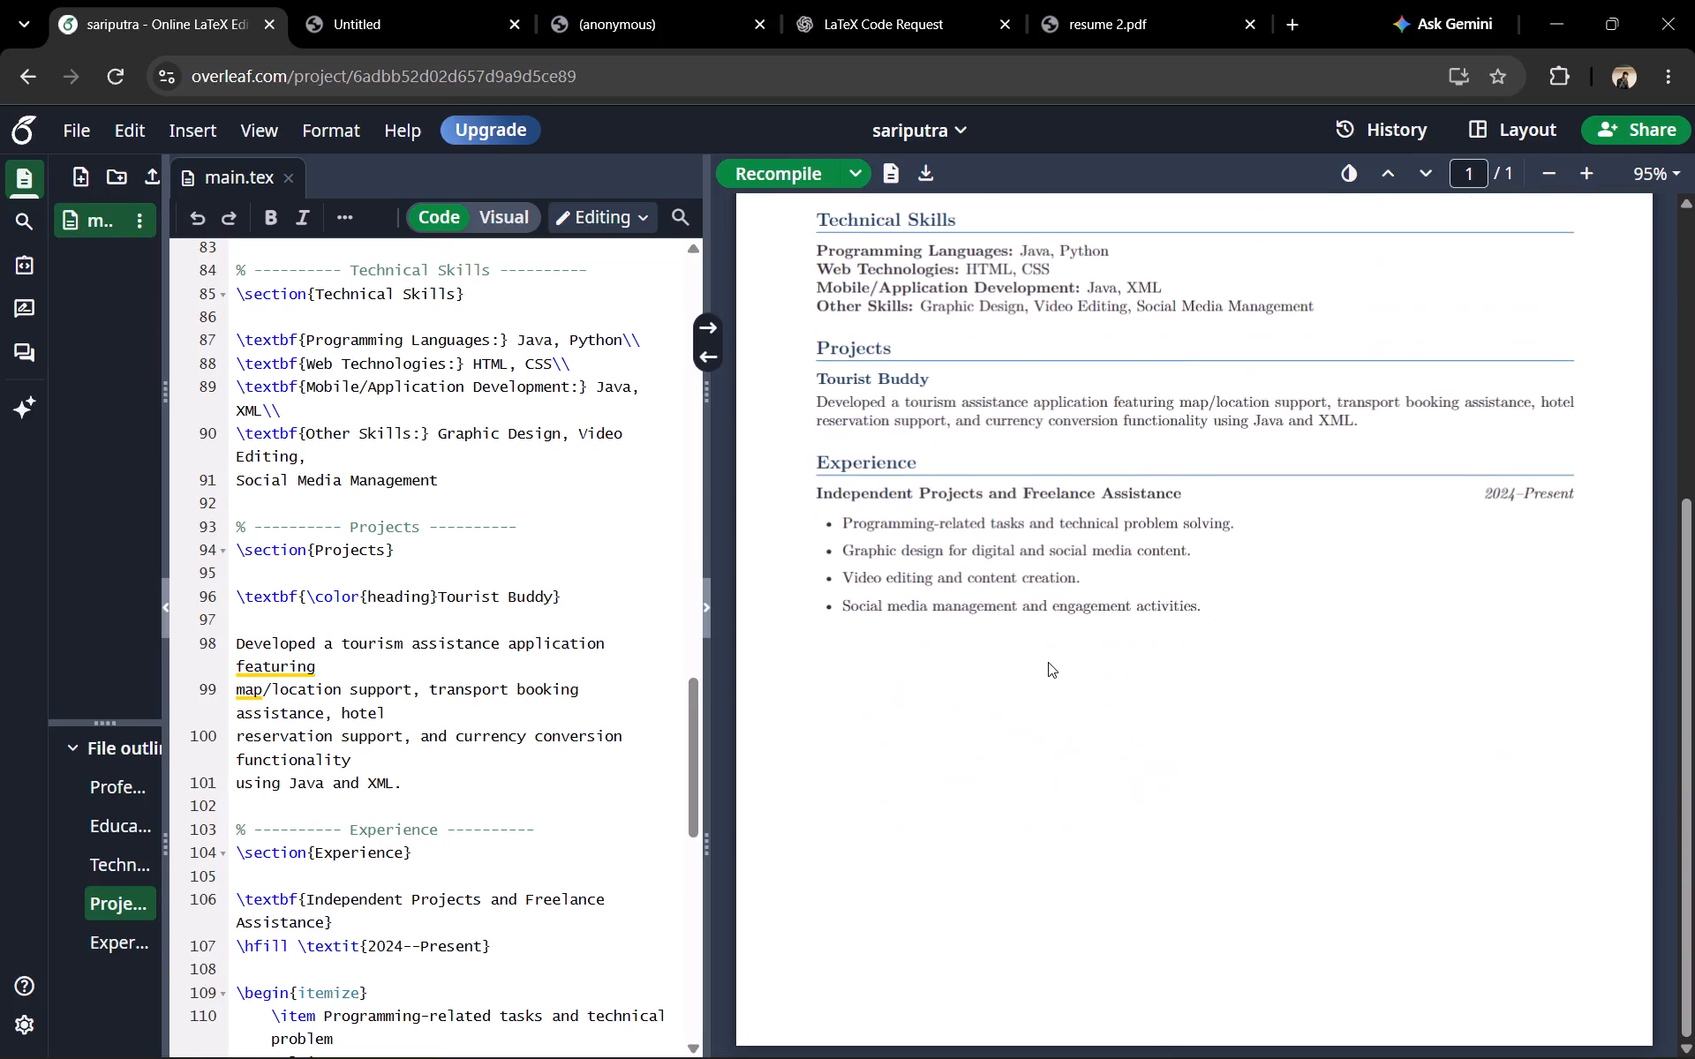
scroll(1048, 662, up, 3)
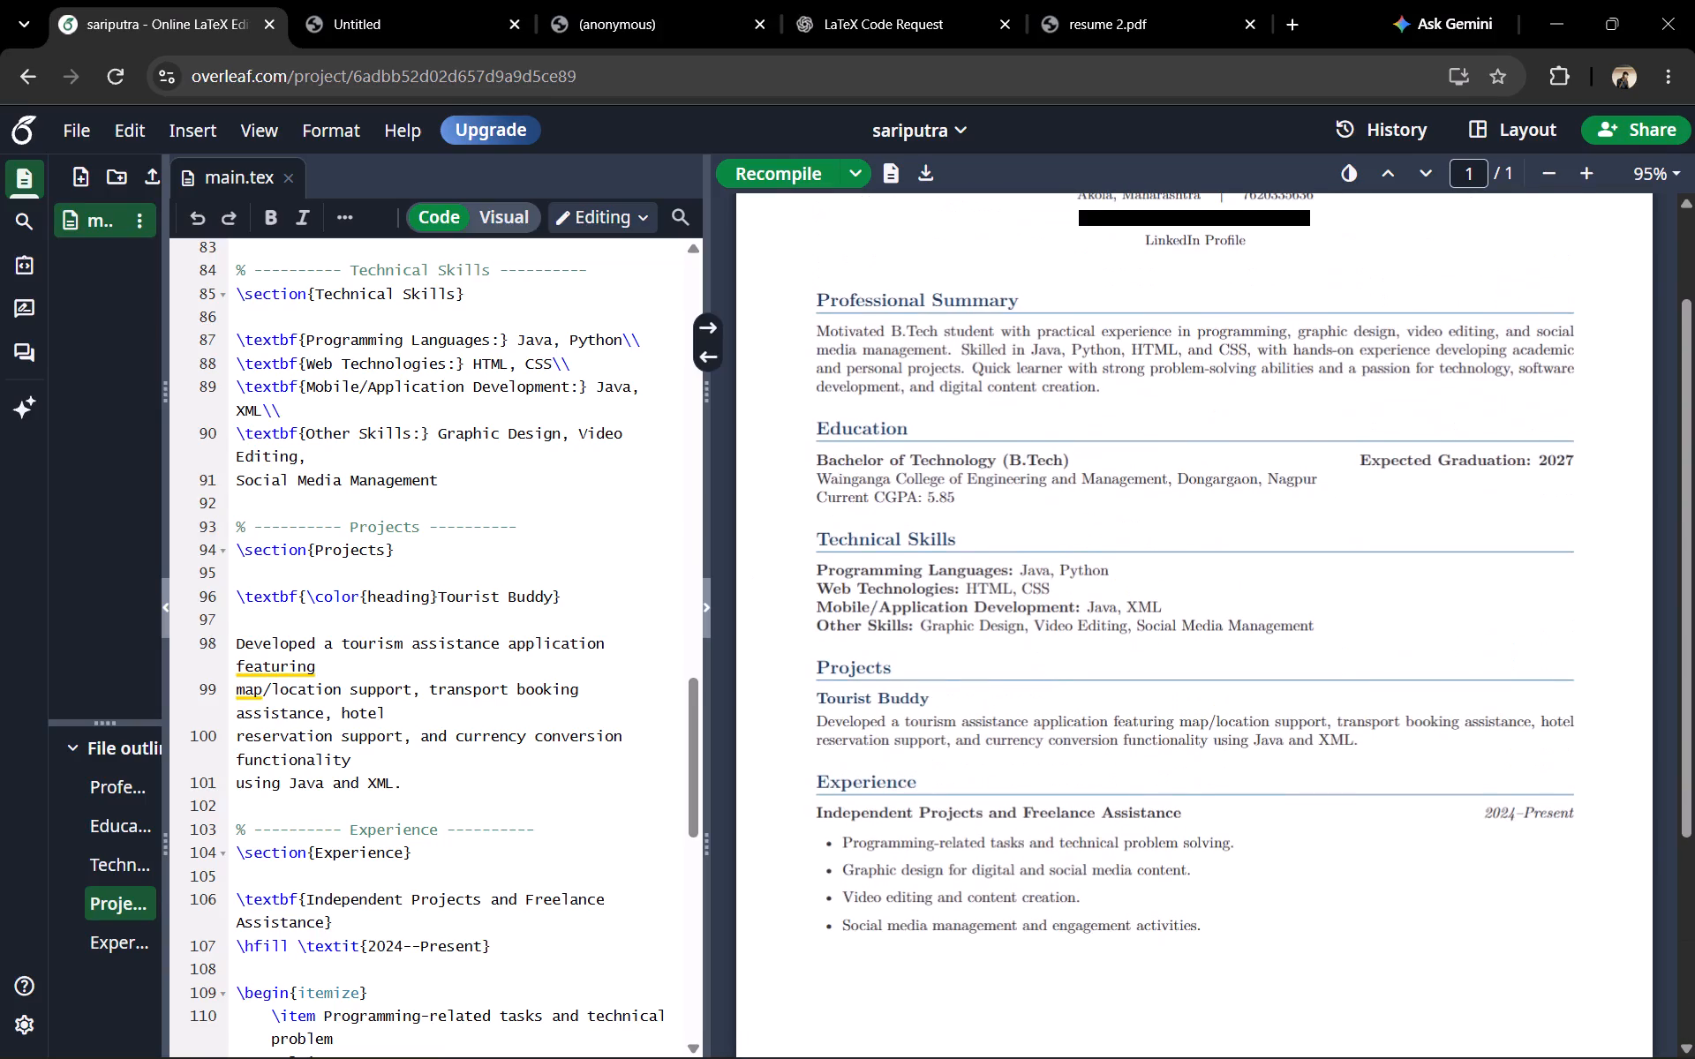
scroll(579, 540, down, 1)
scroll(579, 540, up, 1)
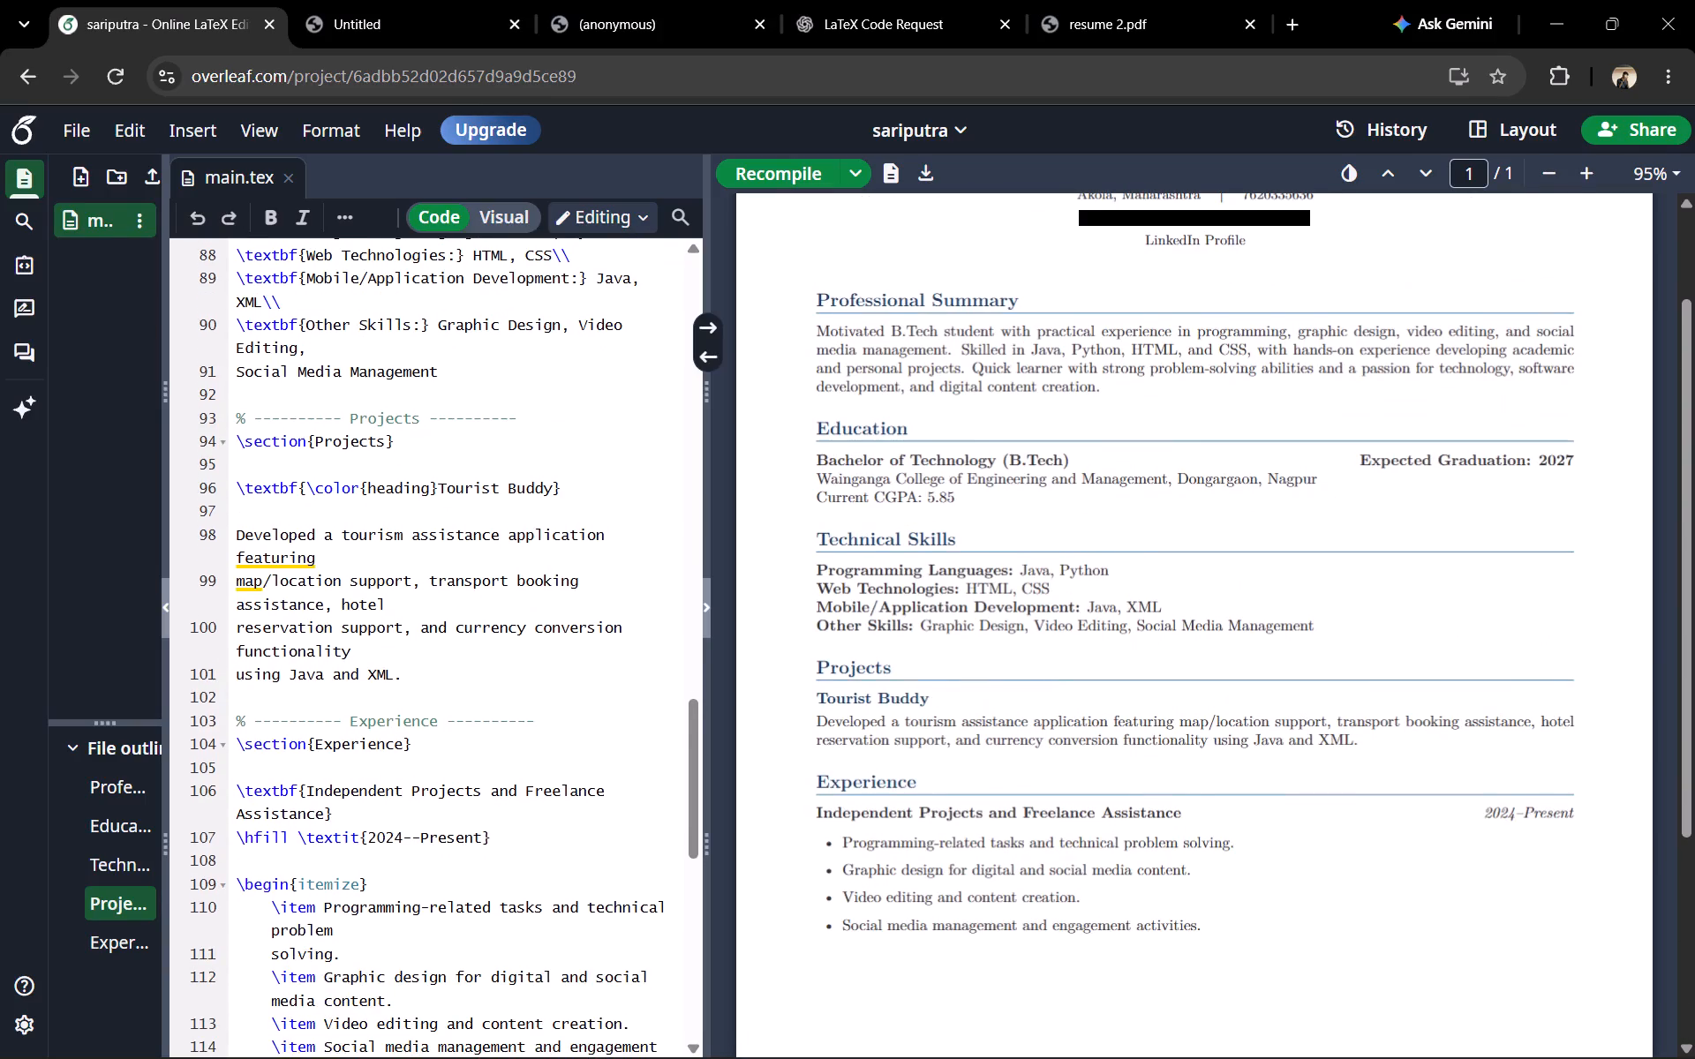
Delete the "Current CGPA: 5.85" line from the Education section's source, along with its line break.
scroll(579, 540, up, 1)
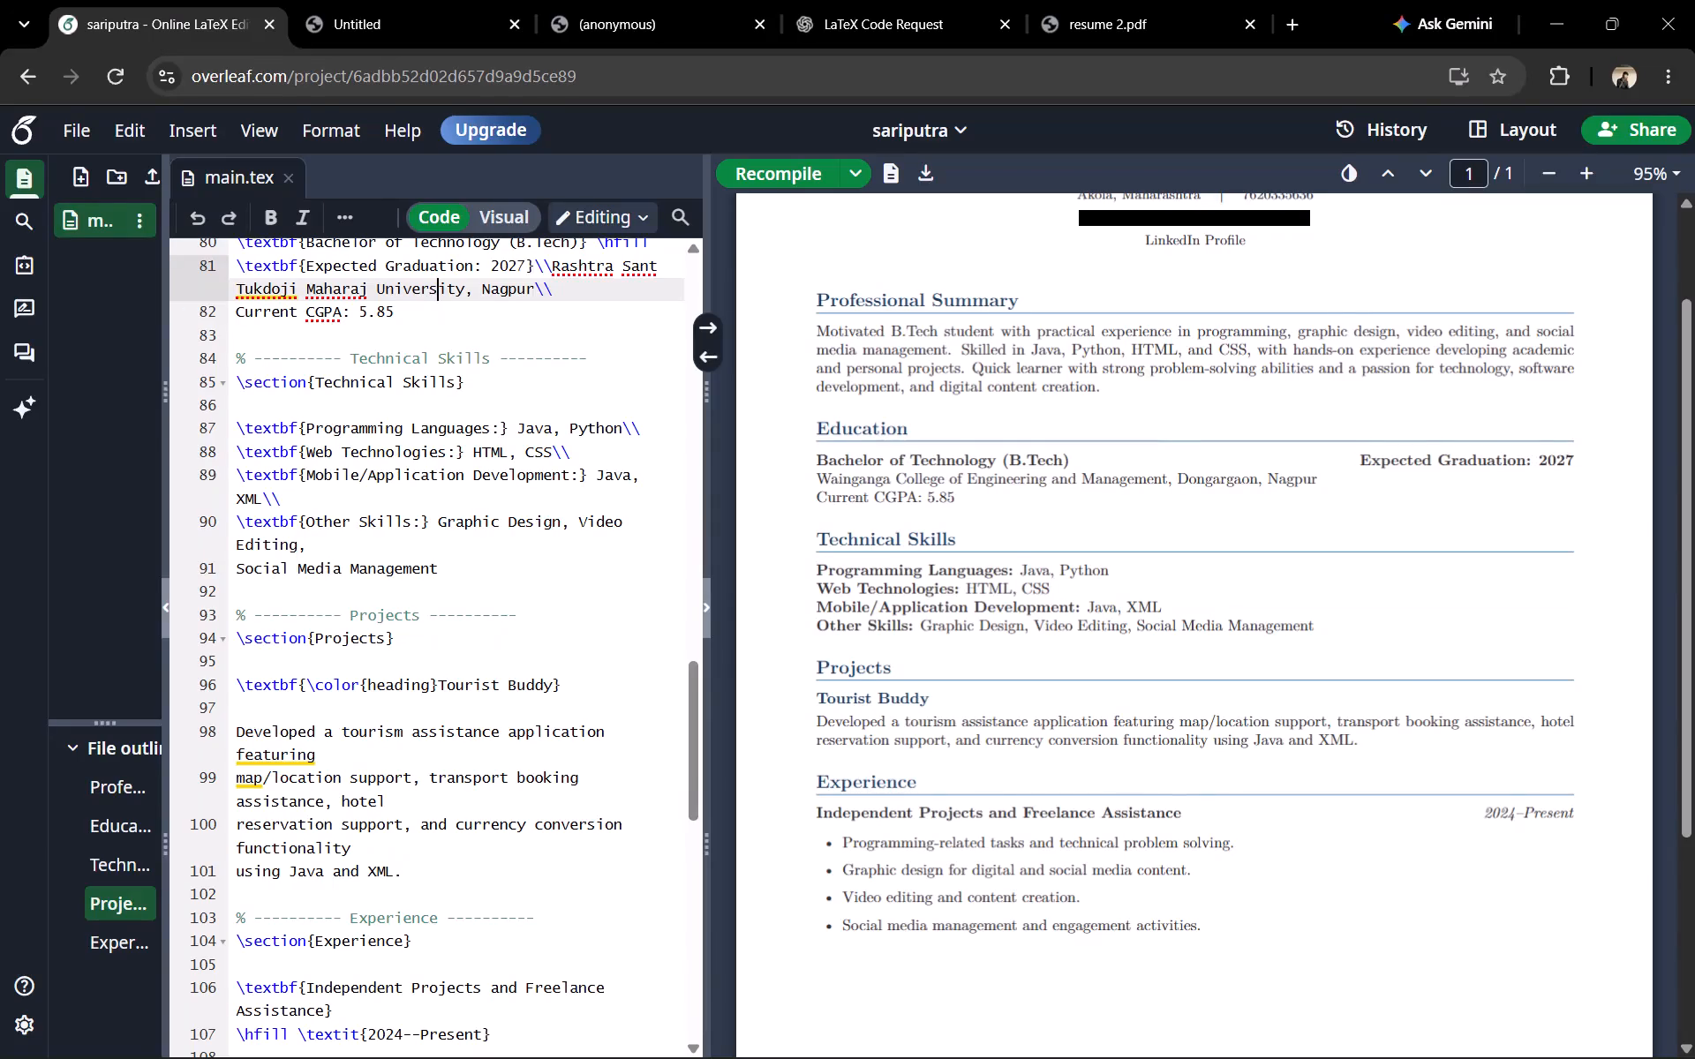
click(402, 313)
key(BackSpace)
key(BackSpace)
key(BackSpace)
key(BackSpace)
key(BackSpace)
key(BackSpace)
key(BackSpace)
key(BackSpace)
key(BackSpace)
key(BackSpace)
key(BackSpace)
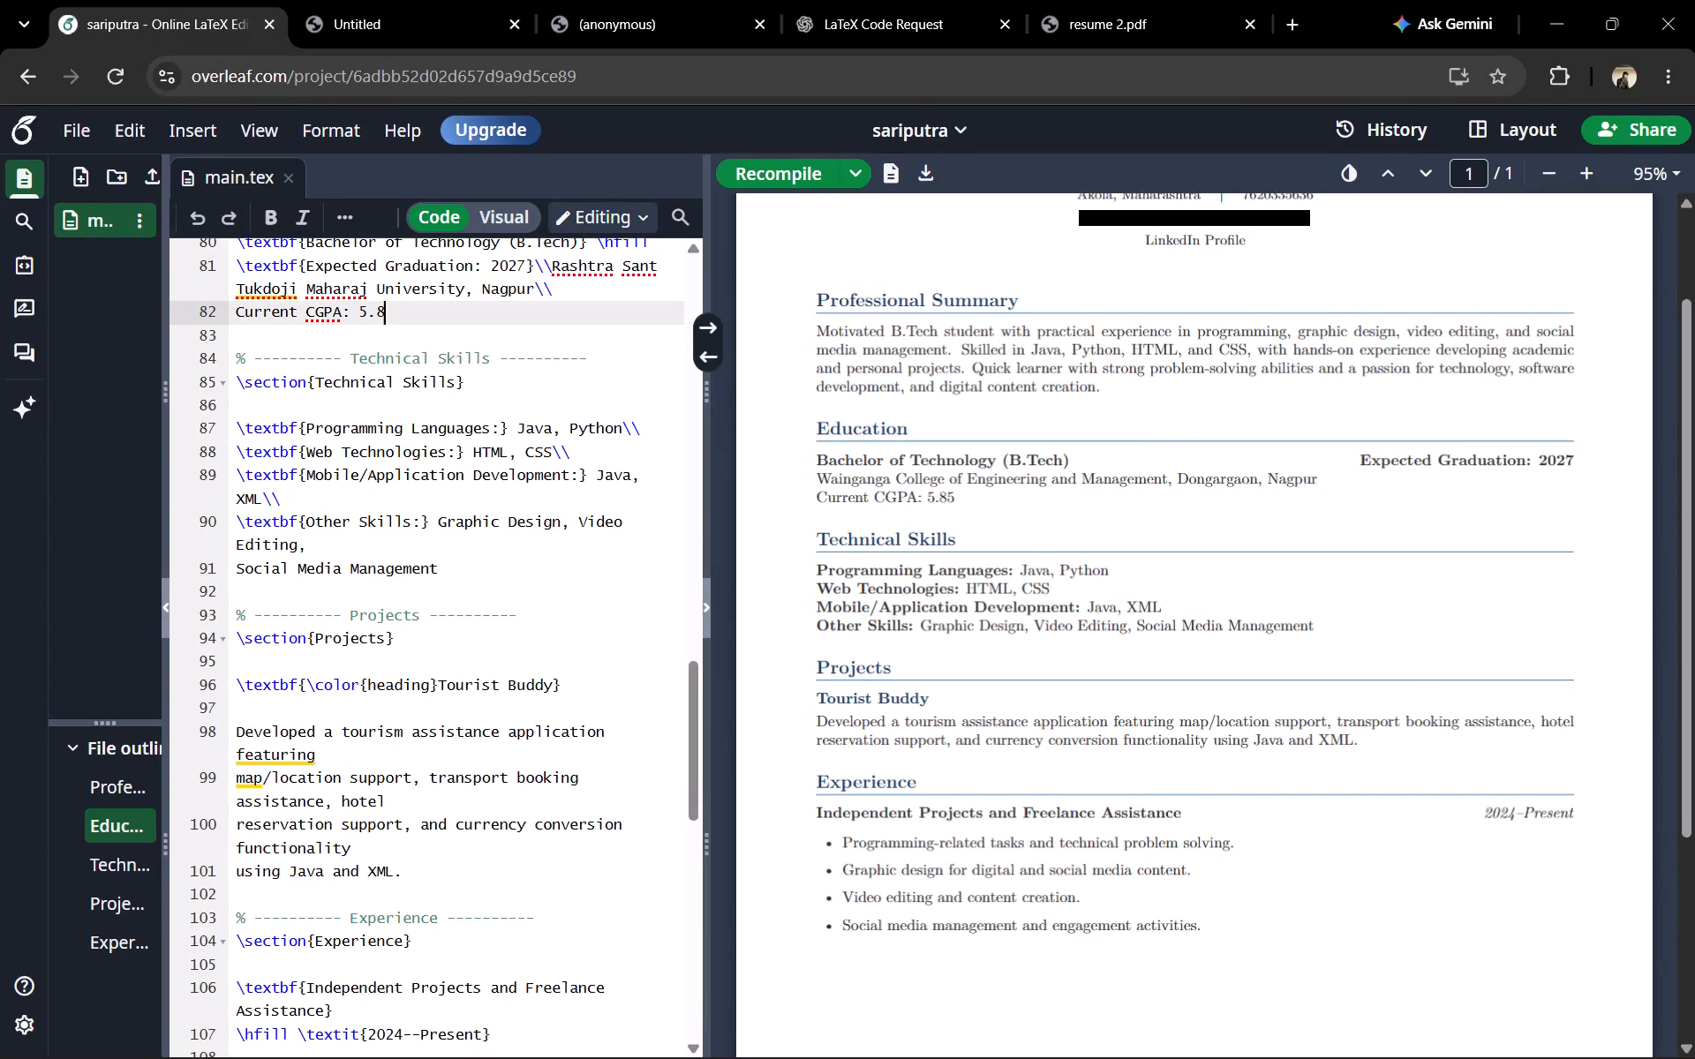
key(BackSpace)
key(BackSpace)
key(BackSpace)
key(BackSpace)
key(BackSpace)
key(BackSpace)
key(BackSpace)
key(BackSpace)
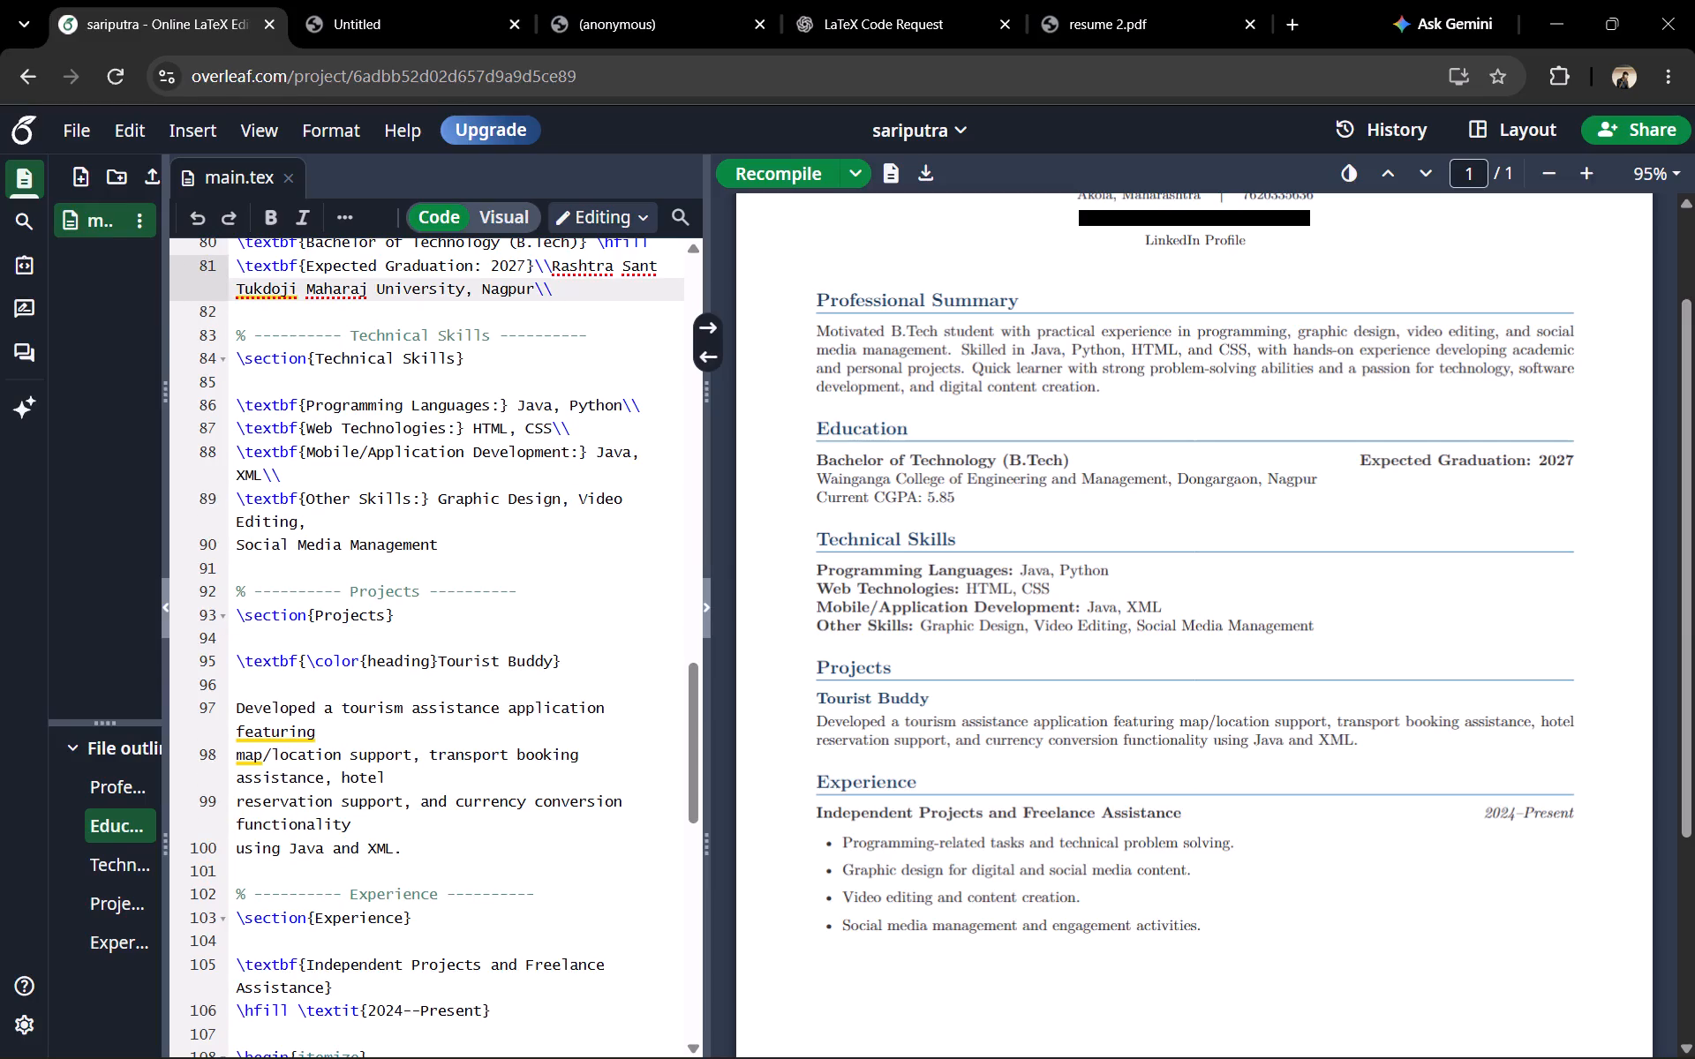
Copy the "\textbf{Bachelor of Technology (B.Tech)} \hfill" line onto a new line directly below \section{Education}.
scroll(584, 569, up, 1)
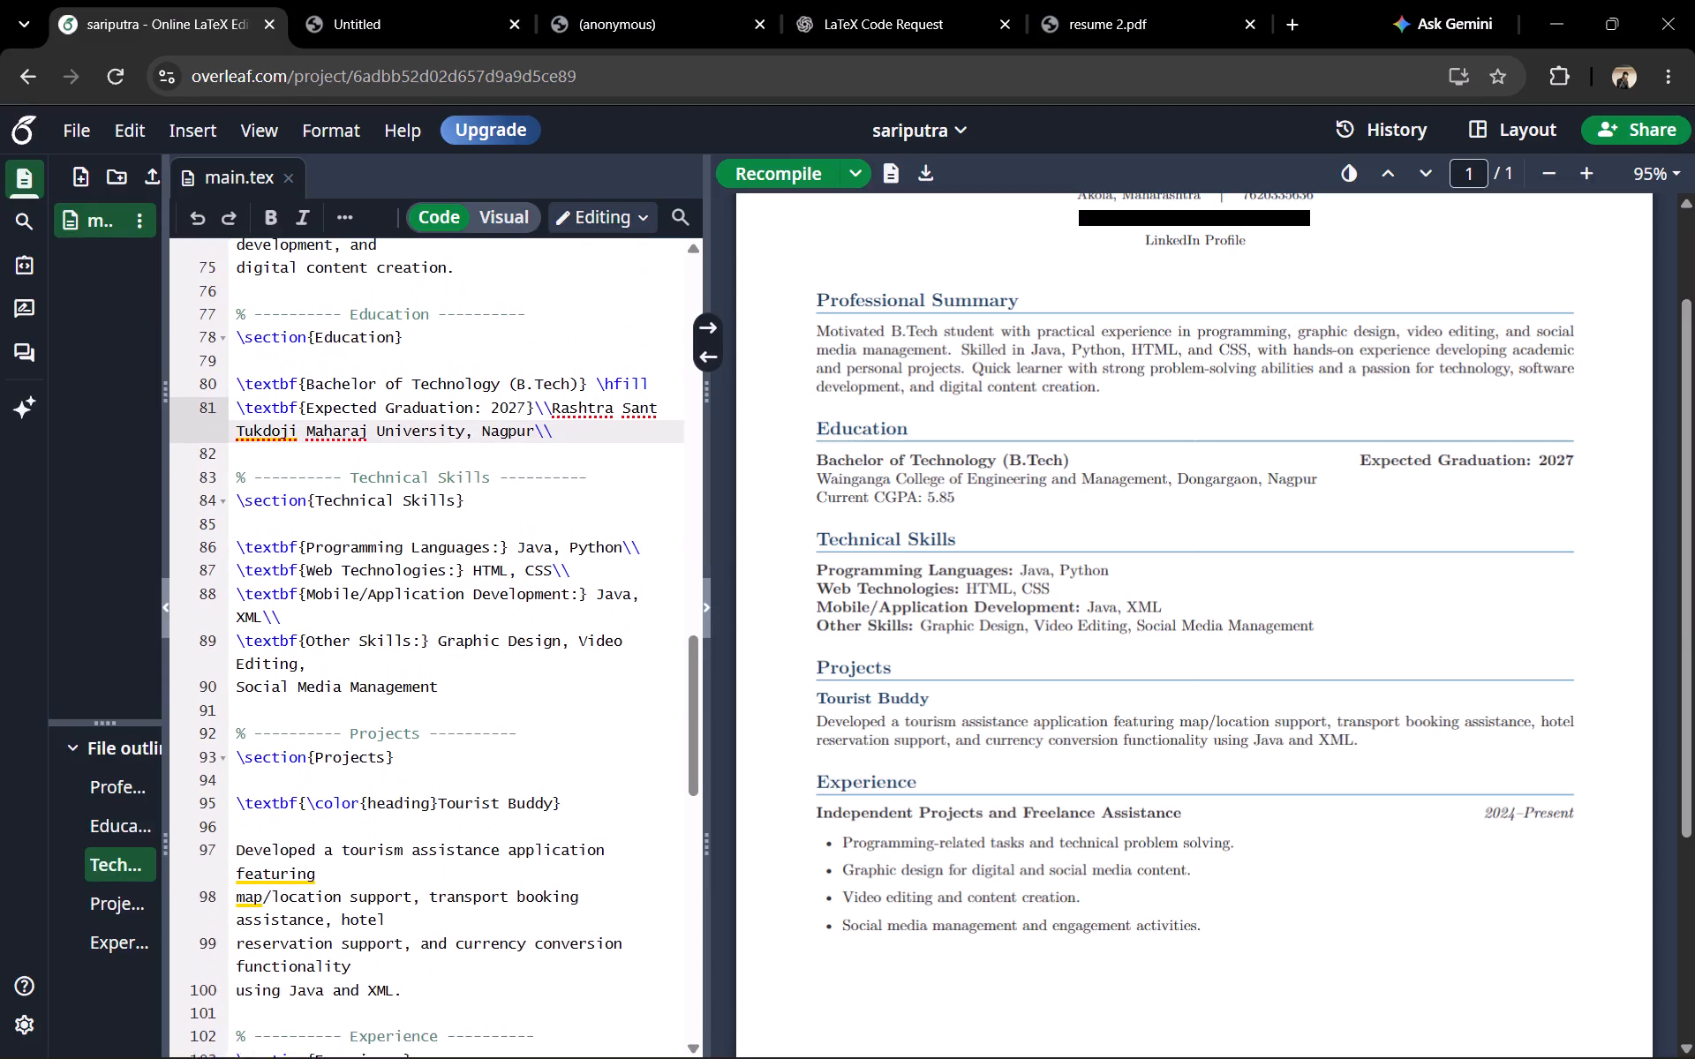
scroll(584, 569, up, 2)
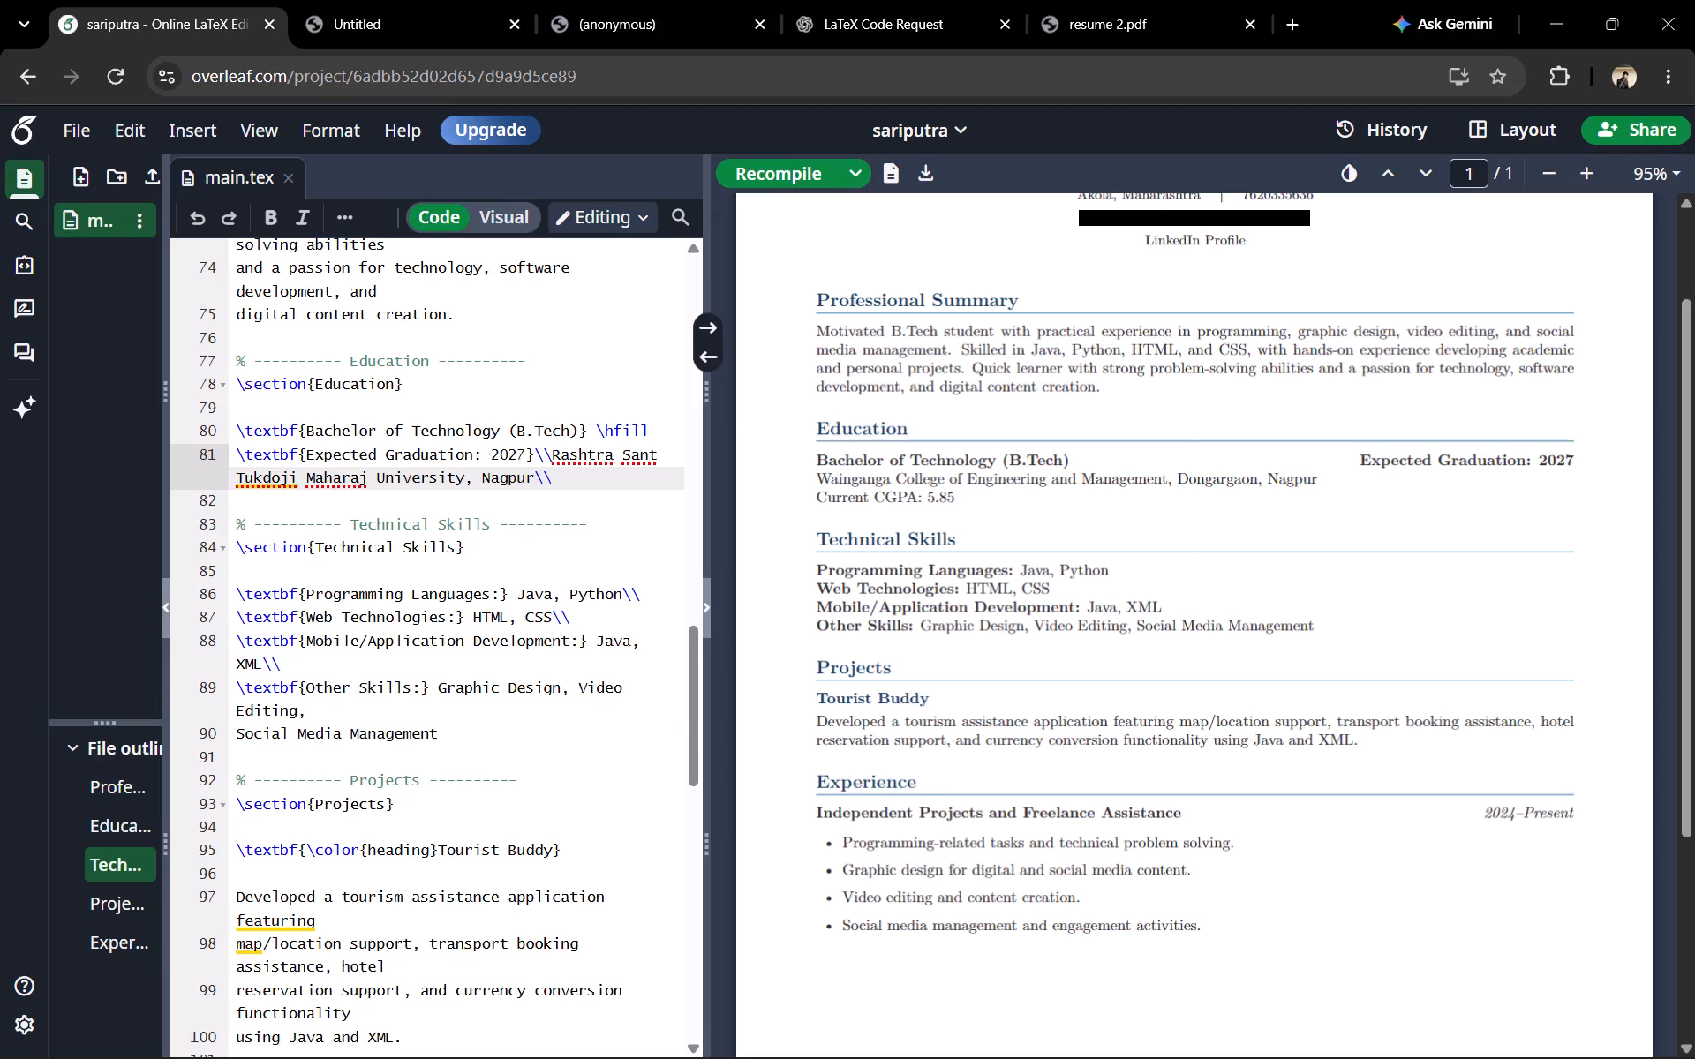
scroll(236, 429, right, 2)
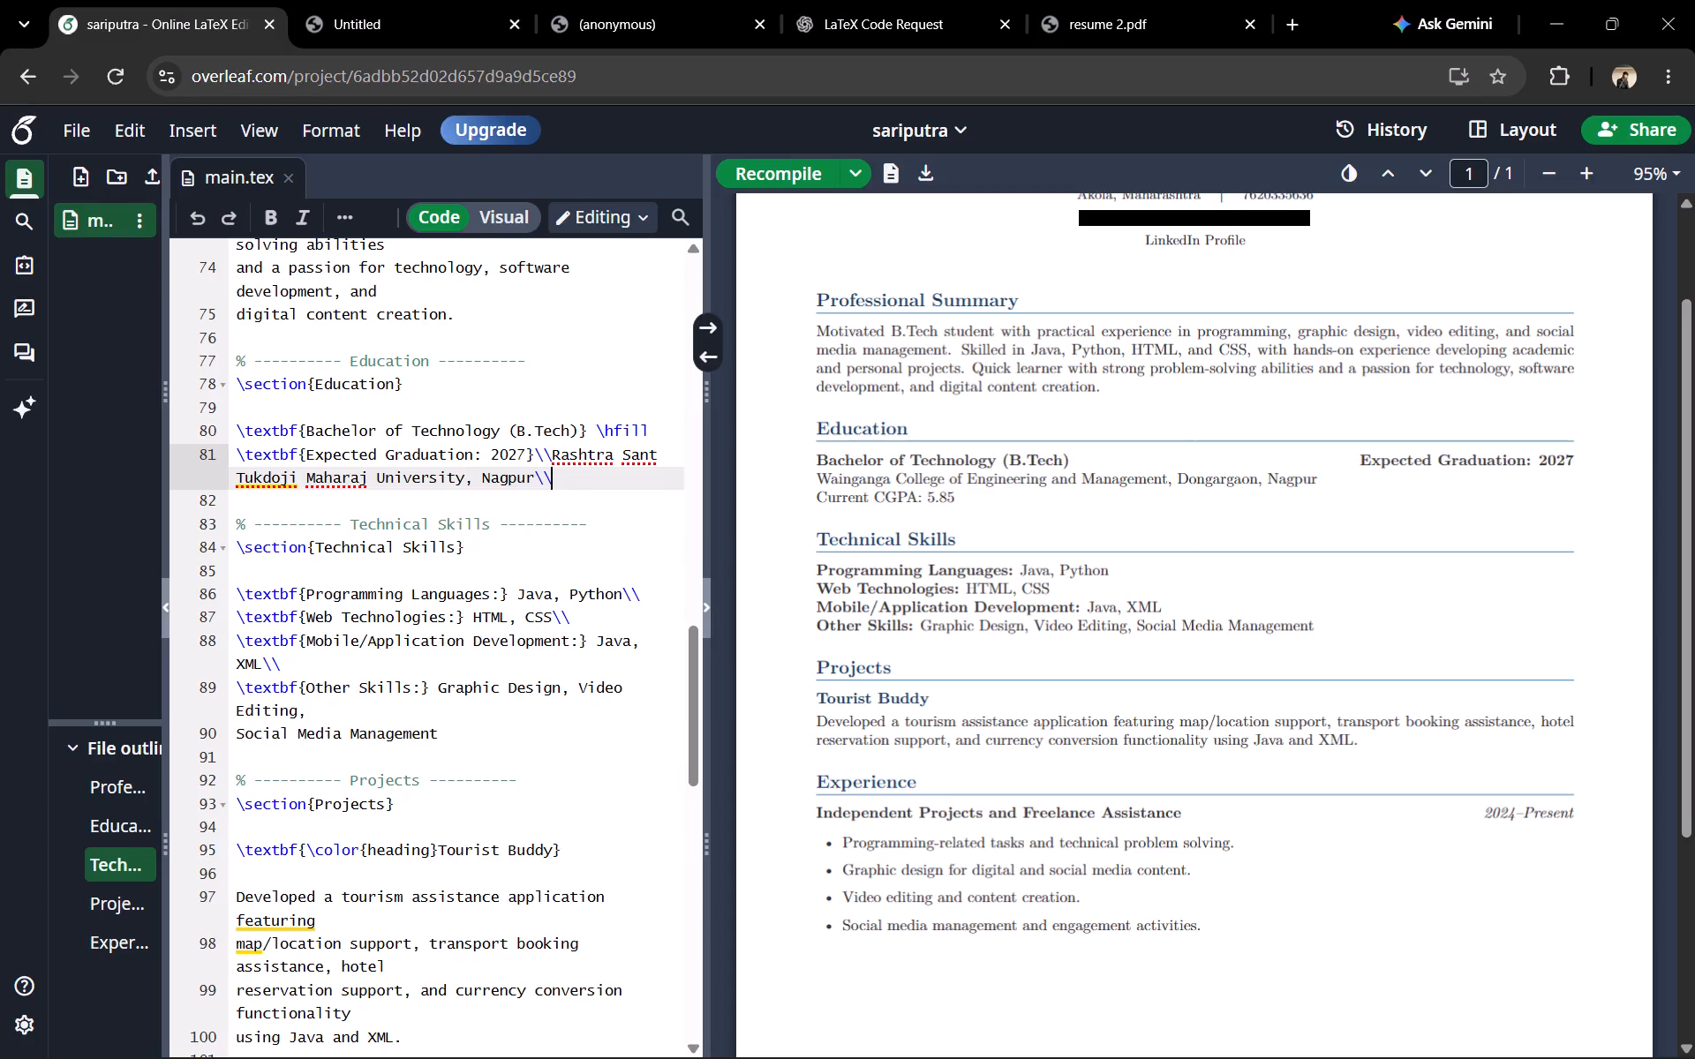
triple_click(407, 429)
click(407, 429)
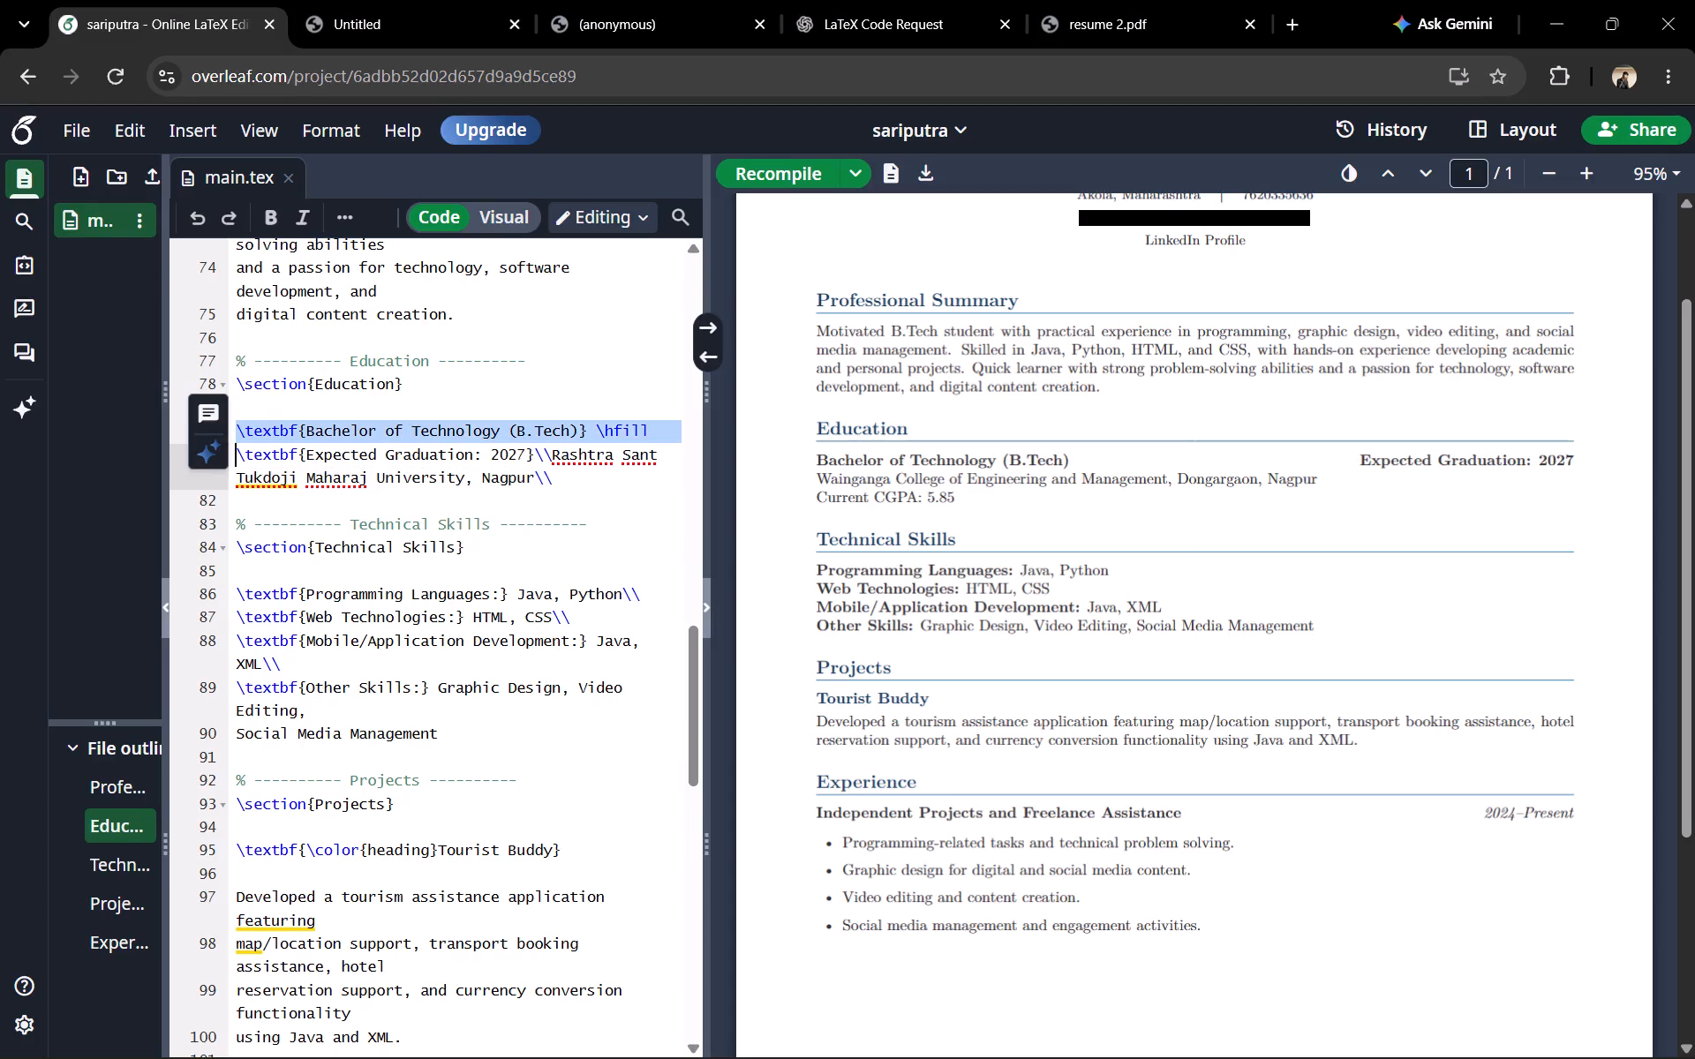
key(ctrl+c)
click(442, 387)
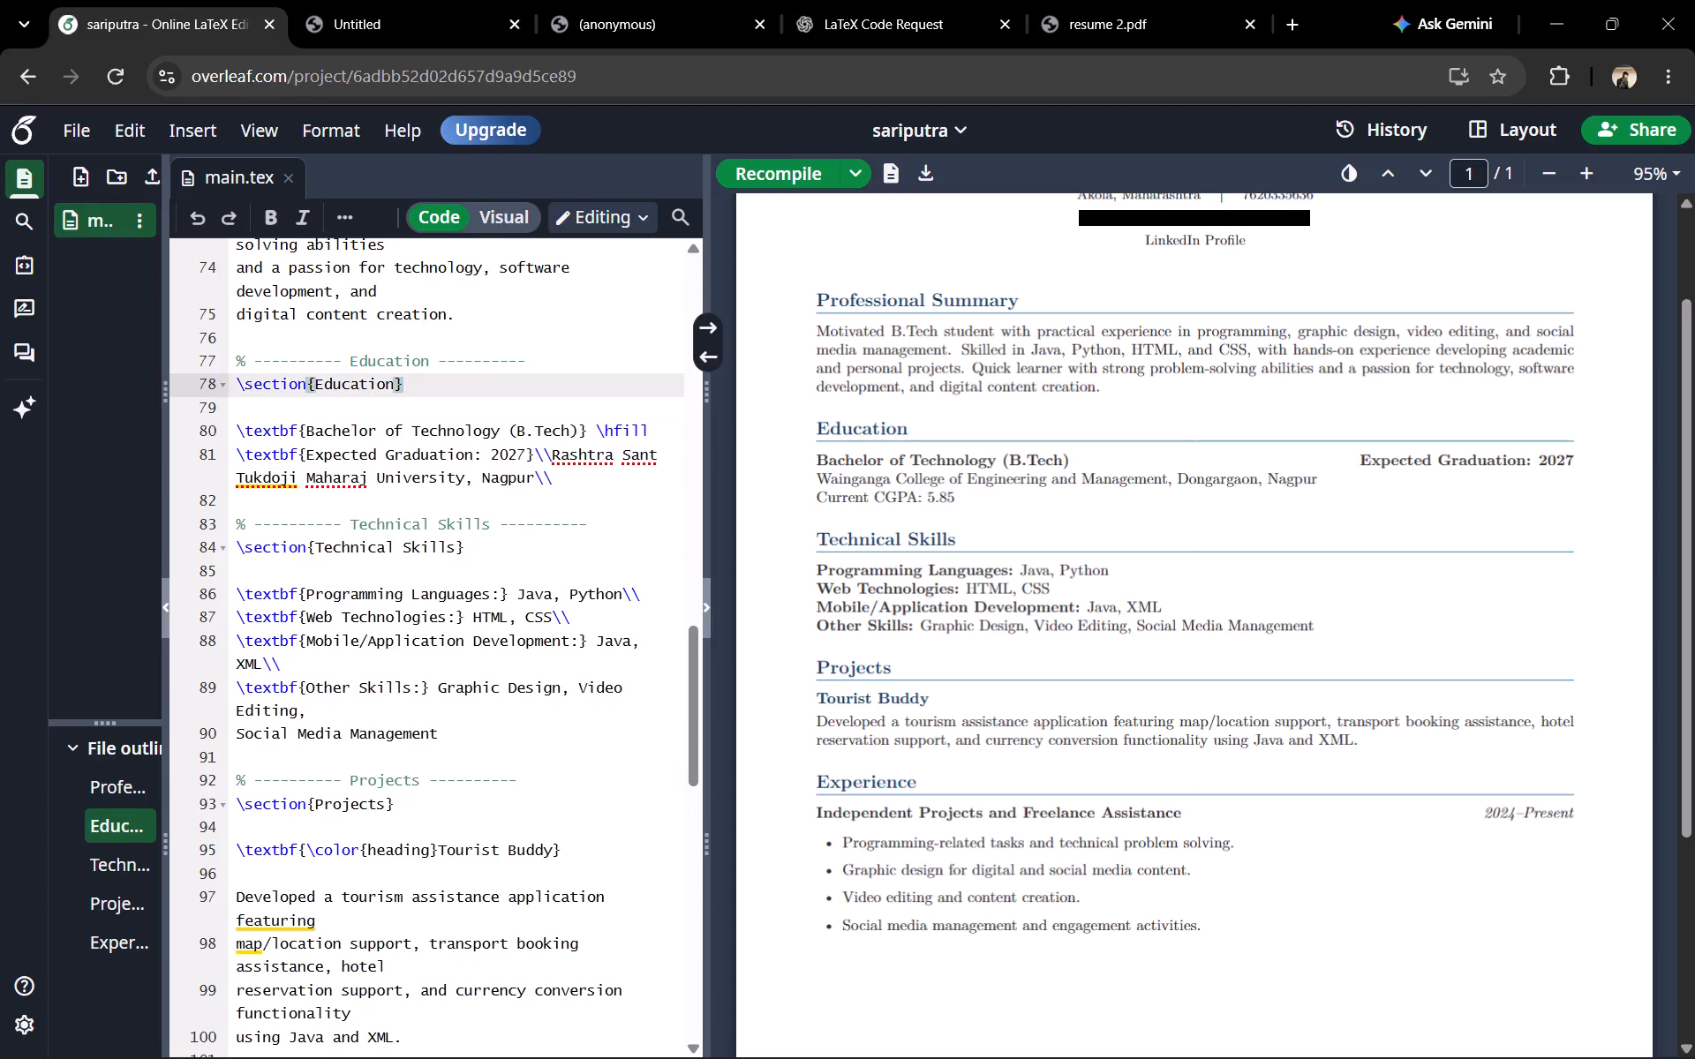
key(Return)
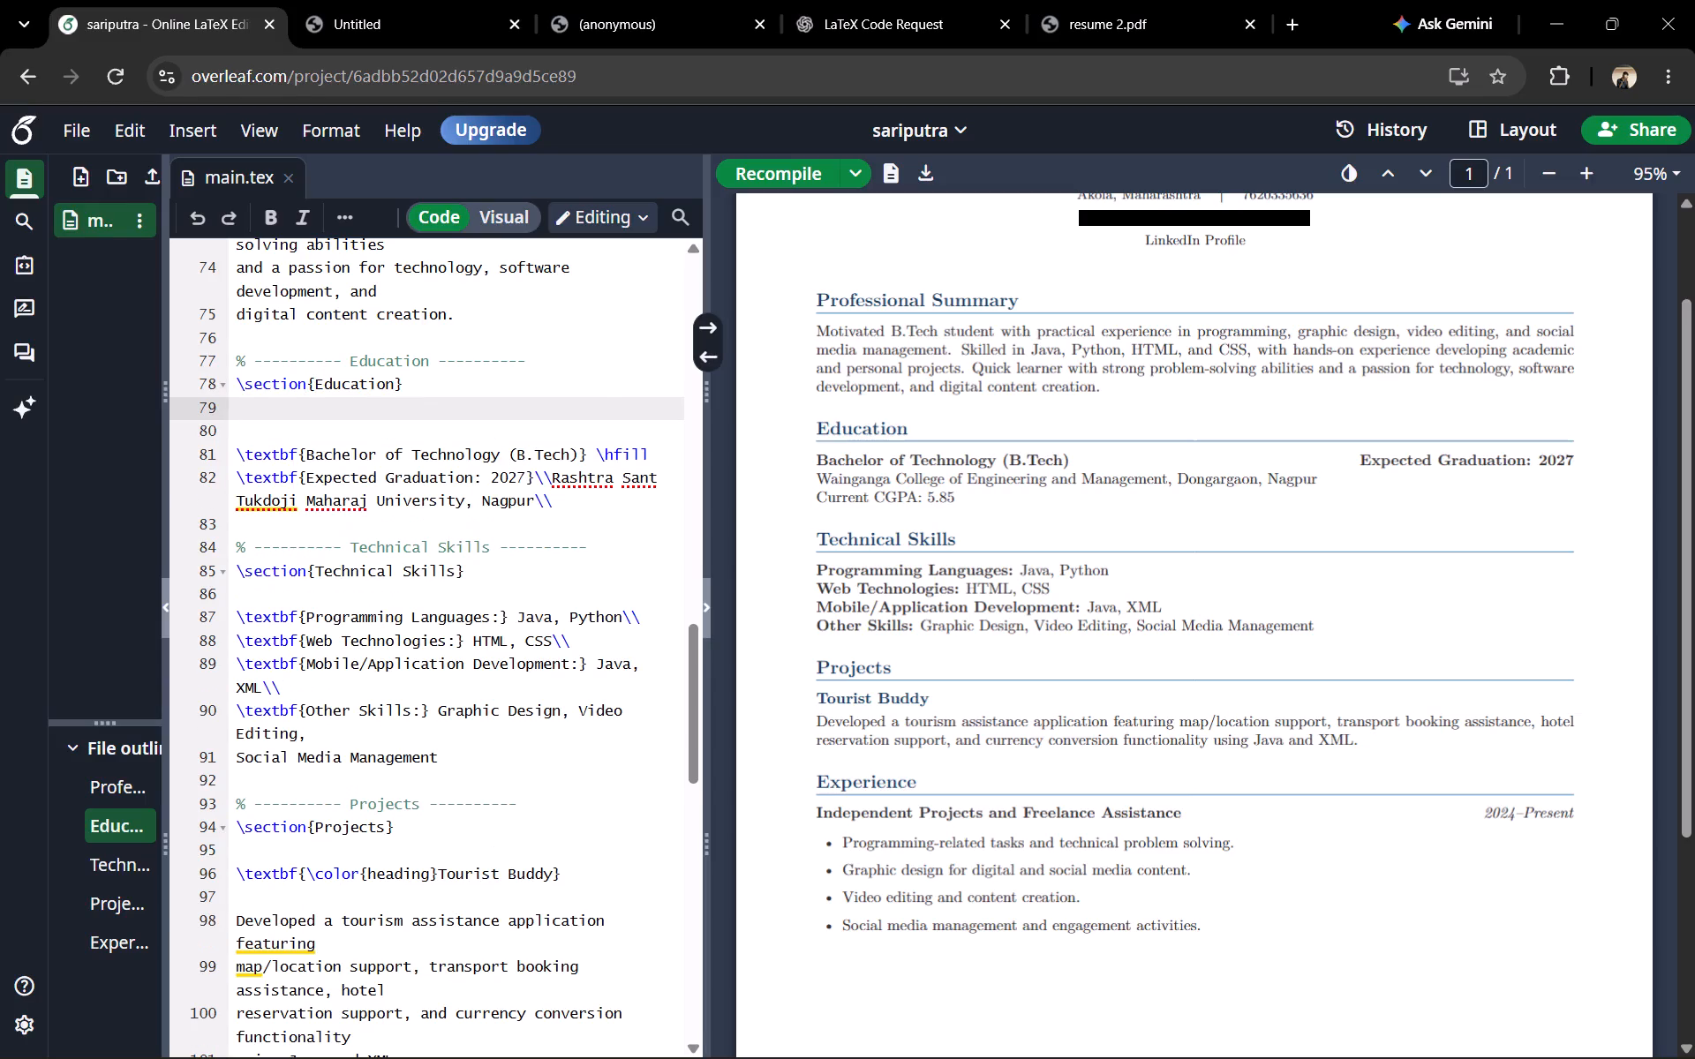
key(ctrl+v)
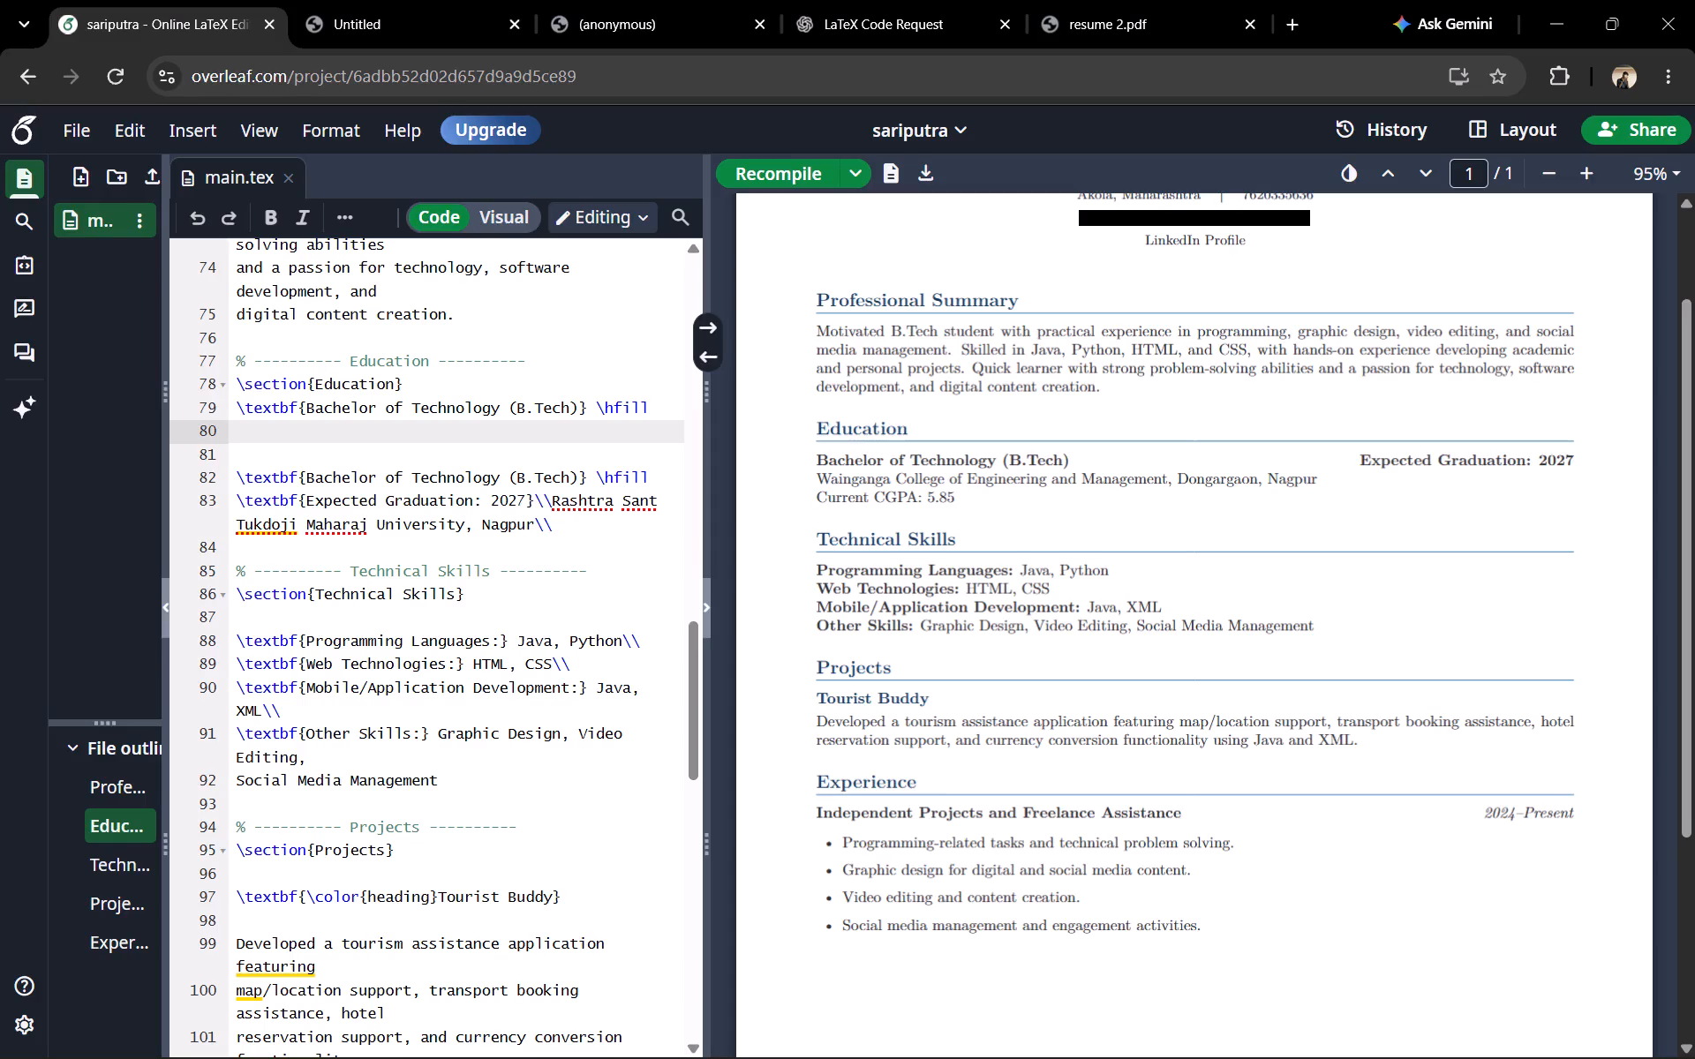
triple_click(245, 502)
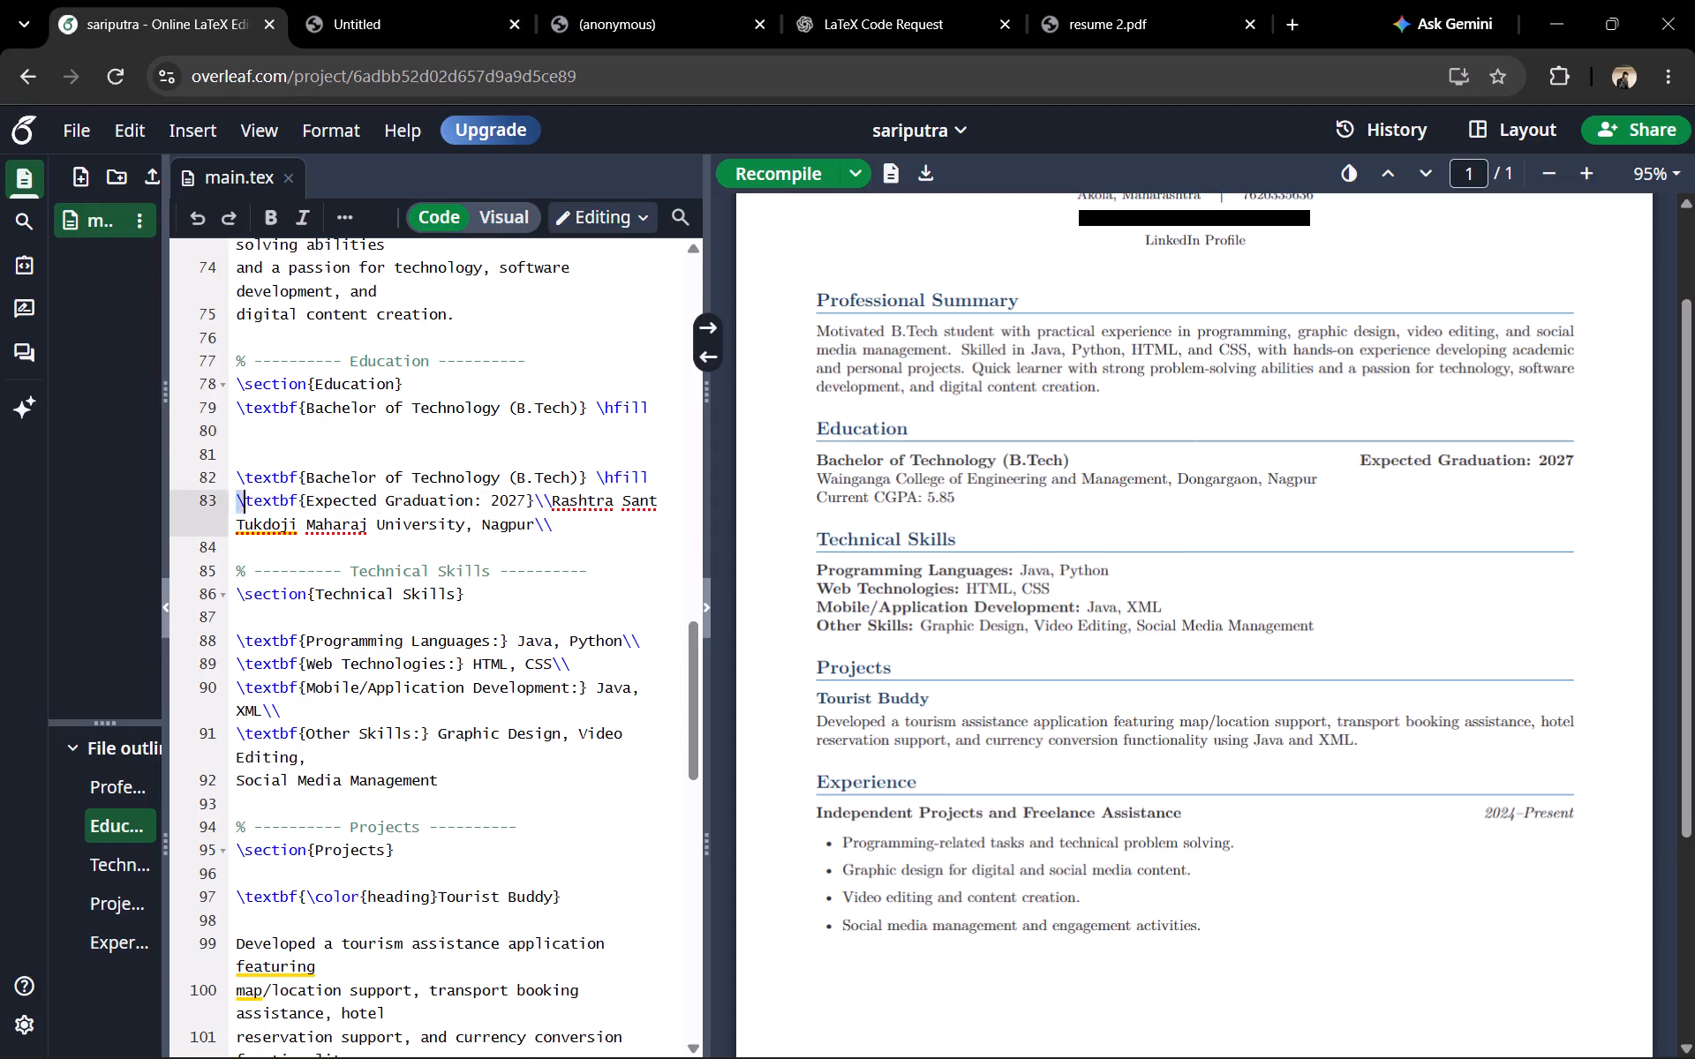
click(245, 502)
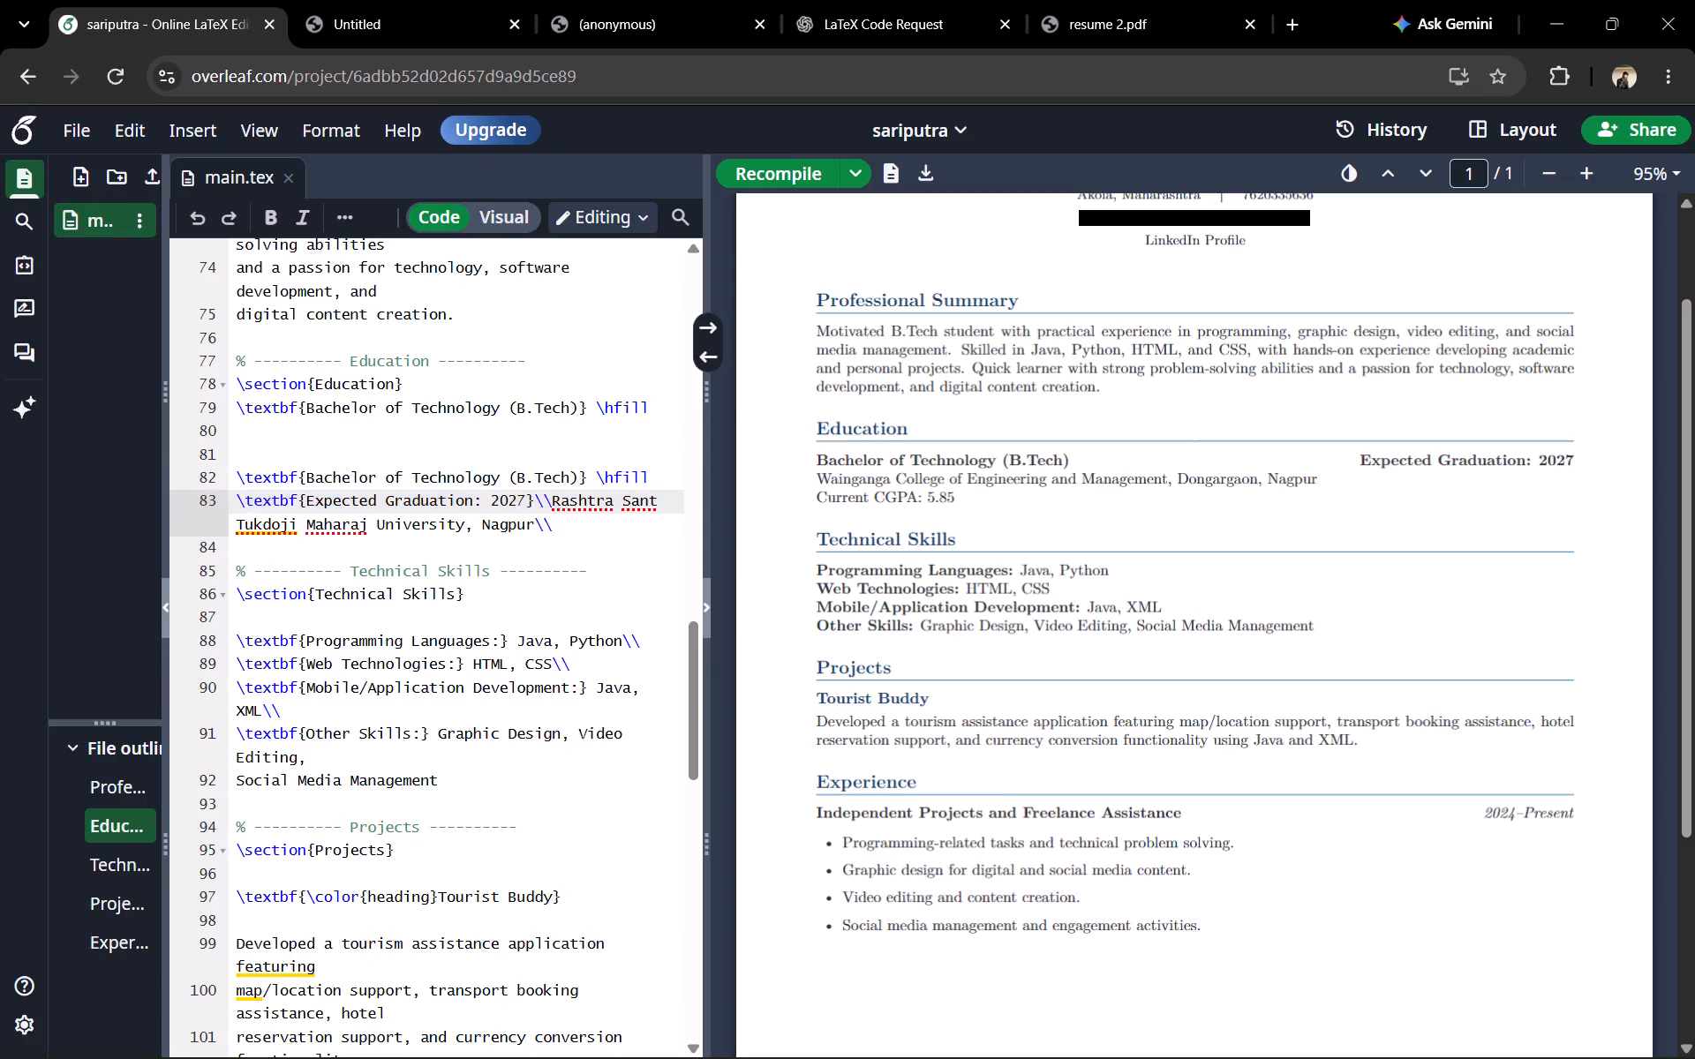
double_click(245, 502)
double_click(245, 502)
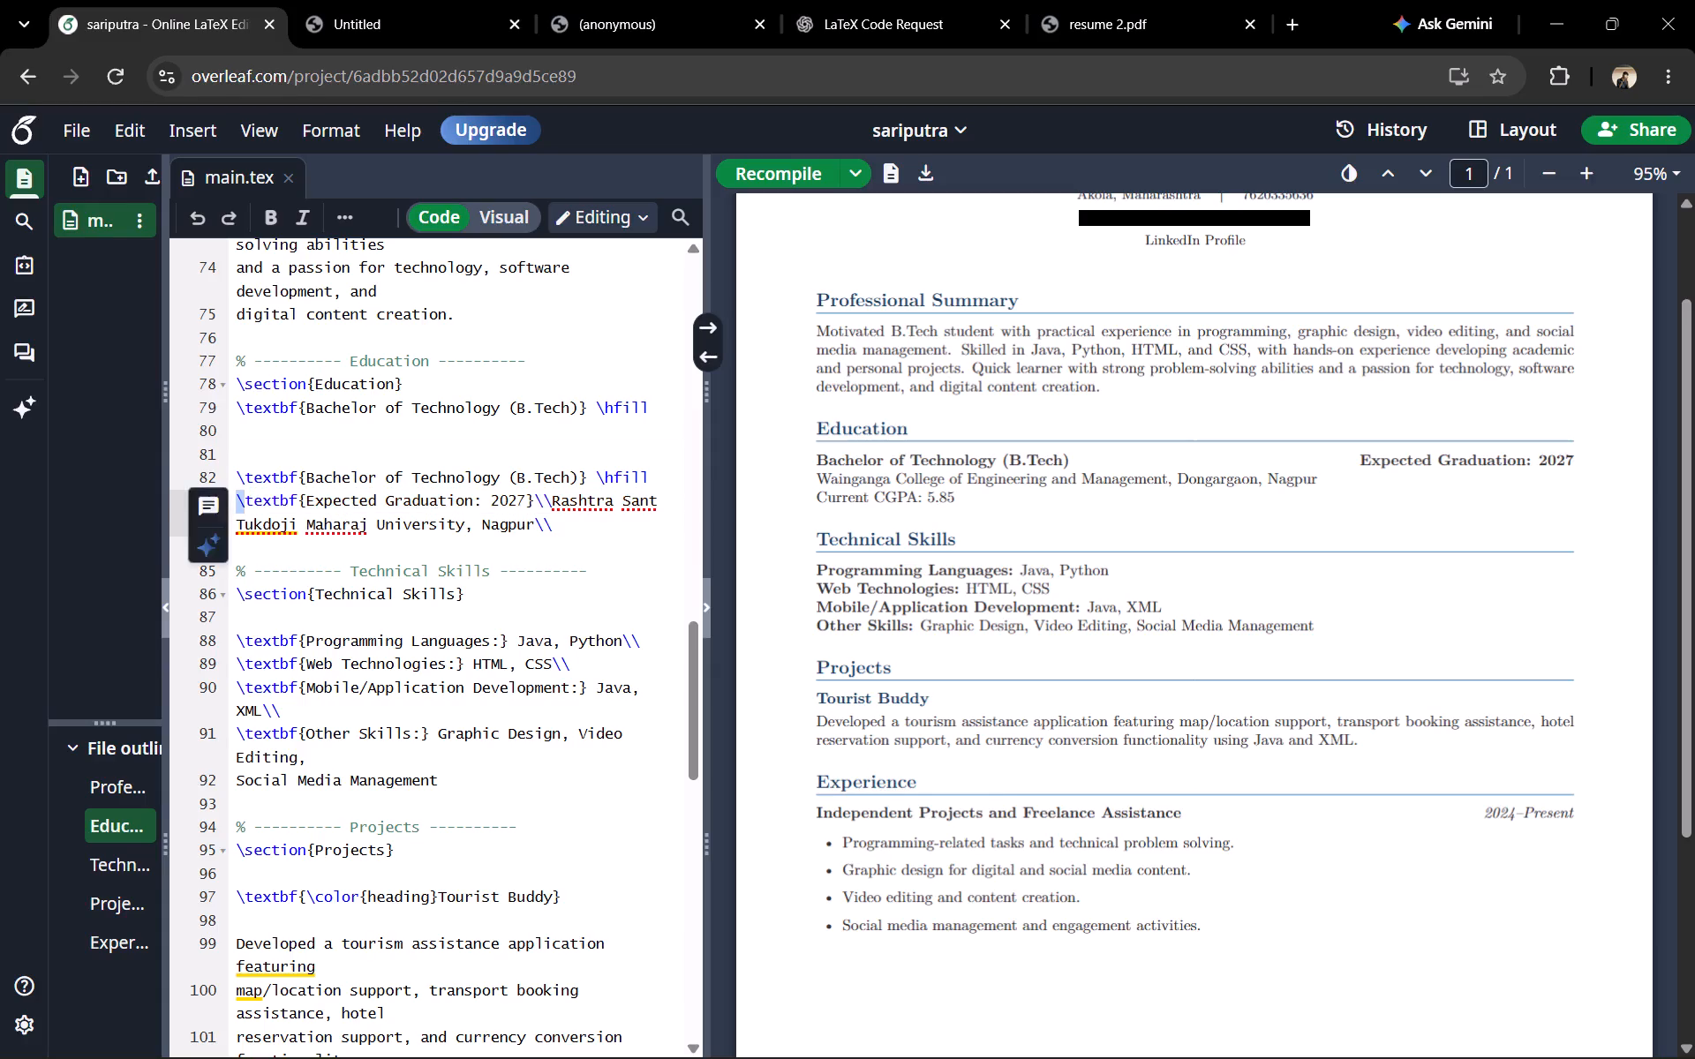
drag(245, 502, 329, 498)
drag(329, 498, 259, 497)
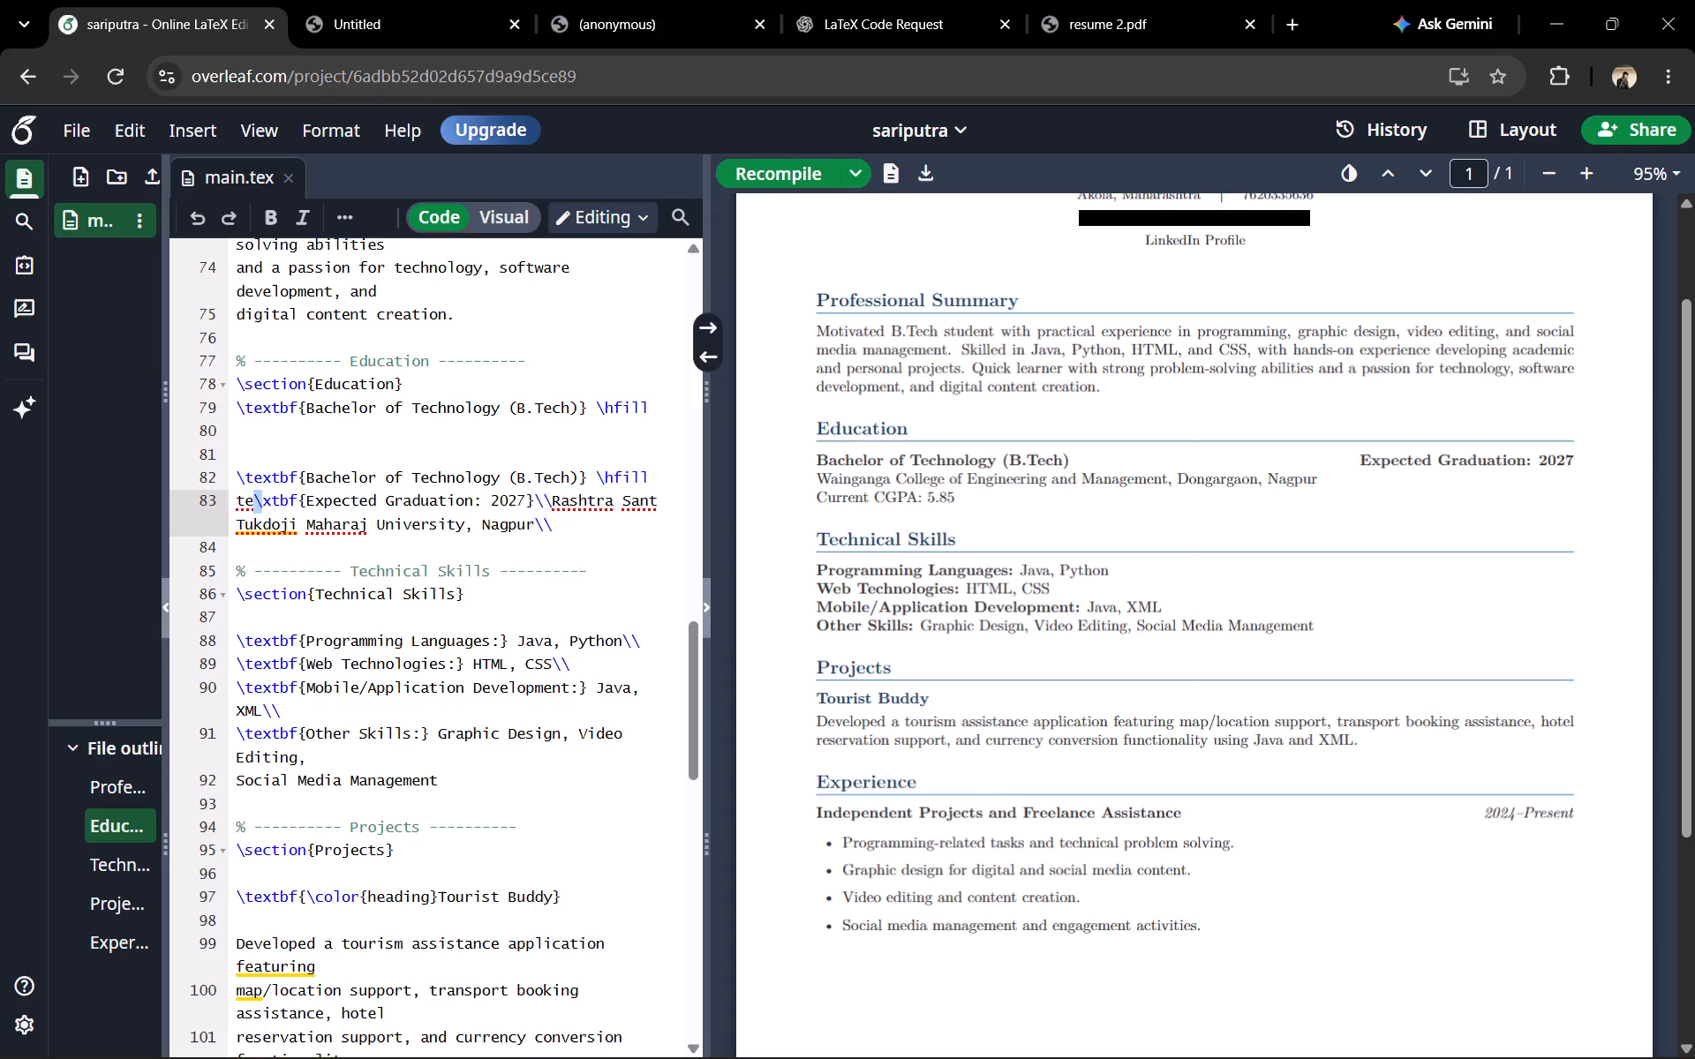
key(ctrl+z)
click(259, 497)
Copy "\textbf{Expected Graduation: 2027}" onto a new line directly below the upper Bachelor of Technology line in the Education section.
click(232, 498)
drag(239, 498, 494, 514)
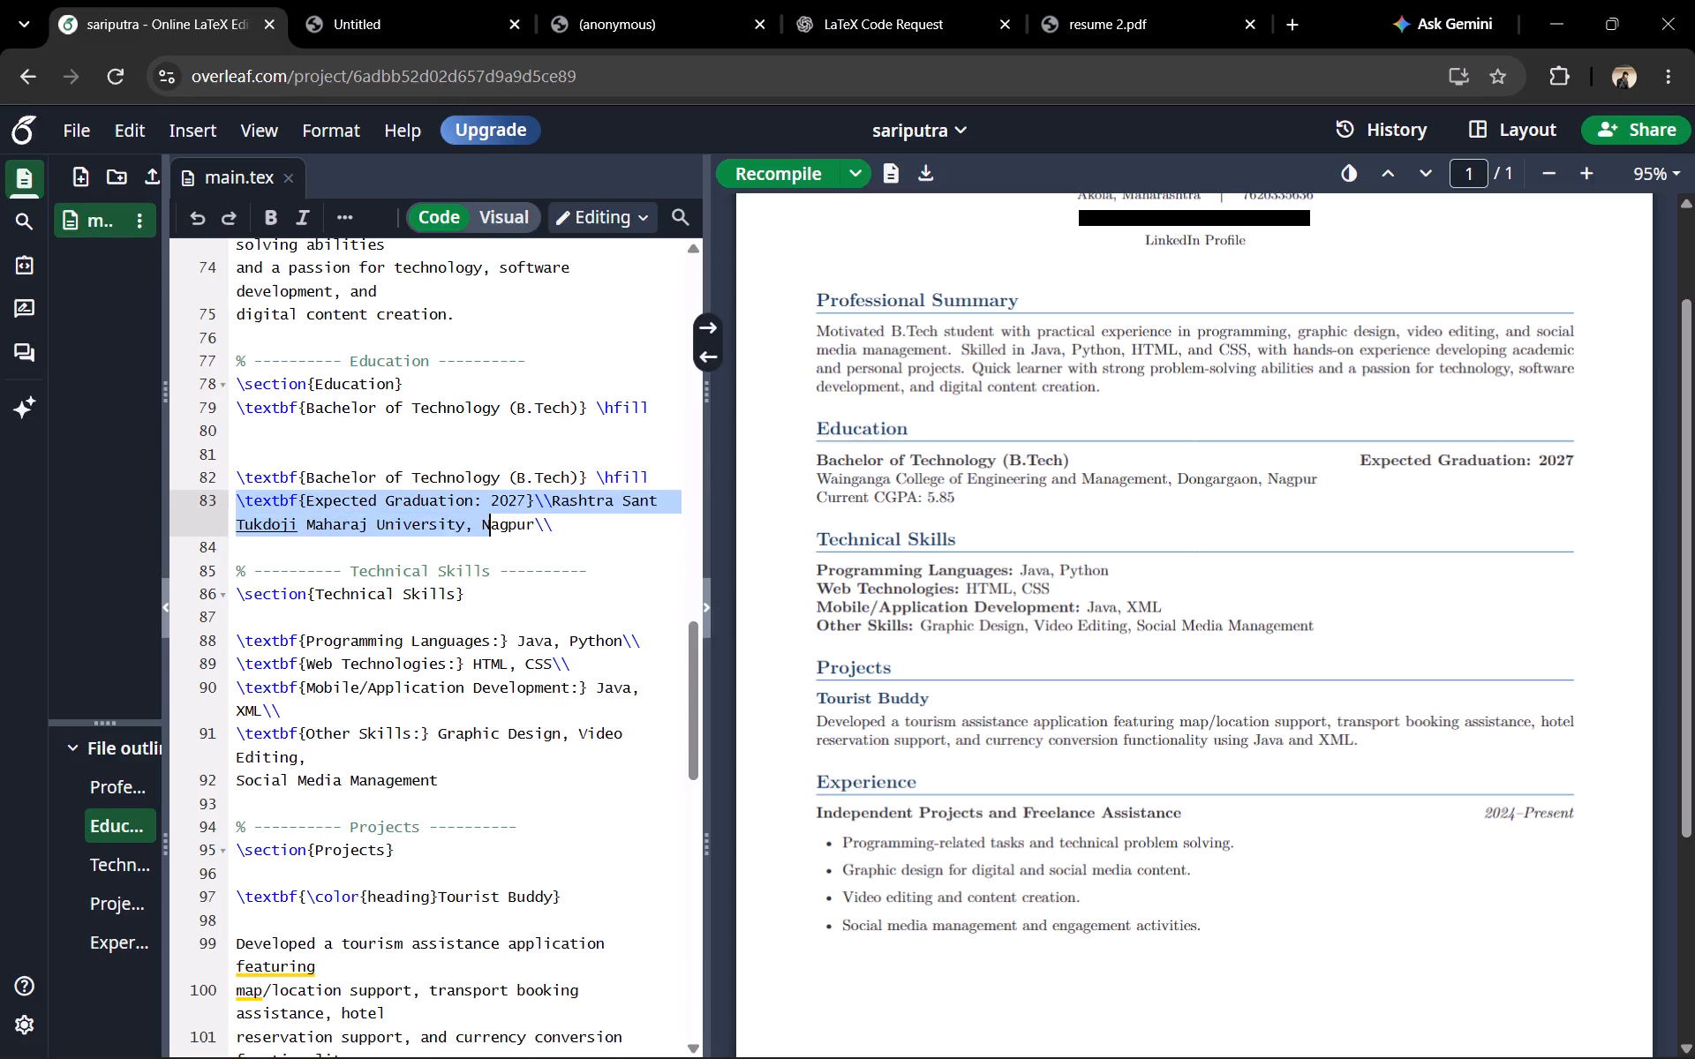
drag(494, 514, 530, 498)
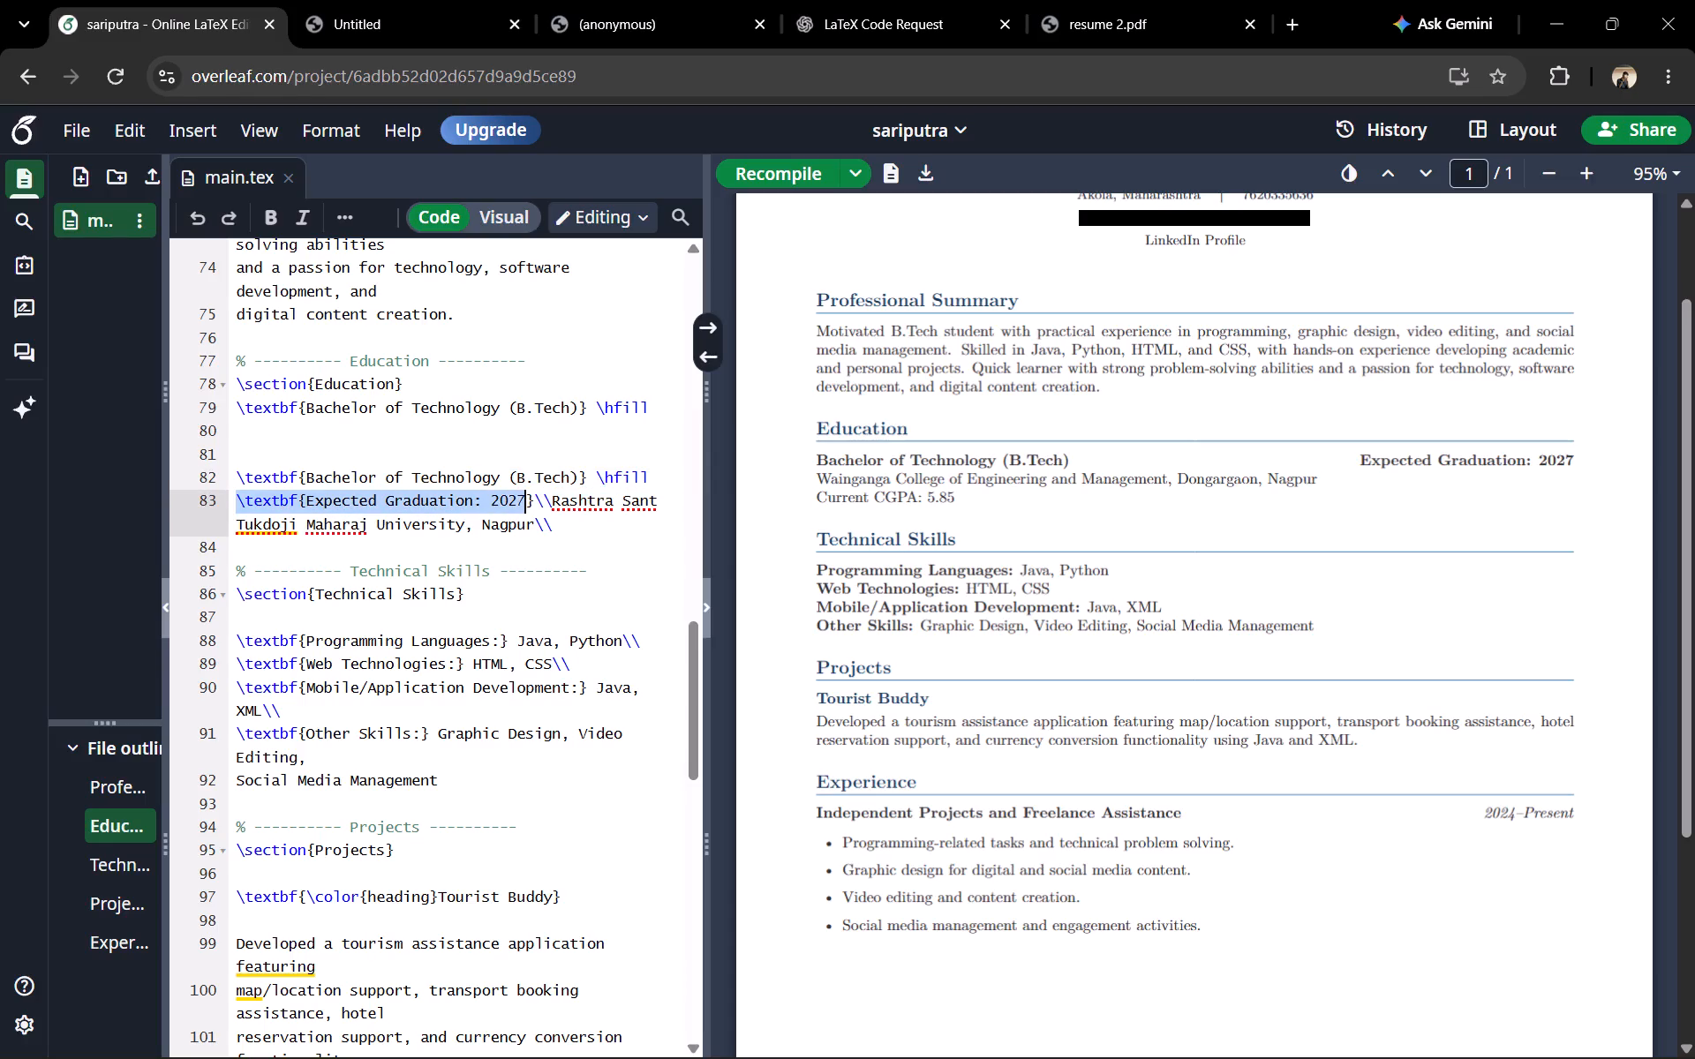
drag(530, 498, 530, 501)
drag(530, 501, 536, 499)
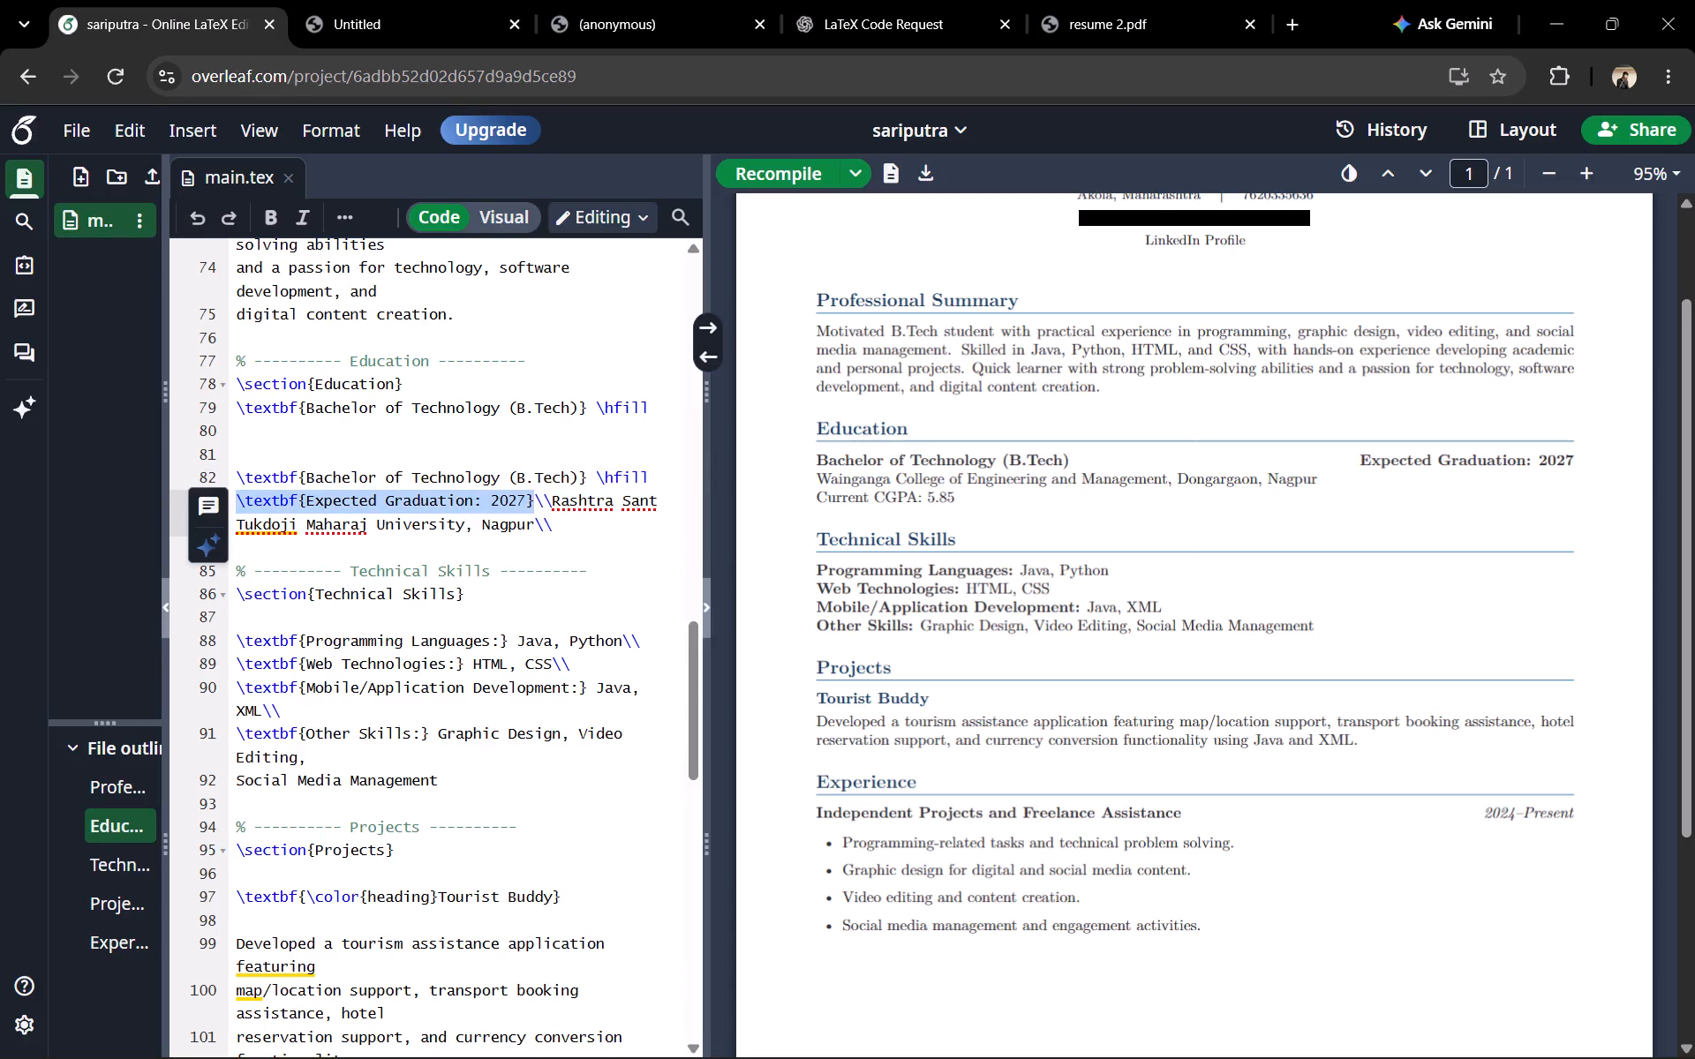
key(ctrl+c)
click(661, 405)
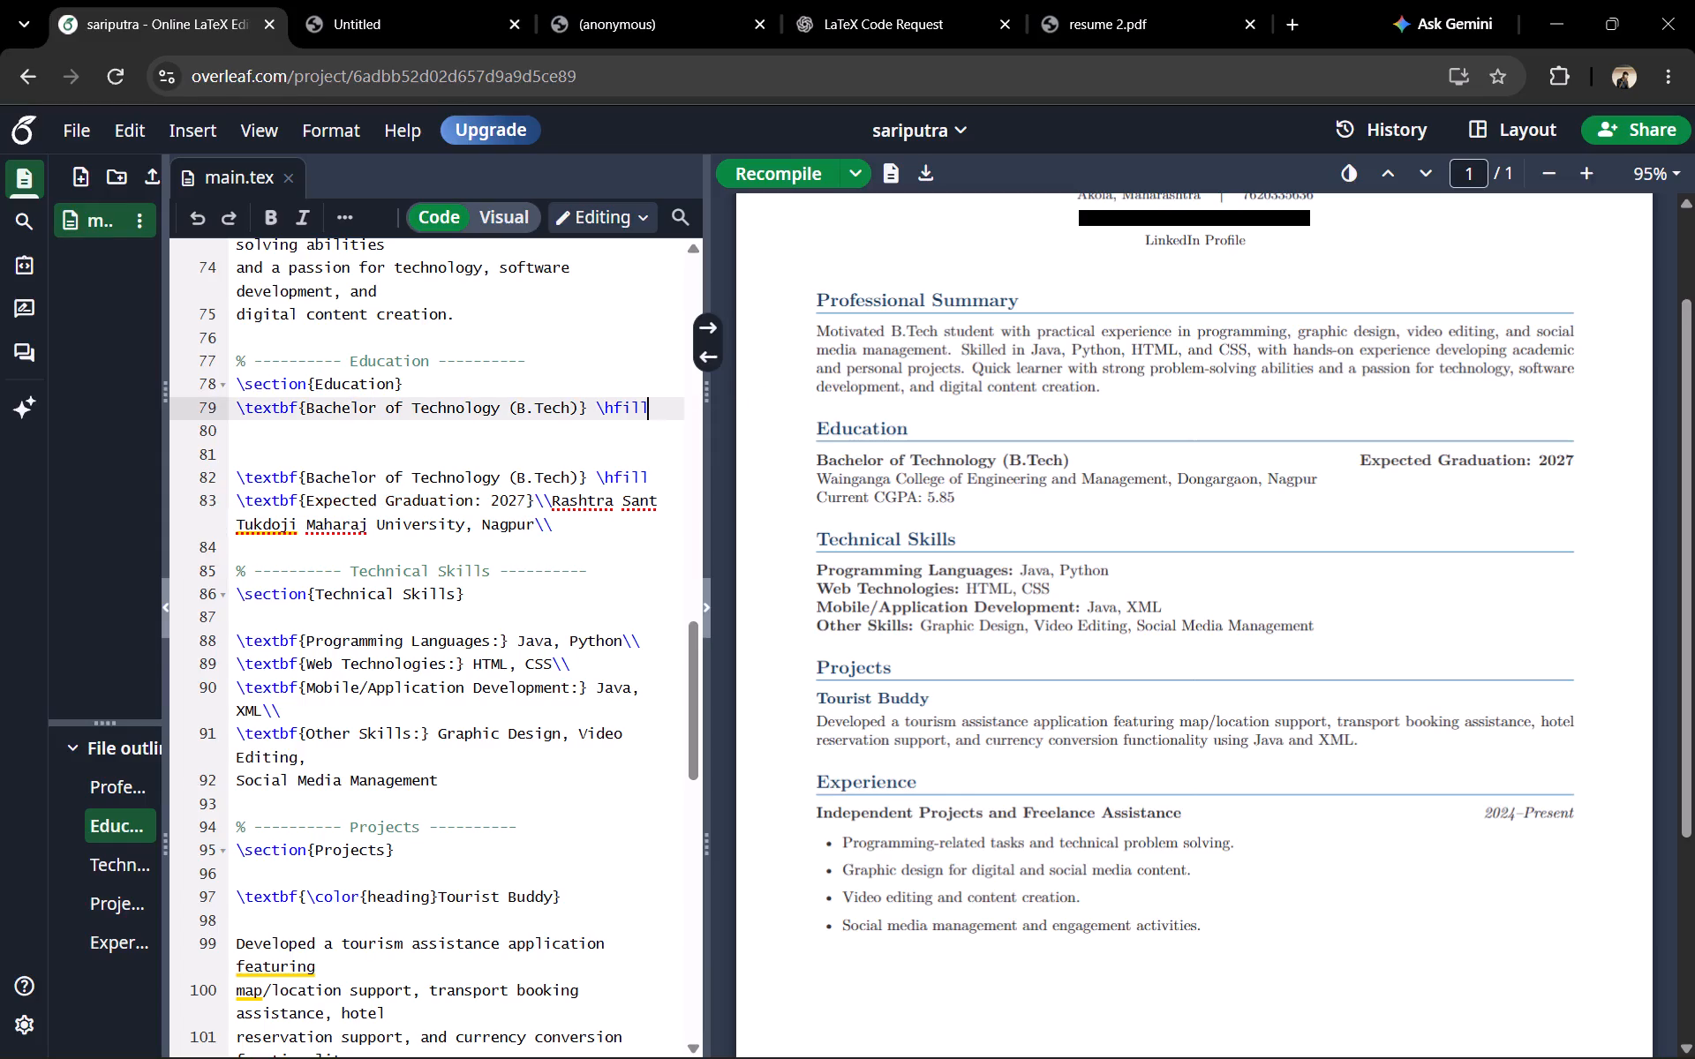
key(Return)
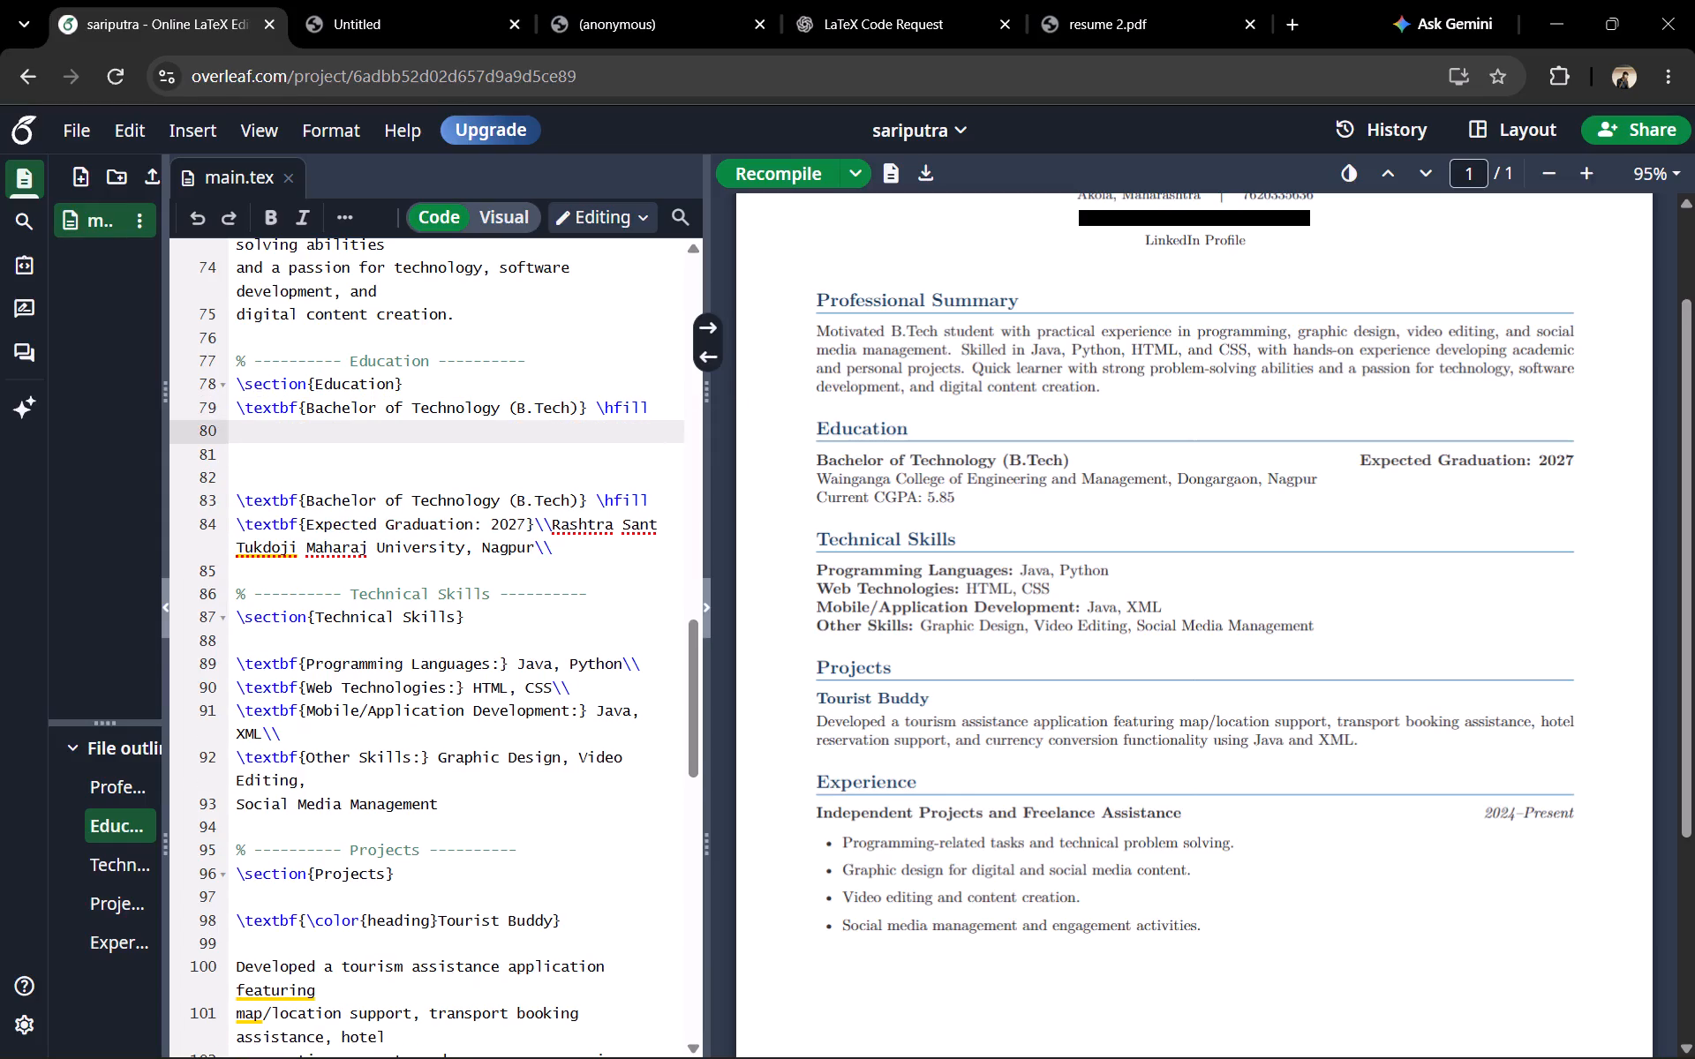
key(ctrl+v)
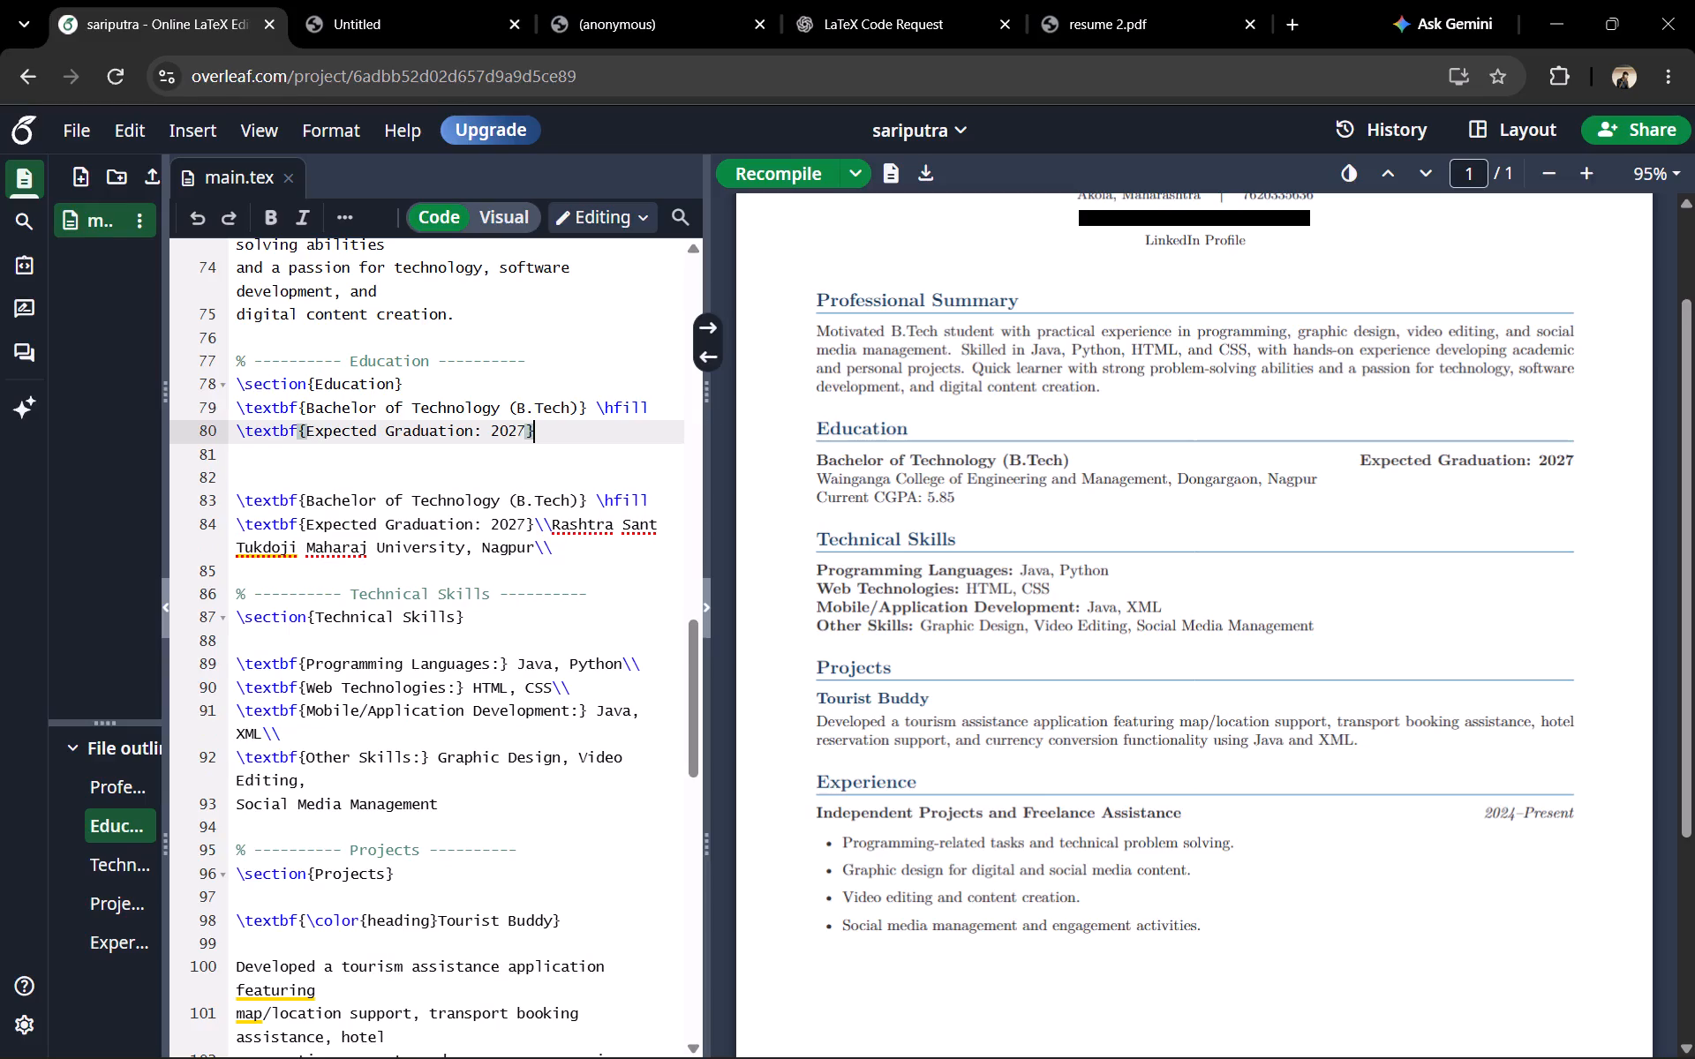
Replace the bold text in the upper entry's Expected Graduation line with "Goverment Polytechnic, Murtijapur".
click(523, 428)
key(BackSpace)
key(BackSpace)
key(BackSpace)
key(BackSpace)
key(BackSpace)
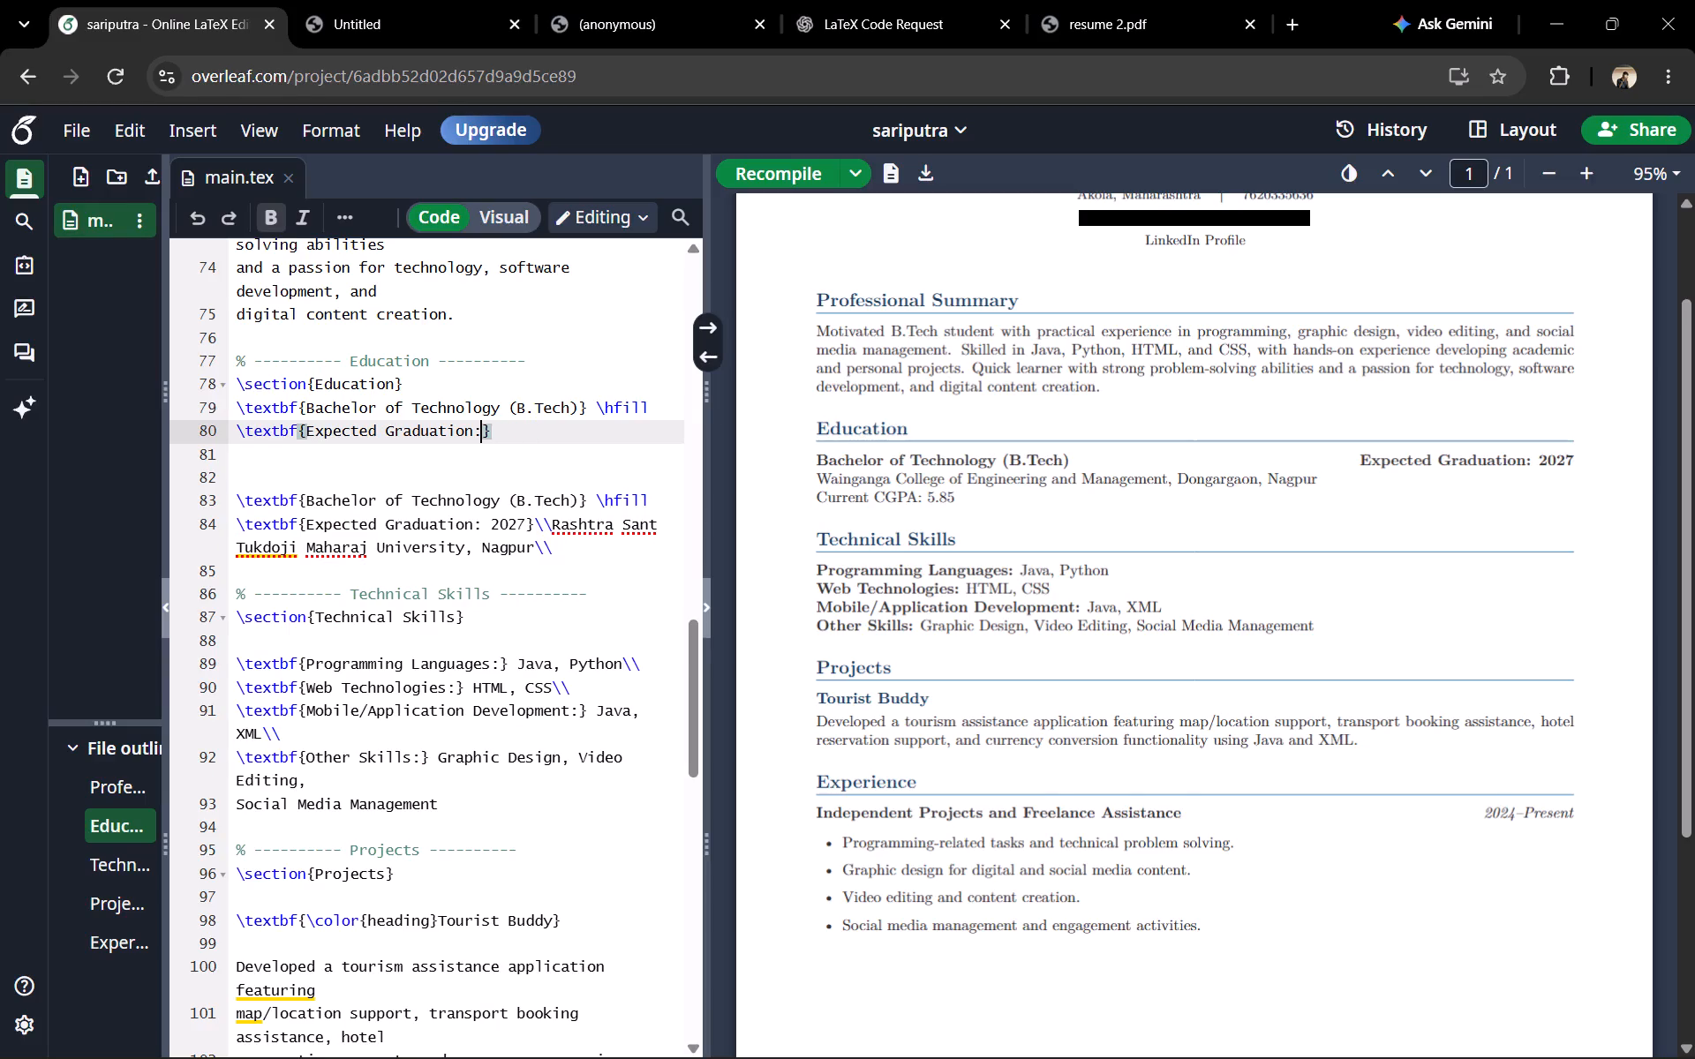
key(BackSpace)
key(BackSpace)
key(BackSpace)
key(BackSpace)
key(BackSpace)
key(BackSpace)
key(BackSpace)
key(BackSpace)
key(BackSpace)
key(BackSpace)
key(BackSpace)
key(BackSpace)
key(BackSpace)
key(BackSpace)
key(BackSpace)
key(BackSpace)
key(BackSpace)
key(BackSpace)
key(BackSpace)
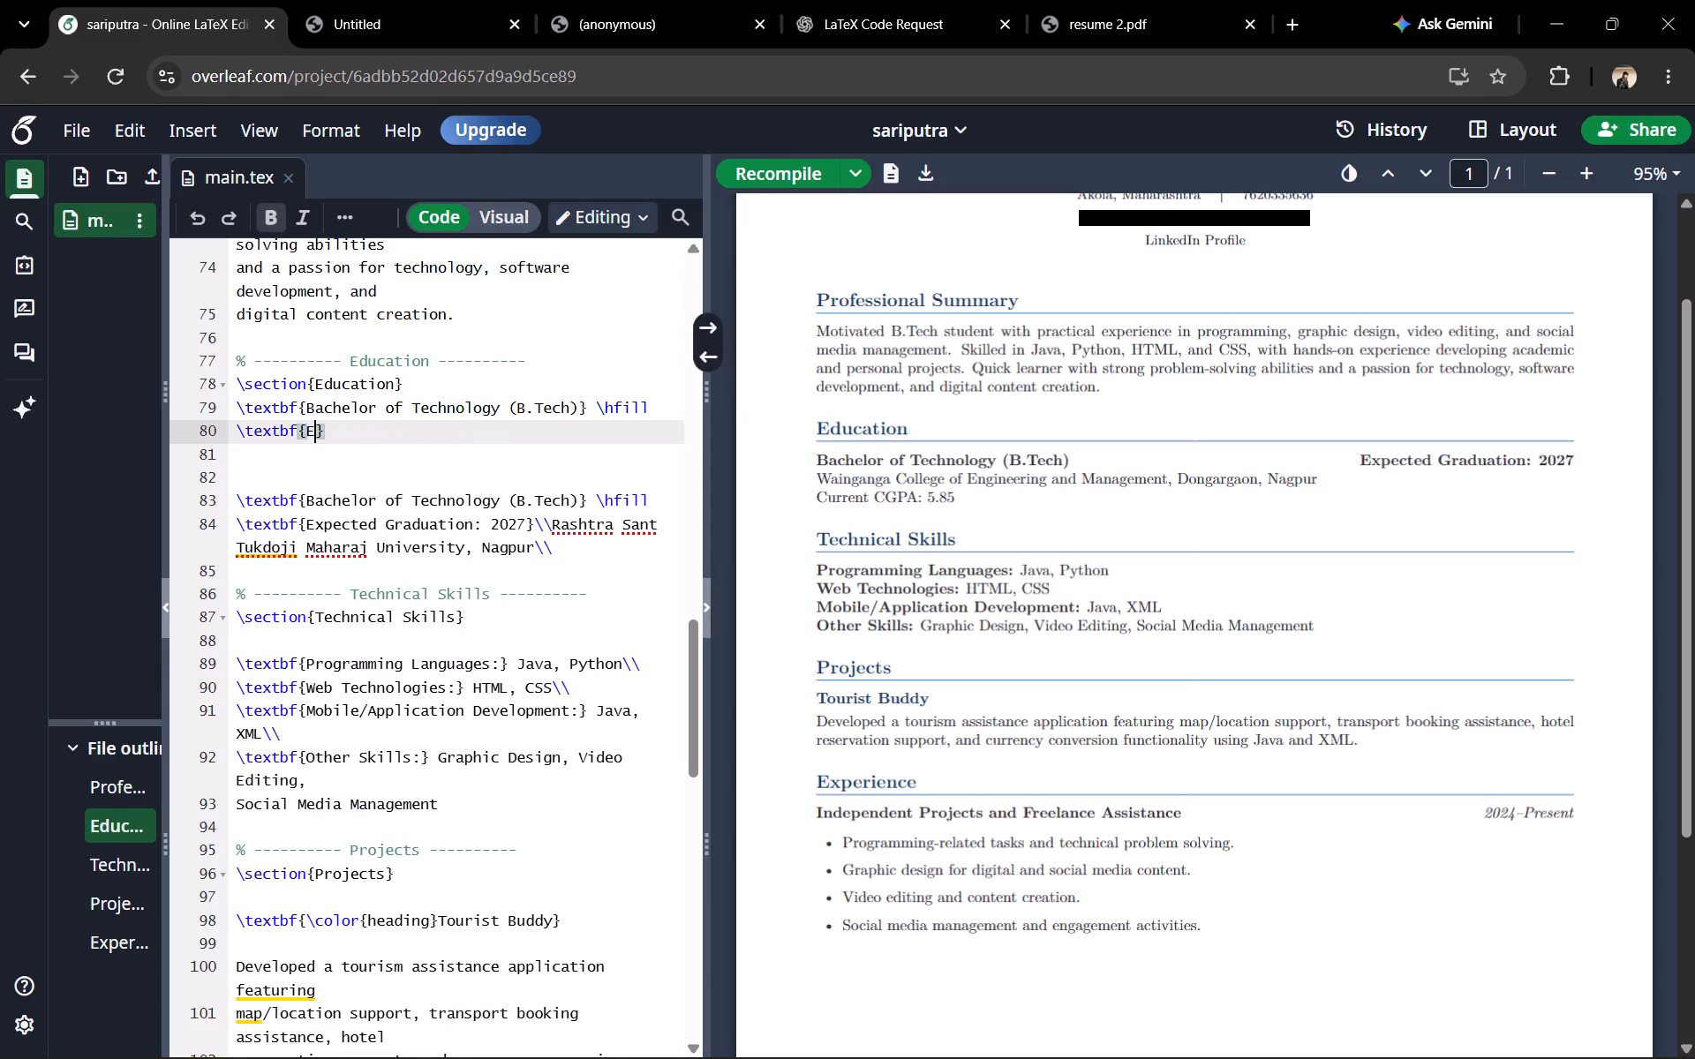
key(BackSpace)
text(Goverment)
key(space)
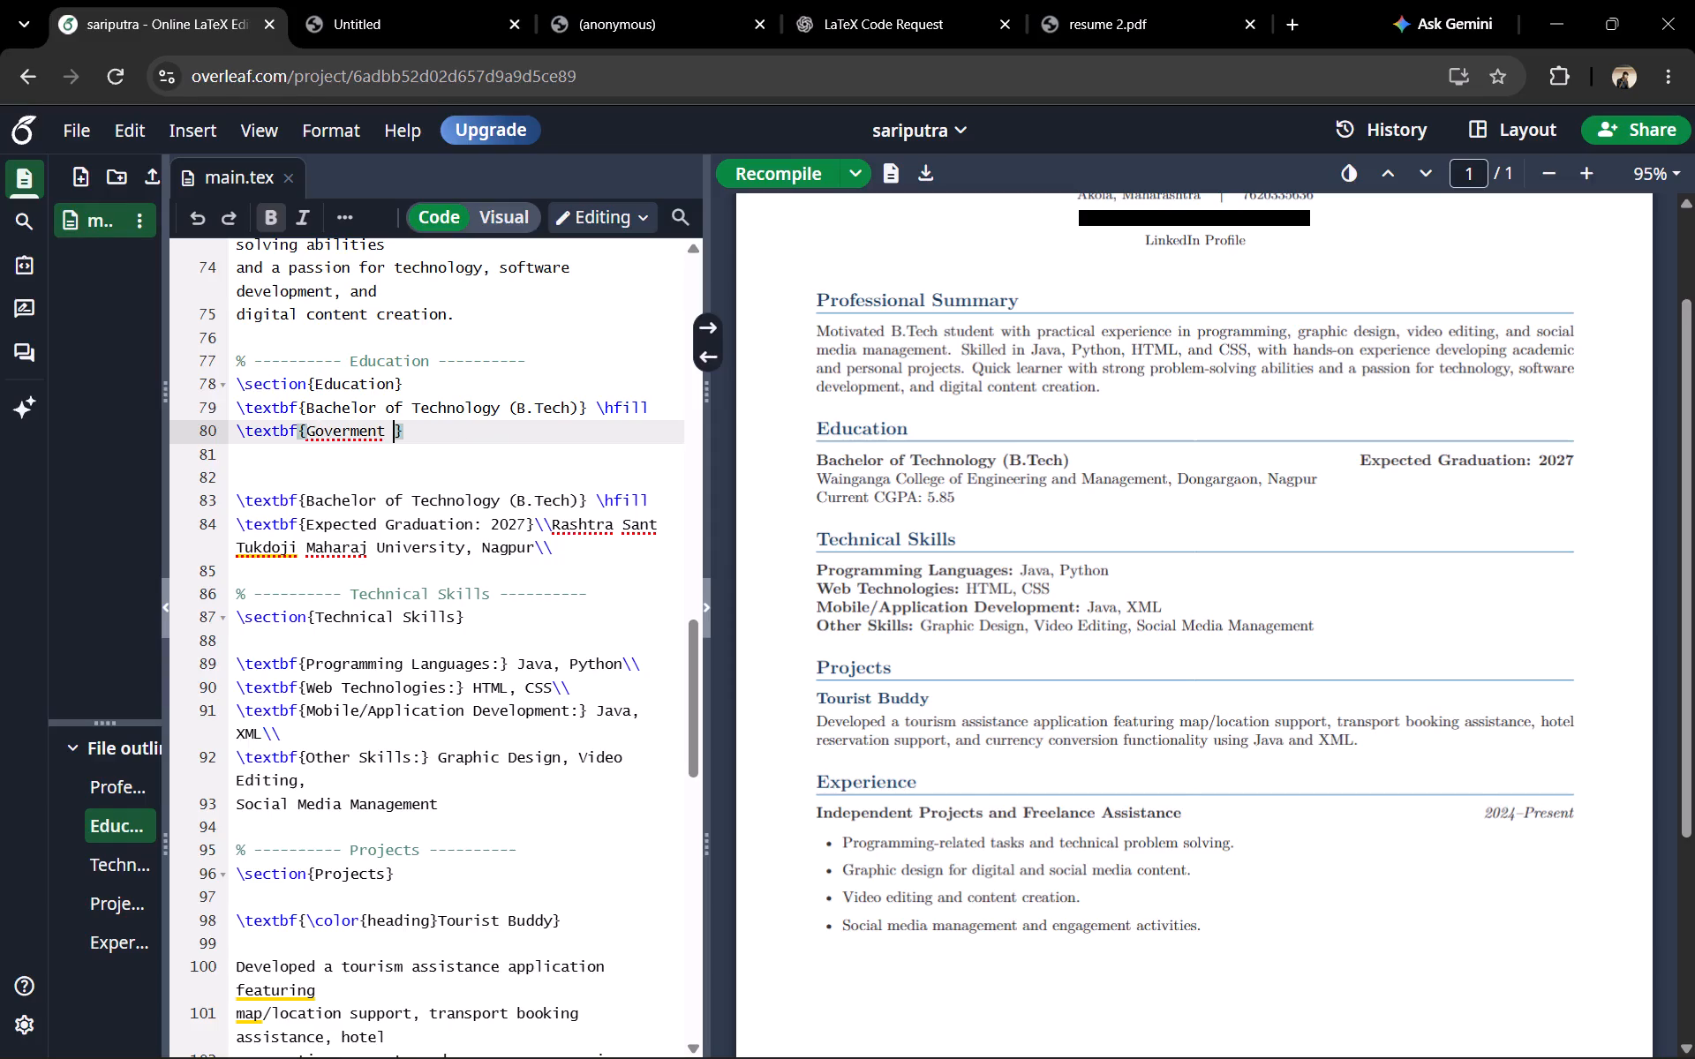
text(Polyt)
text(ec)
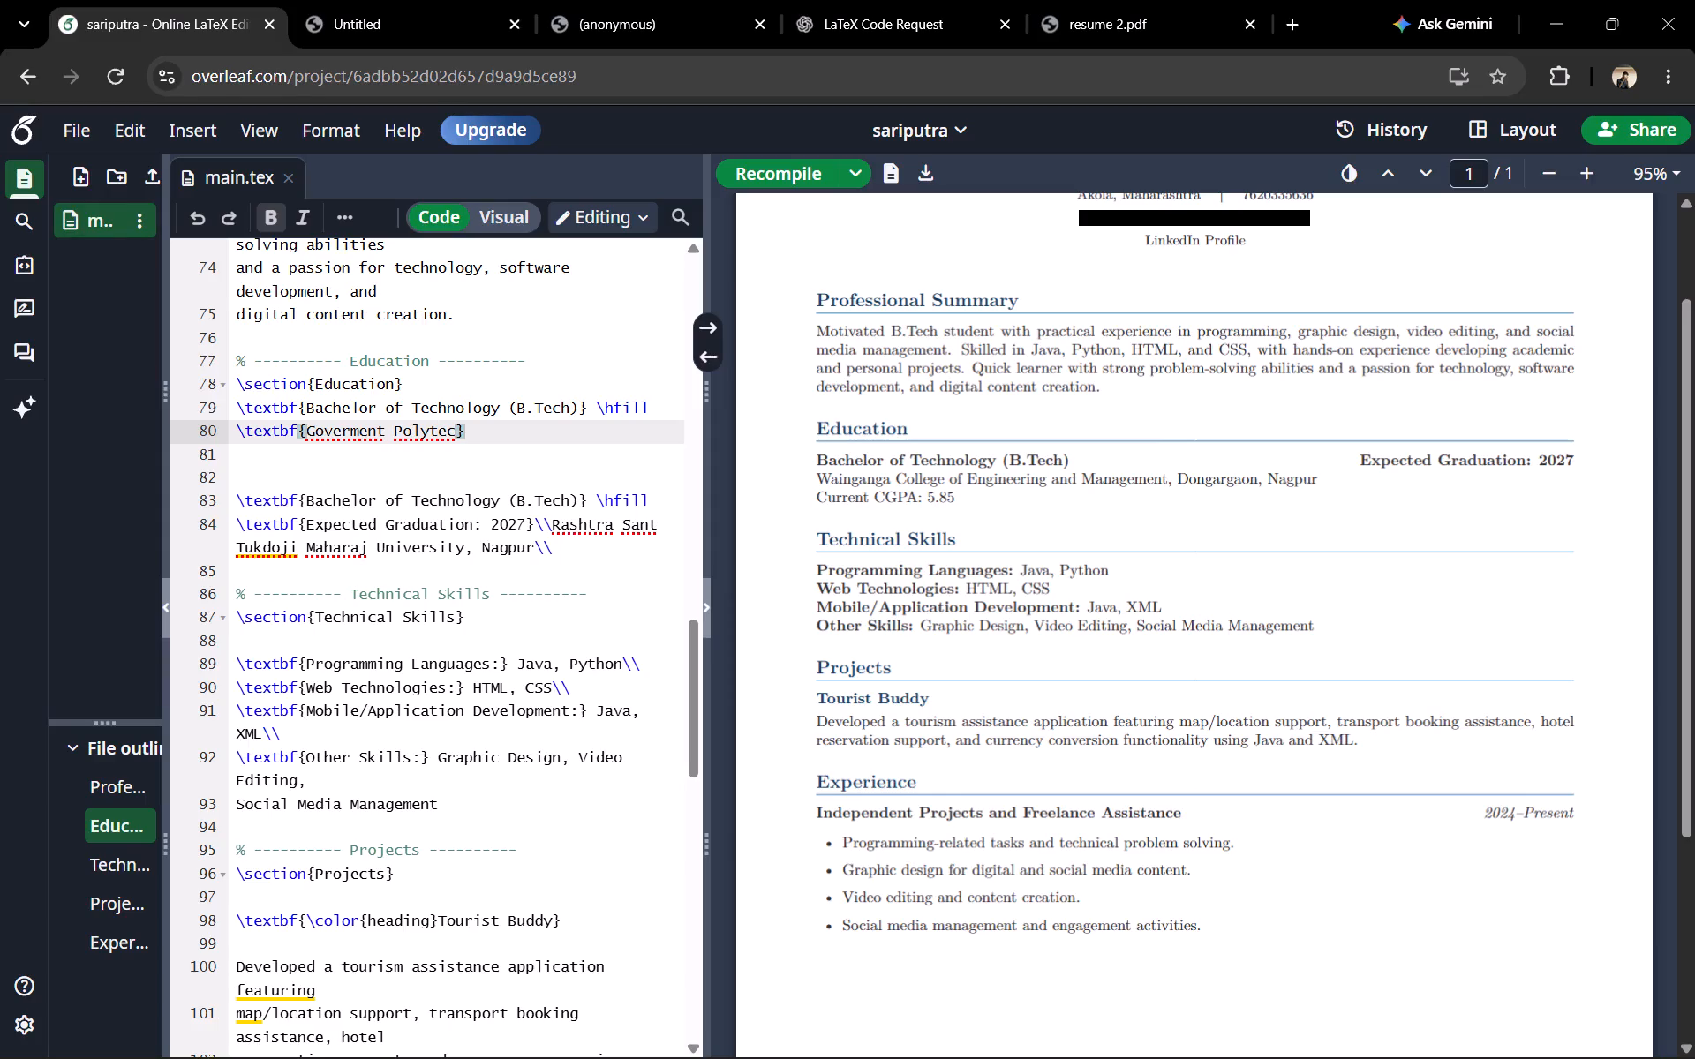
text(hnic)
key(space)
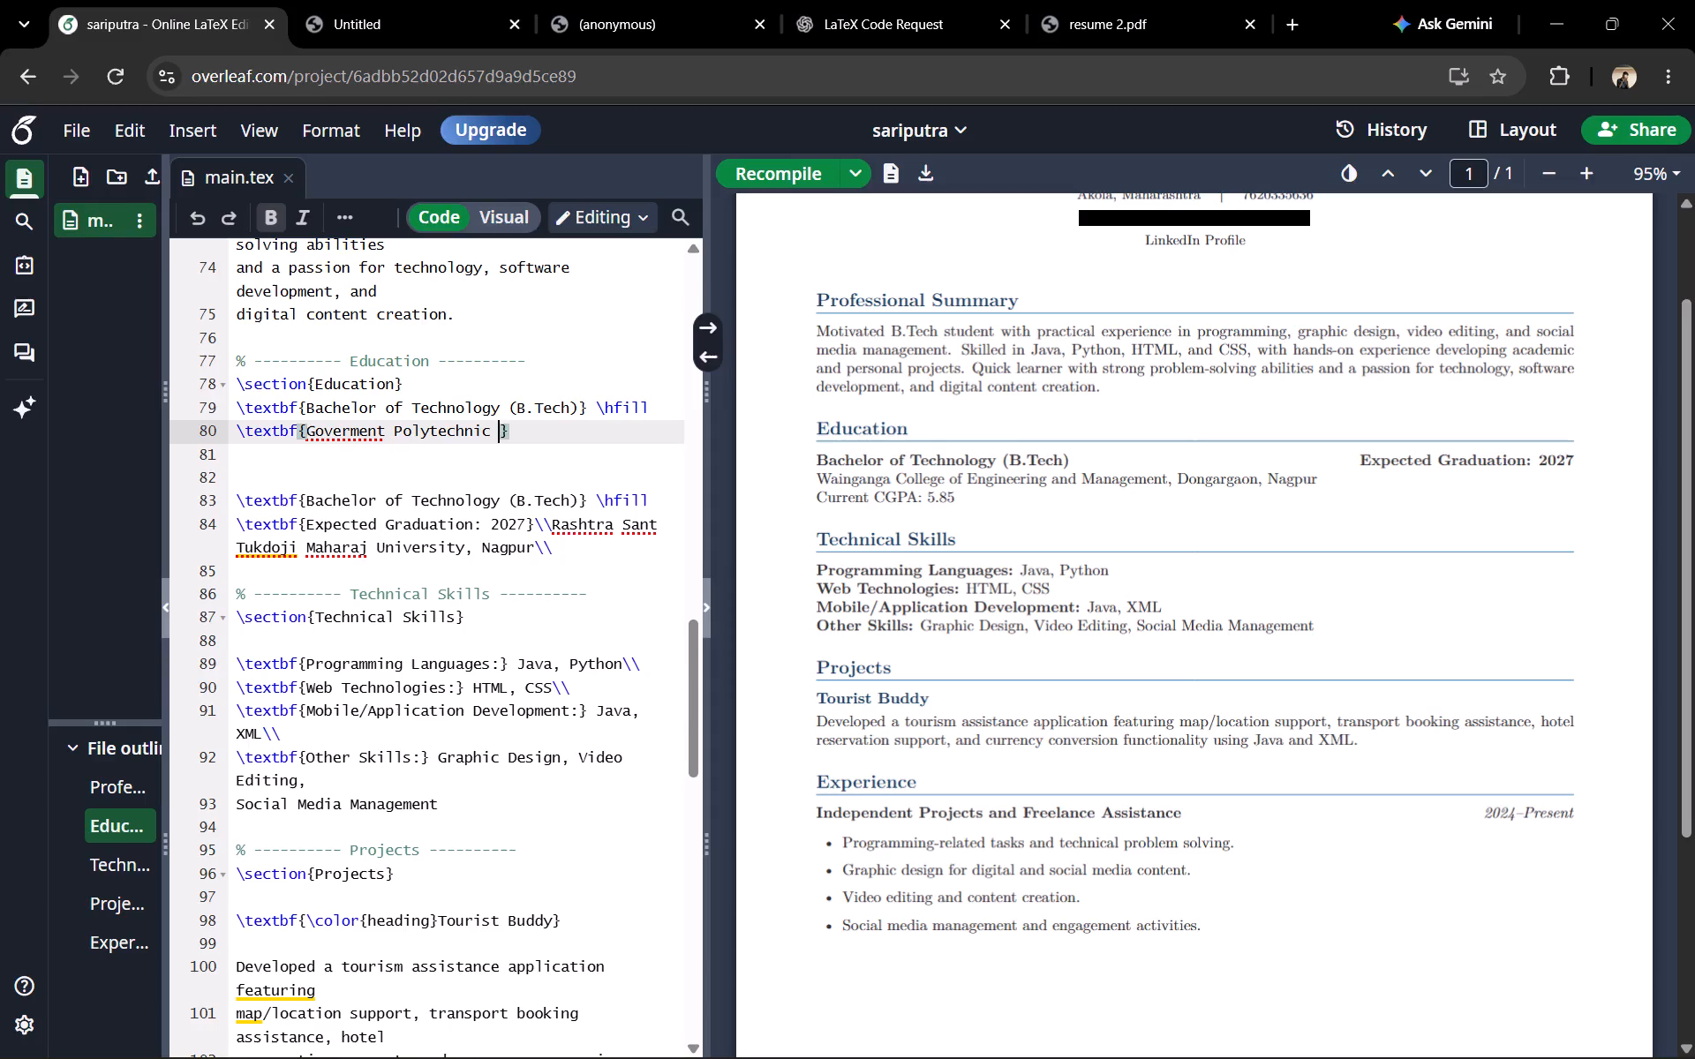
key(BackSpace)
key(comma)
key(space)
text(Murtijapur)
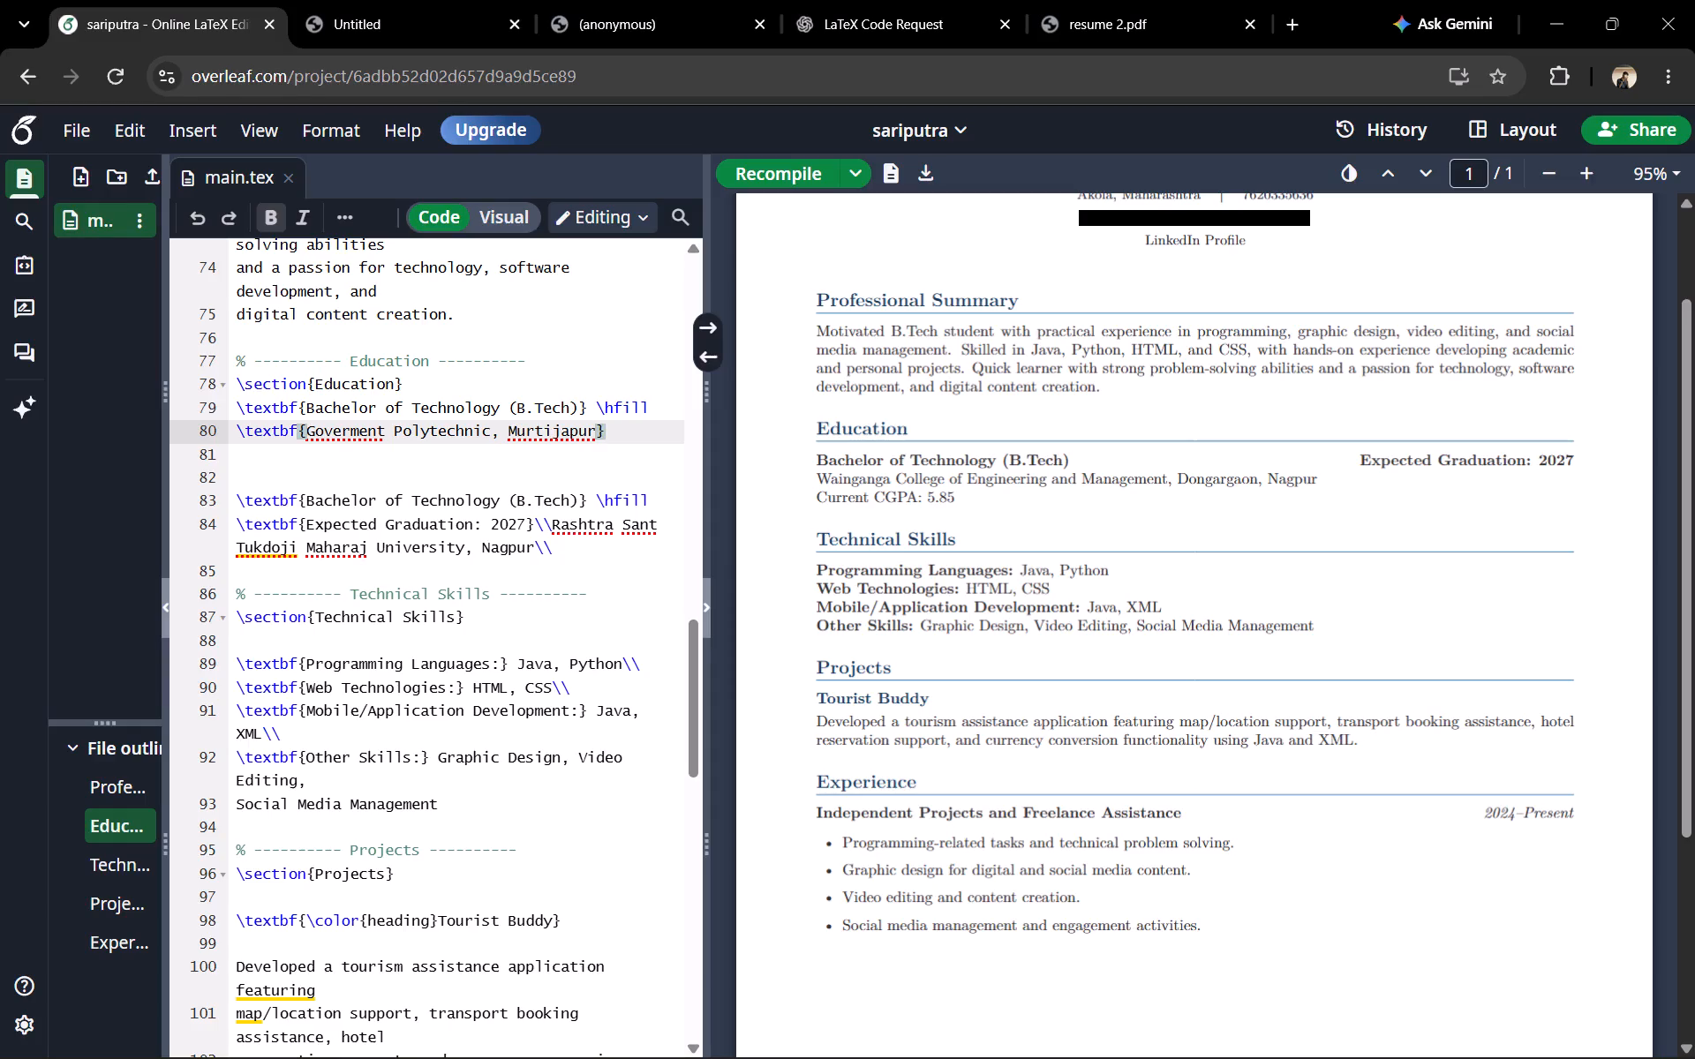
Paste the copied "\textbf{Expected Graduation: 2027}" onto a new line between the upper Bachelor of Technology line and the polytechnic line.
click(653, 403)
key(Return)
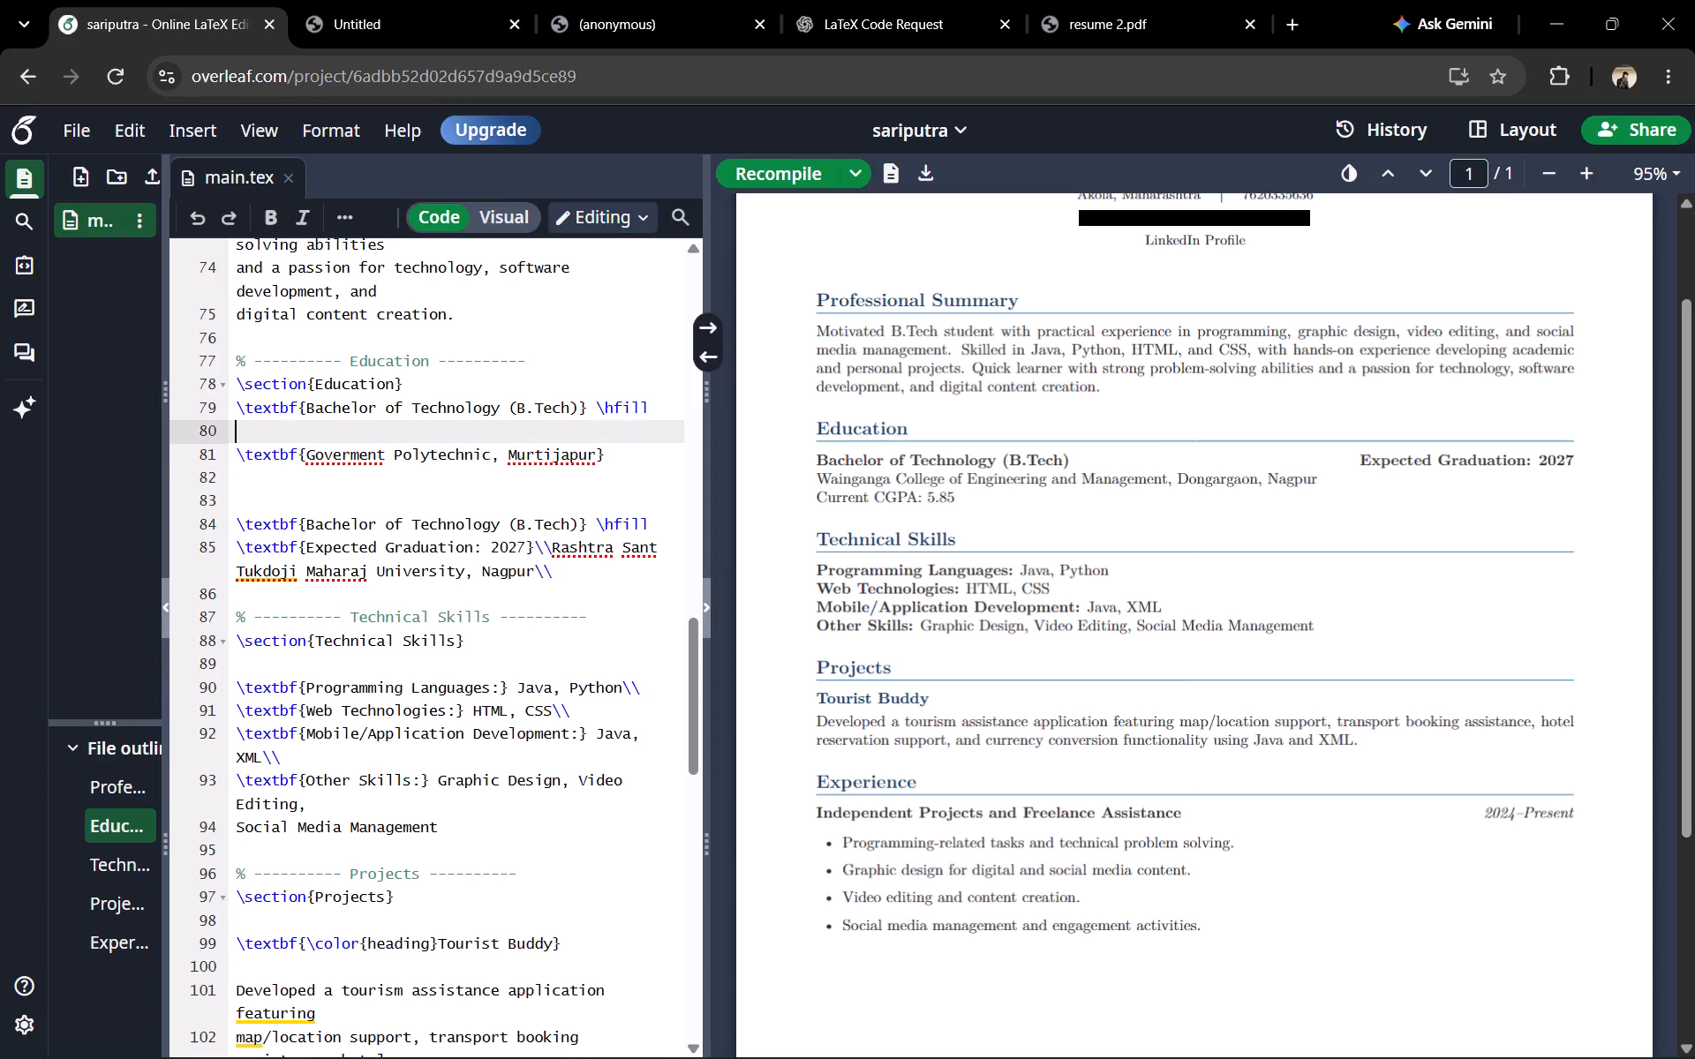
key(ctrl+v)
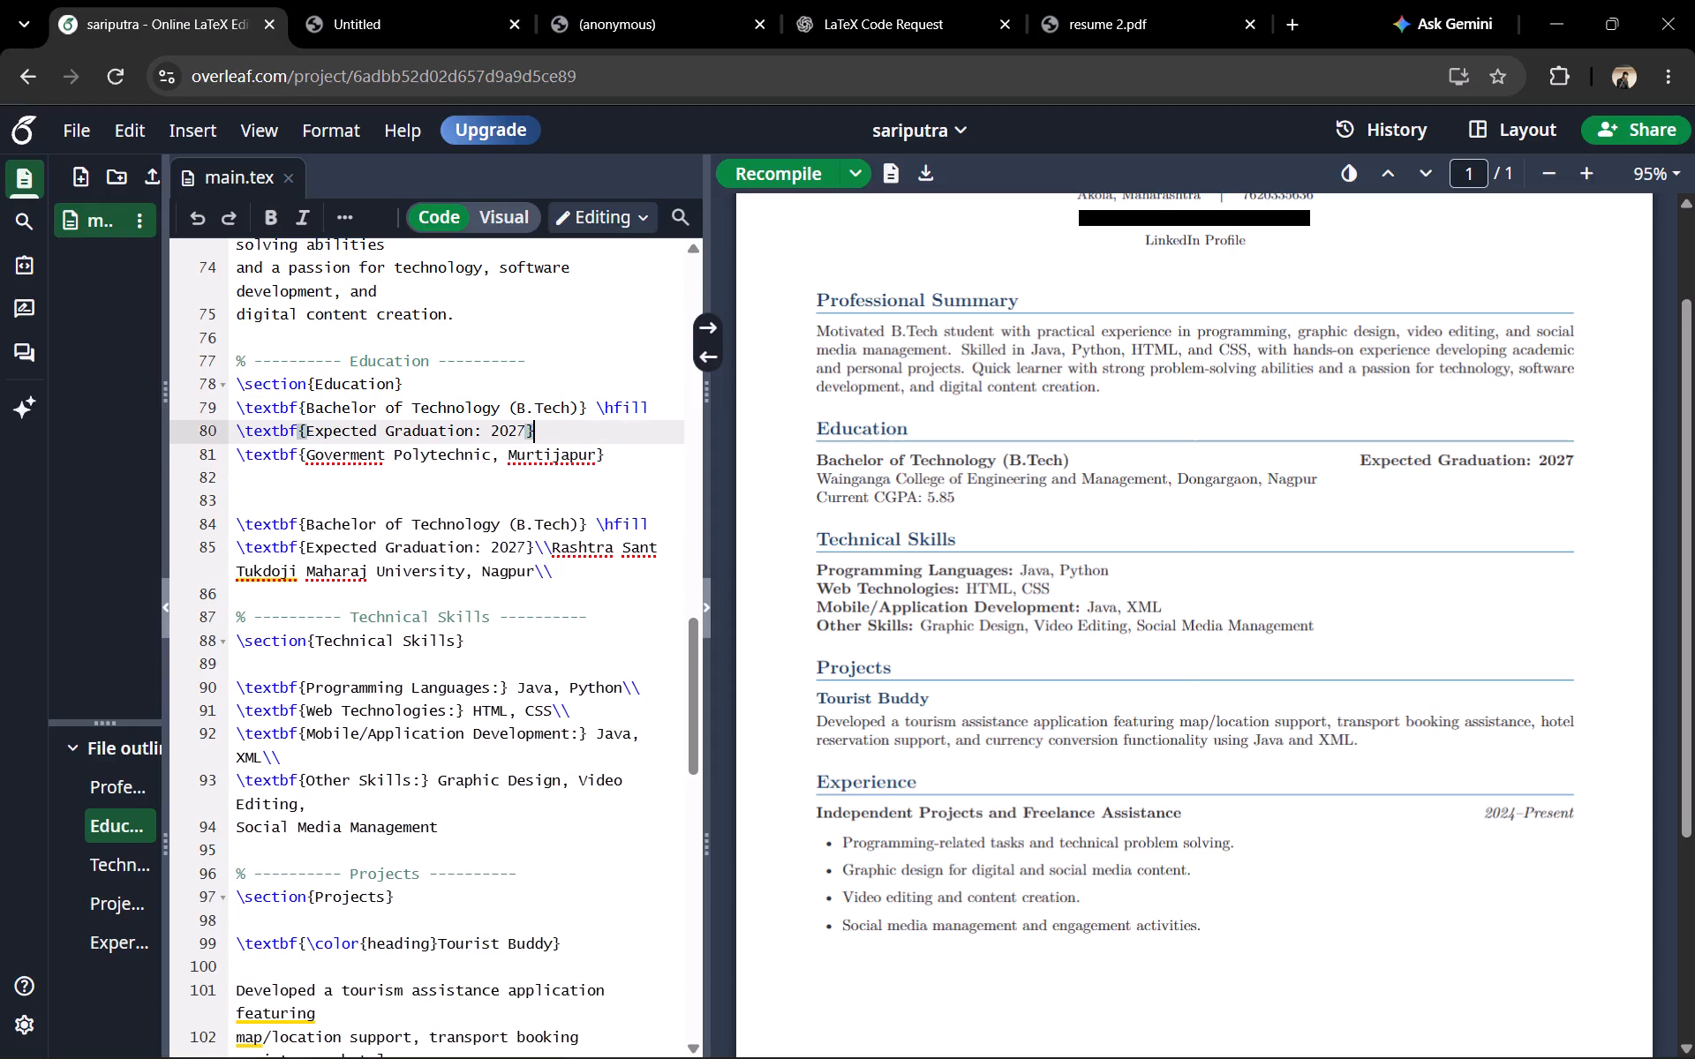
Reword the label in the upper Education entry's graduation line as "Graduation Year:".
click(388, 432)
key(BackSpace)
key(BackSpace)
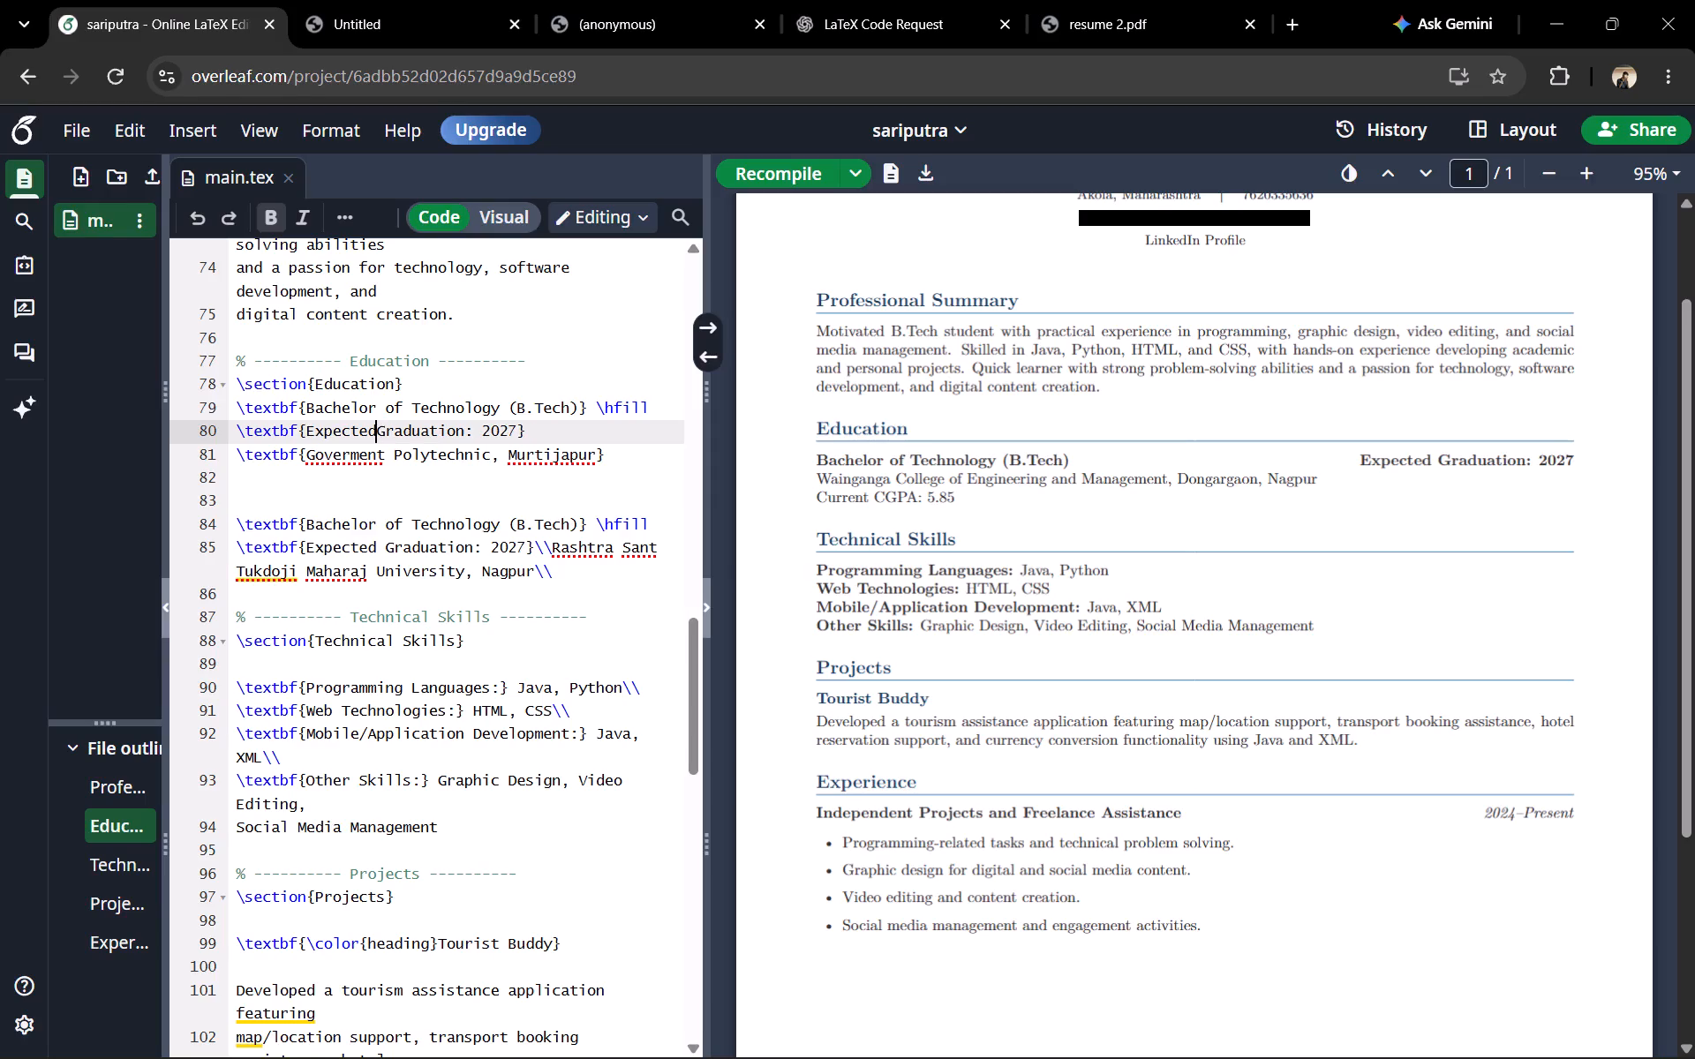
key(BackSpace)
key(BackSpace)
key(BackSpace)
key(BackSpace)
key(BackSpace)
key(BackSpace)
key(BackSpace)
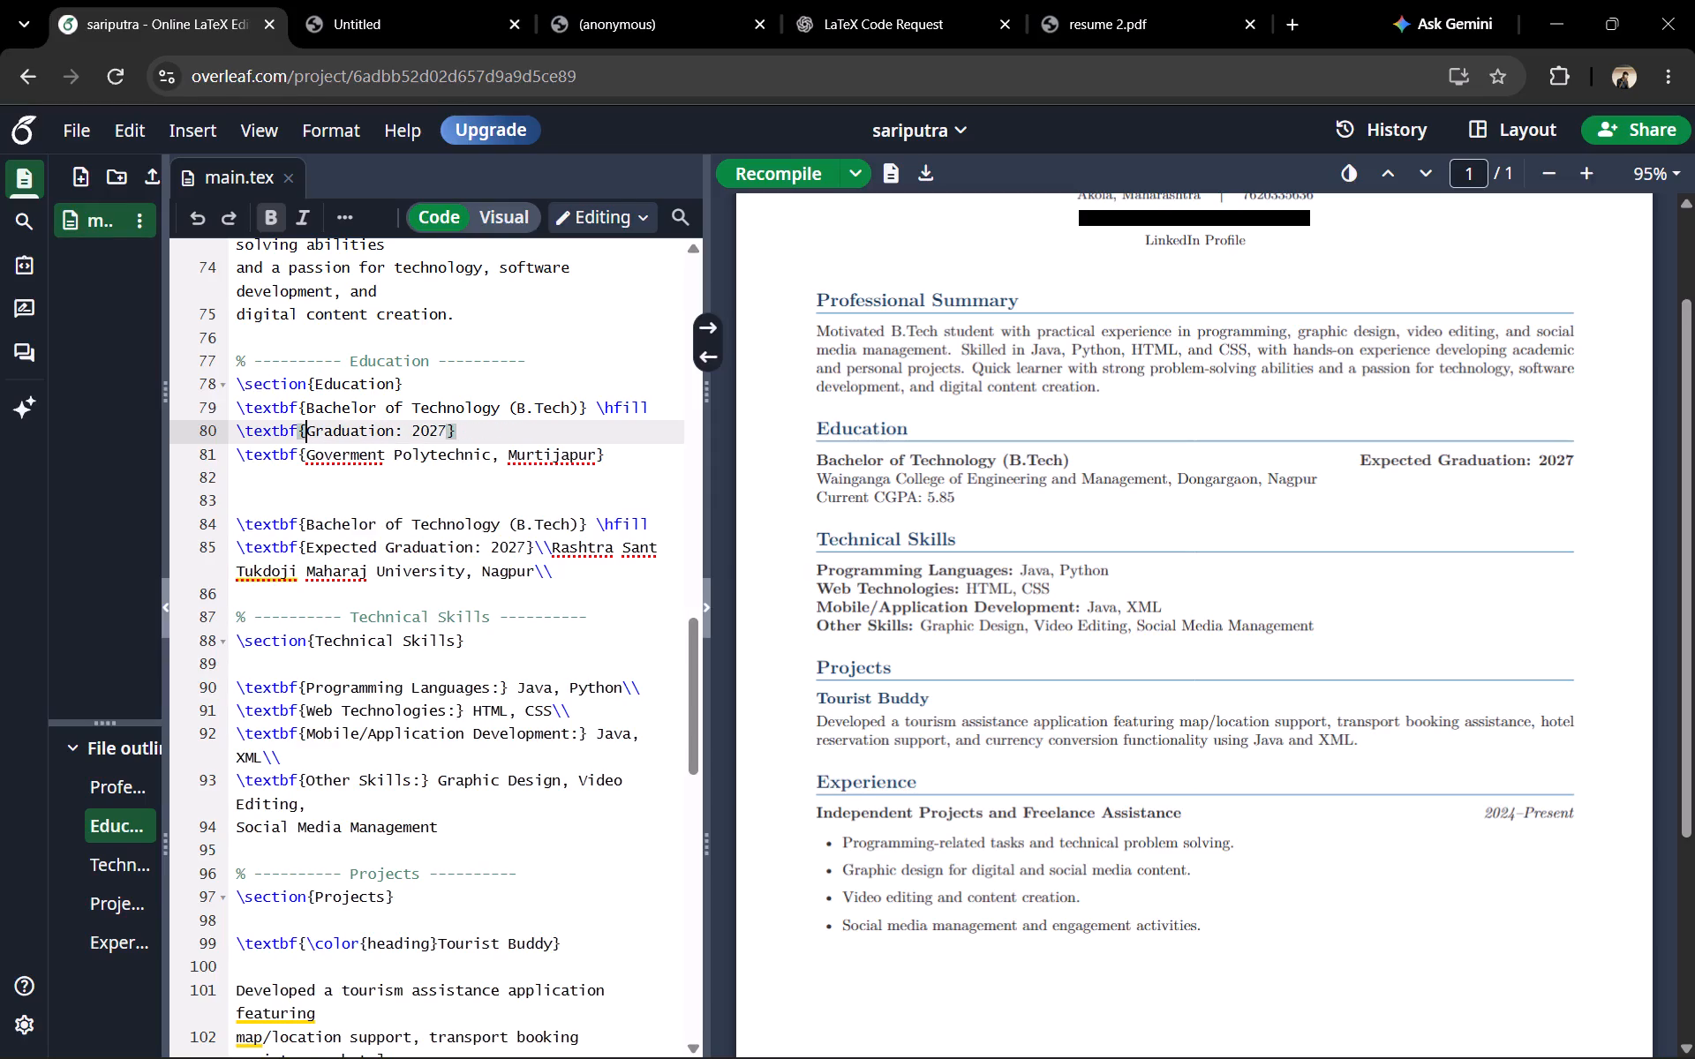
click(395, 433)
key(space)
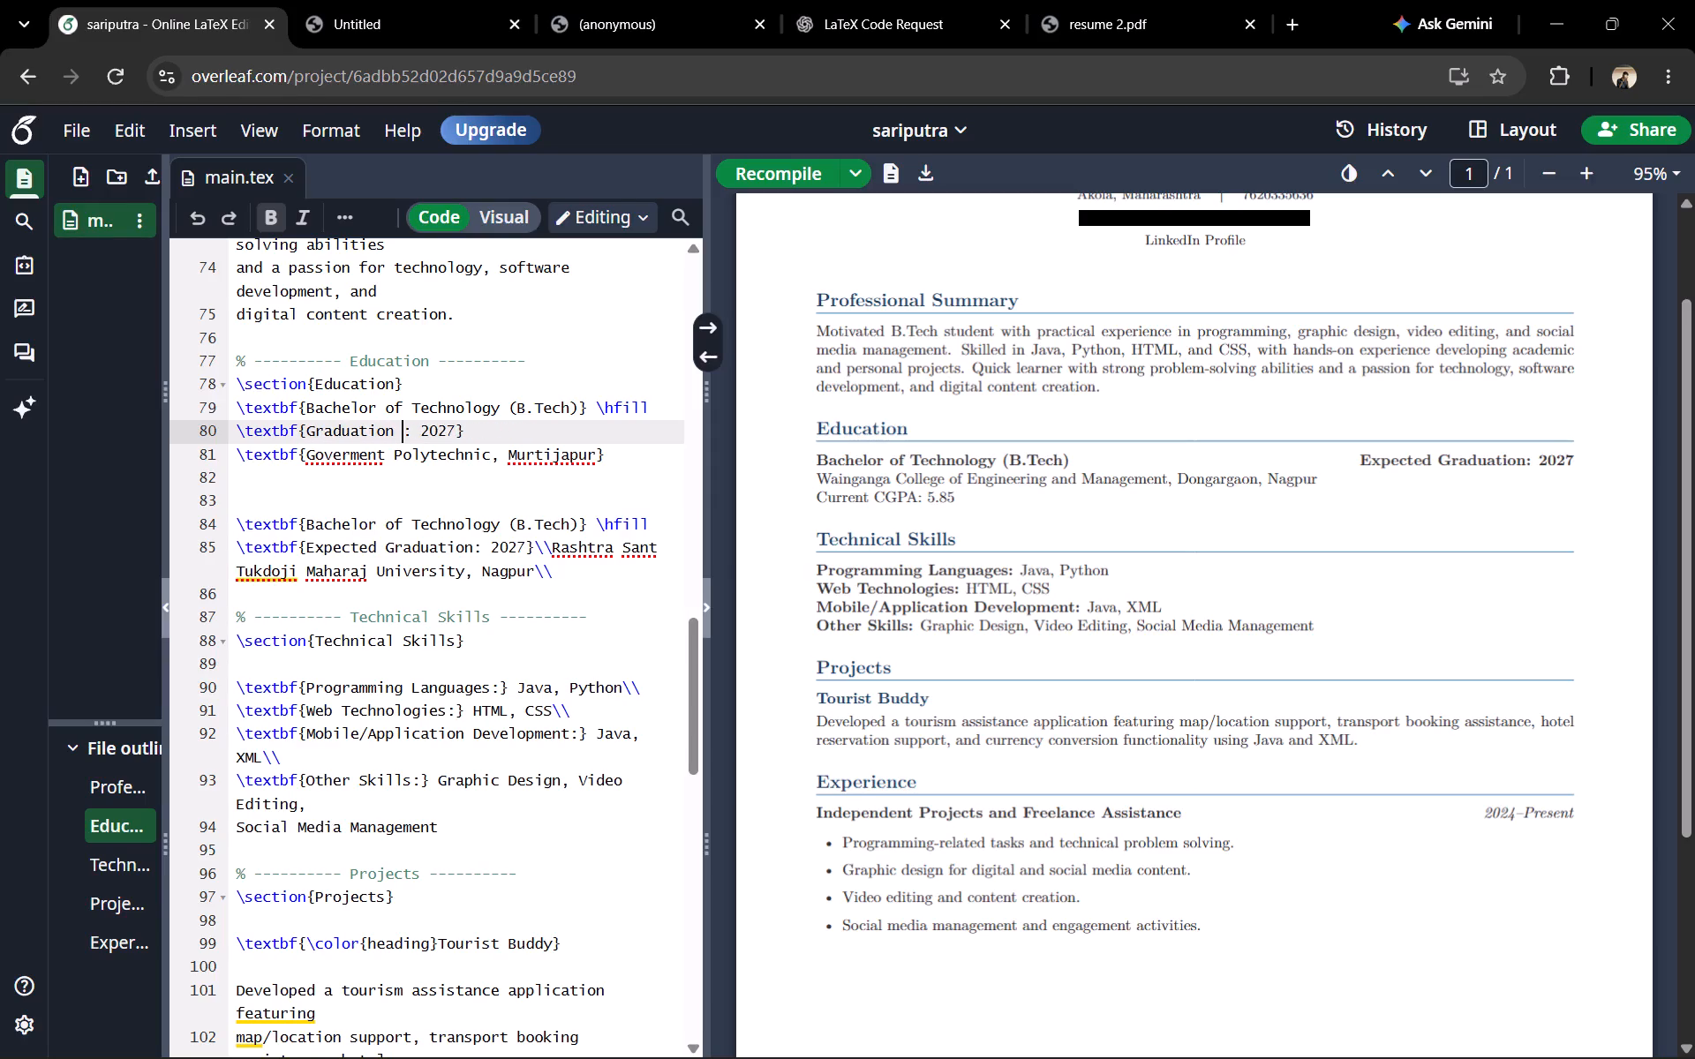
text(Year)
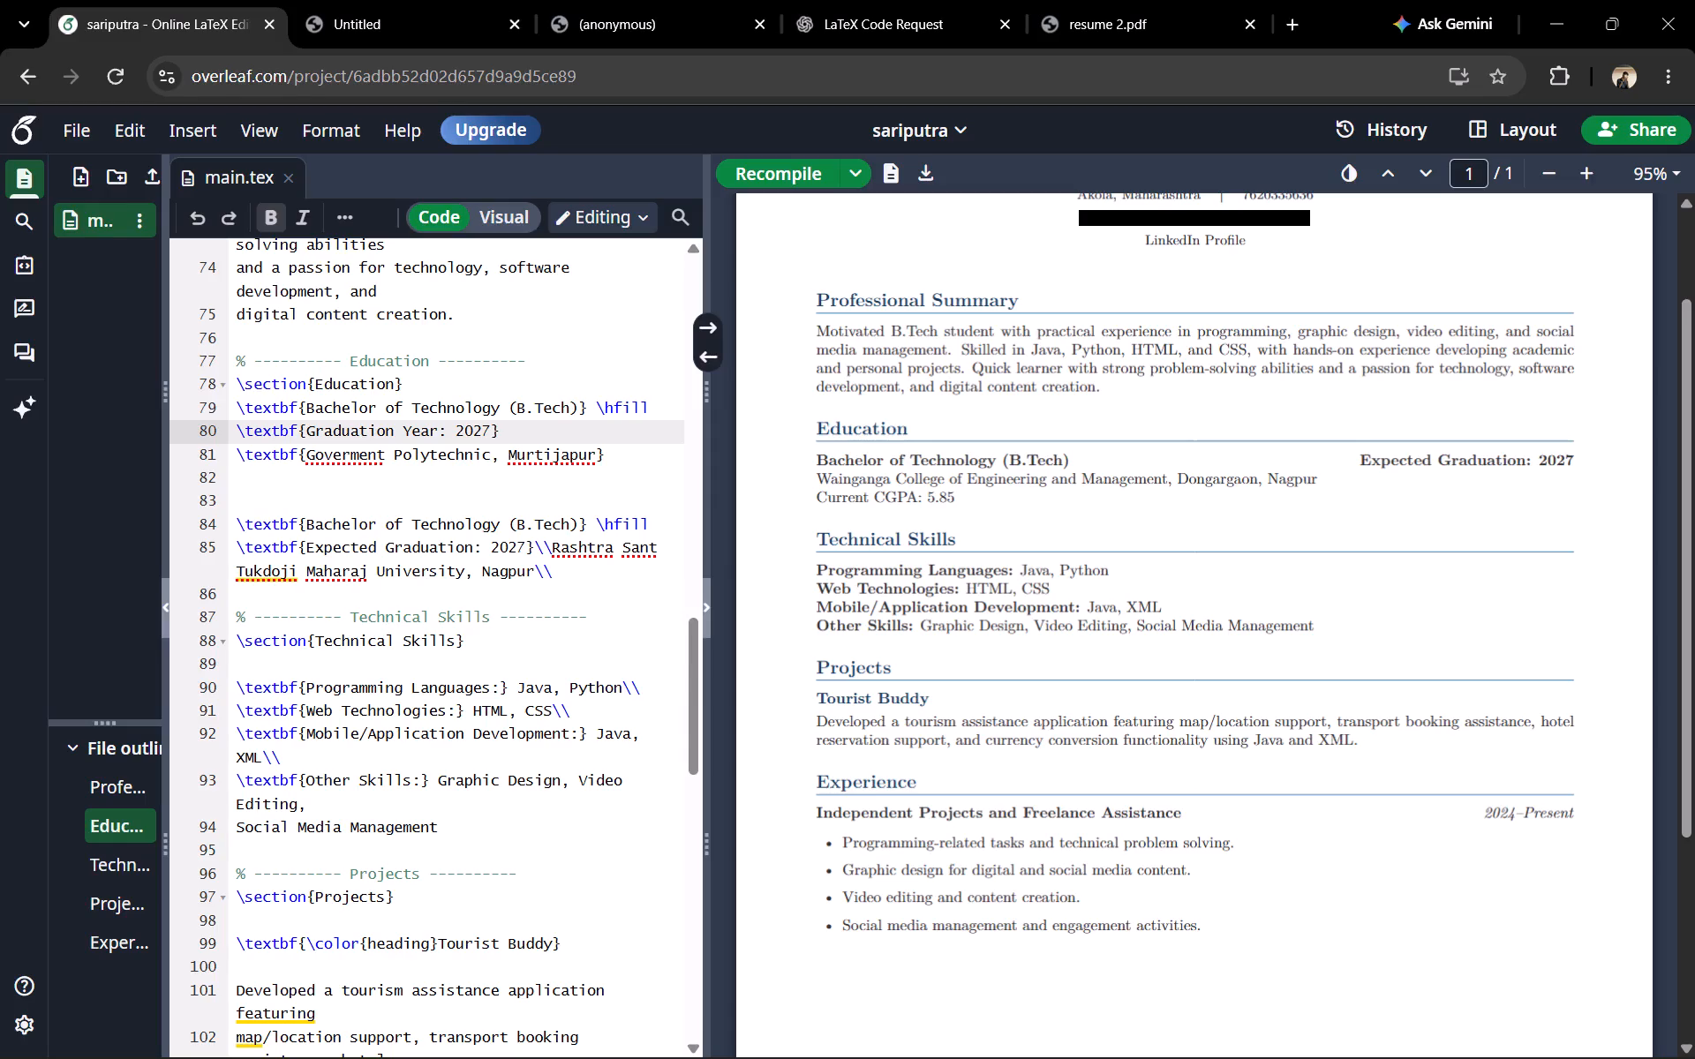
Set the year in the upper entry's Graduation Year line to 2024.
click(484, 438)
key(Right)
key(BackSpace)
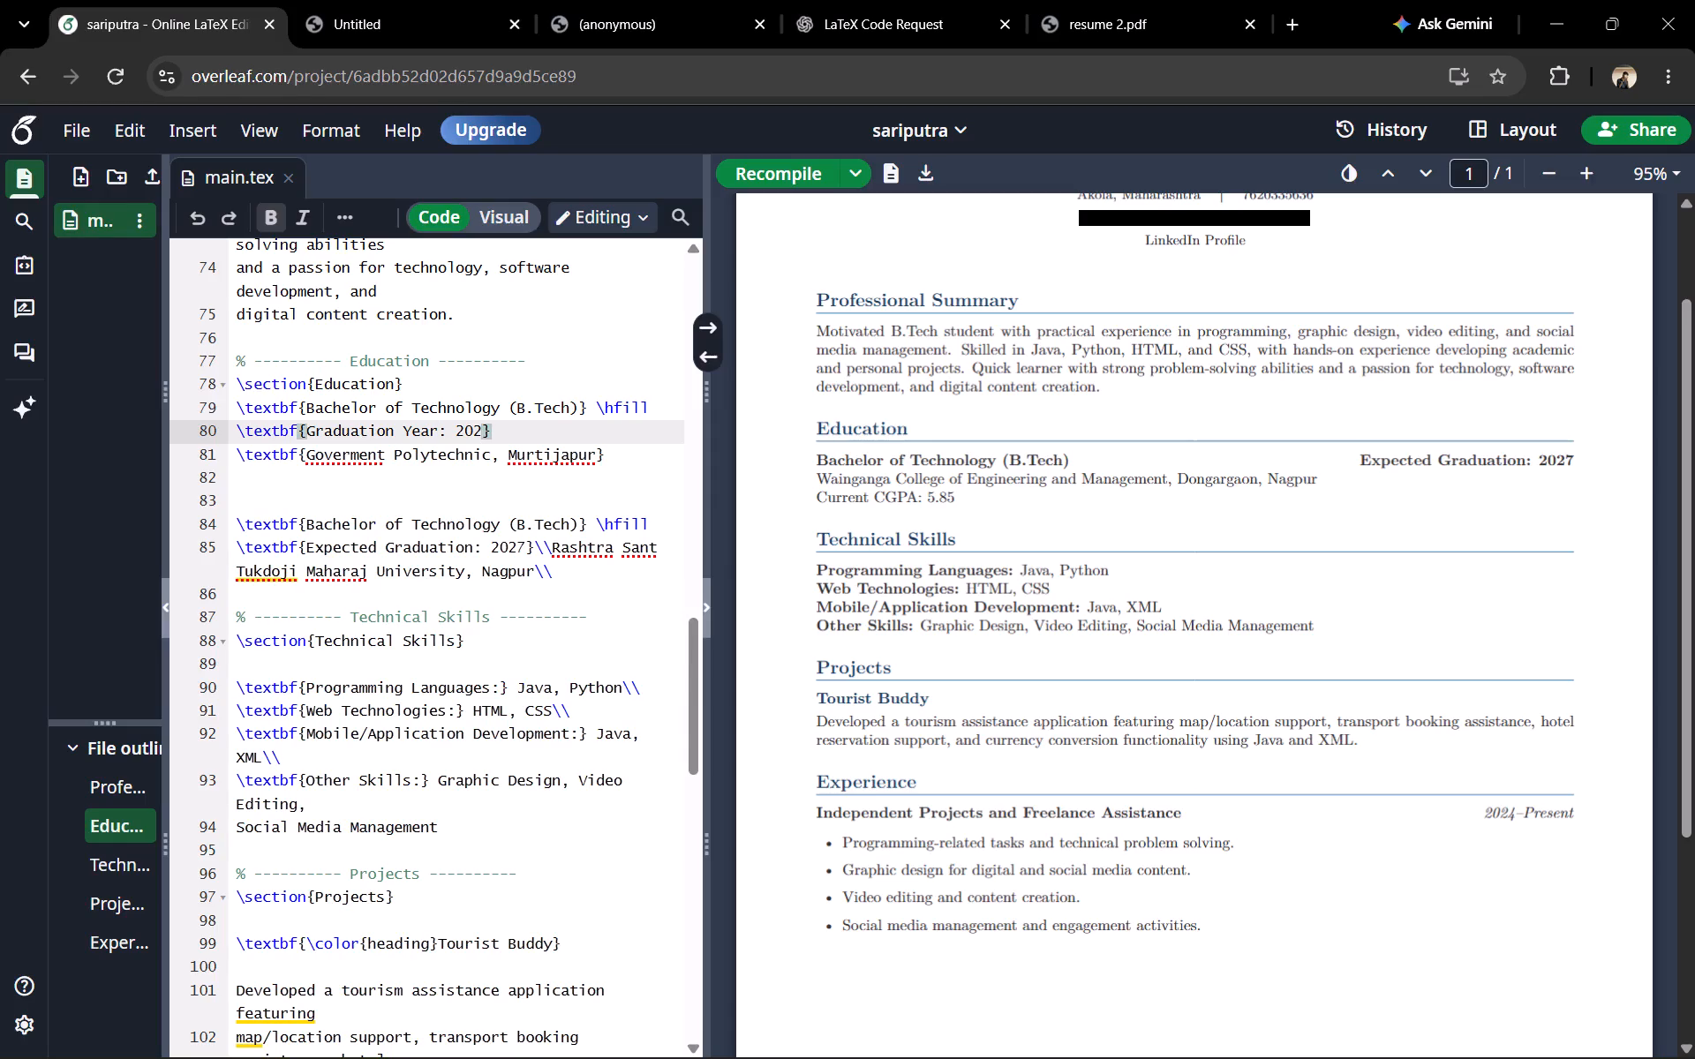
text(24)
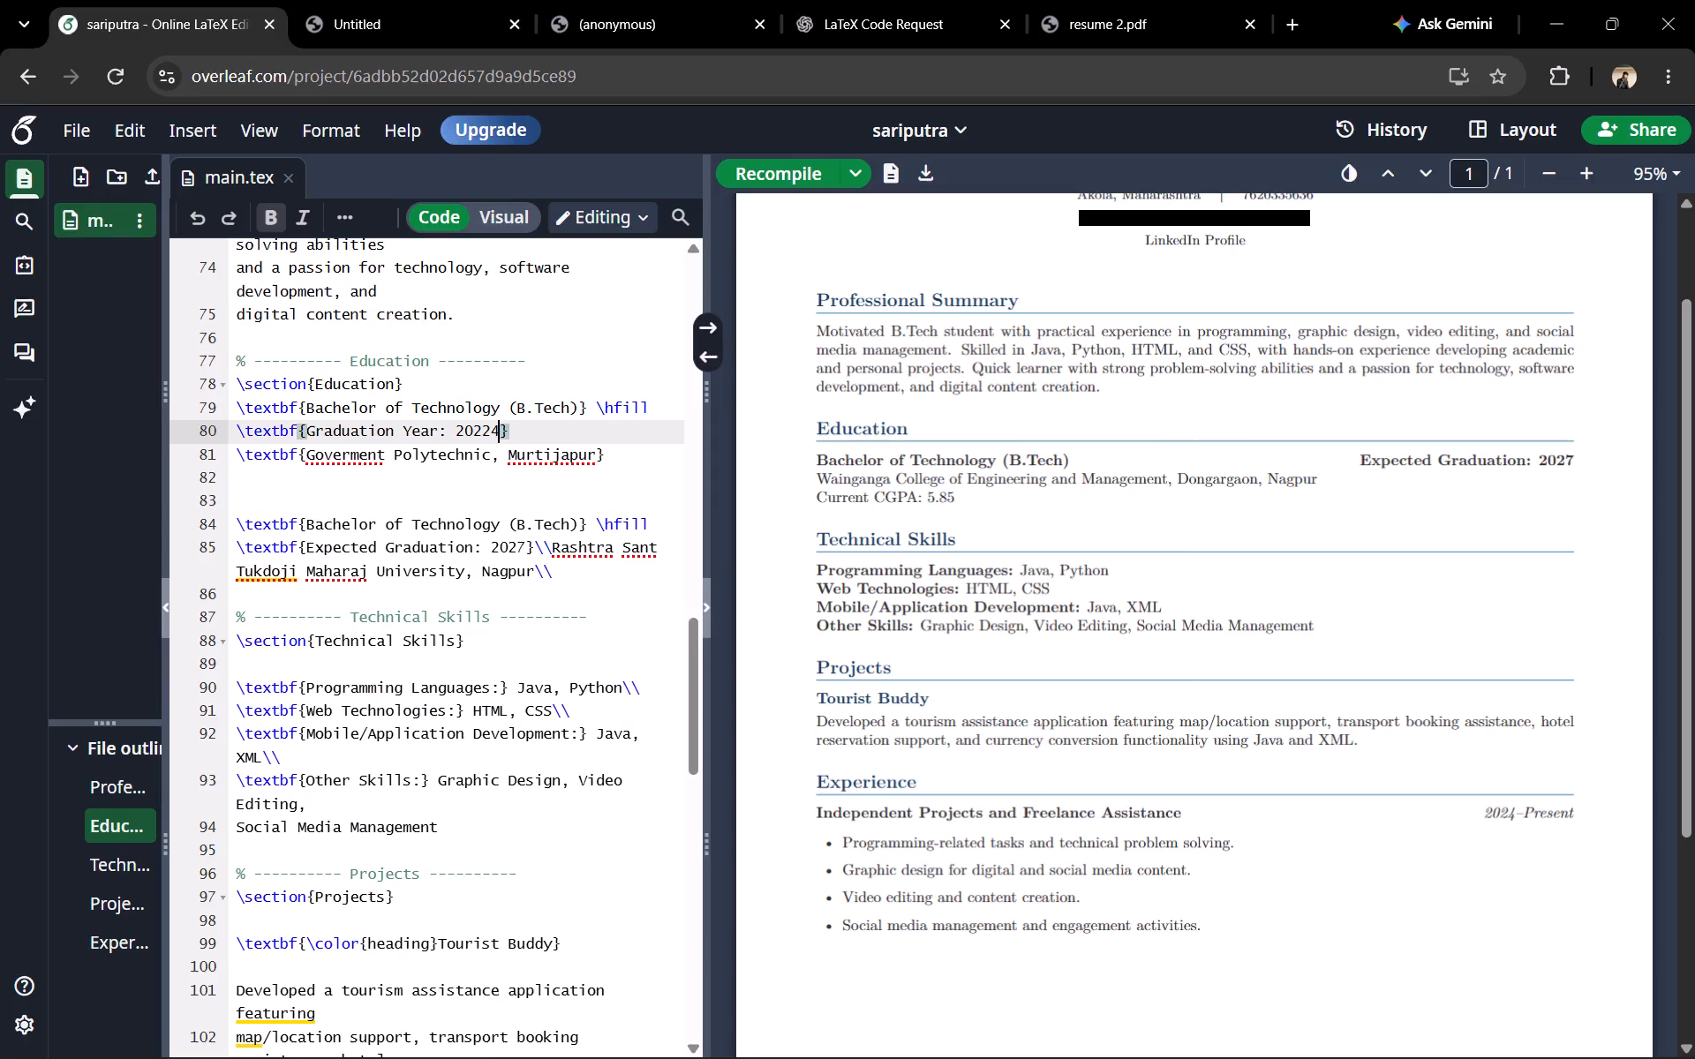
key(BackSpace)
key(BackSpace)
key(4)
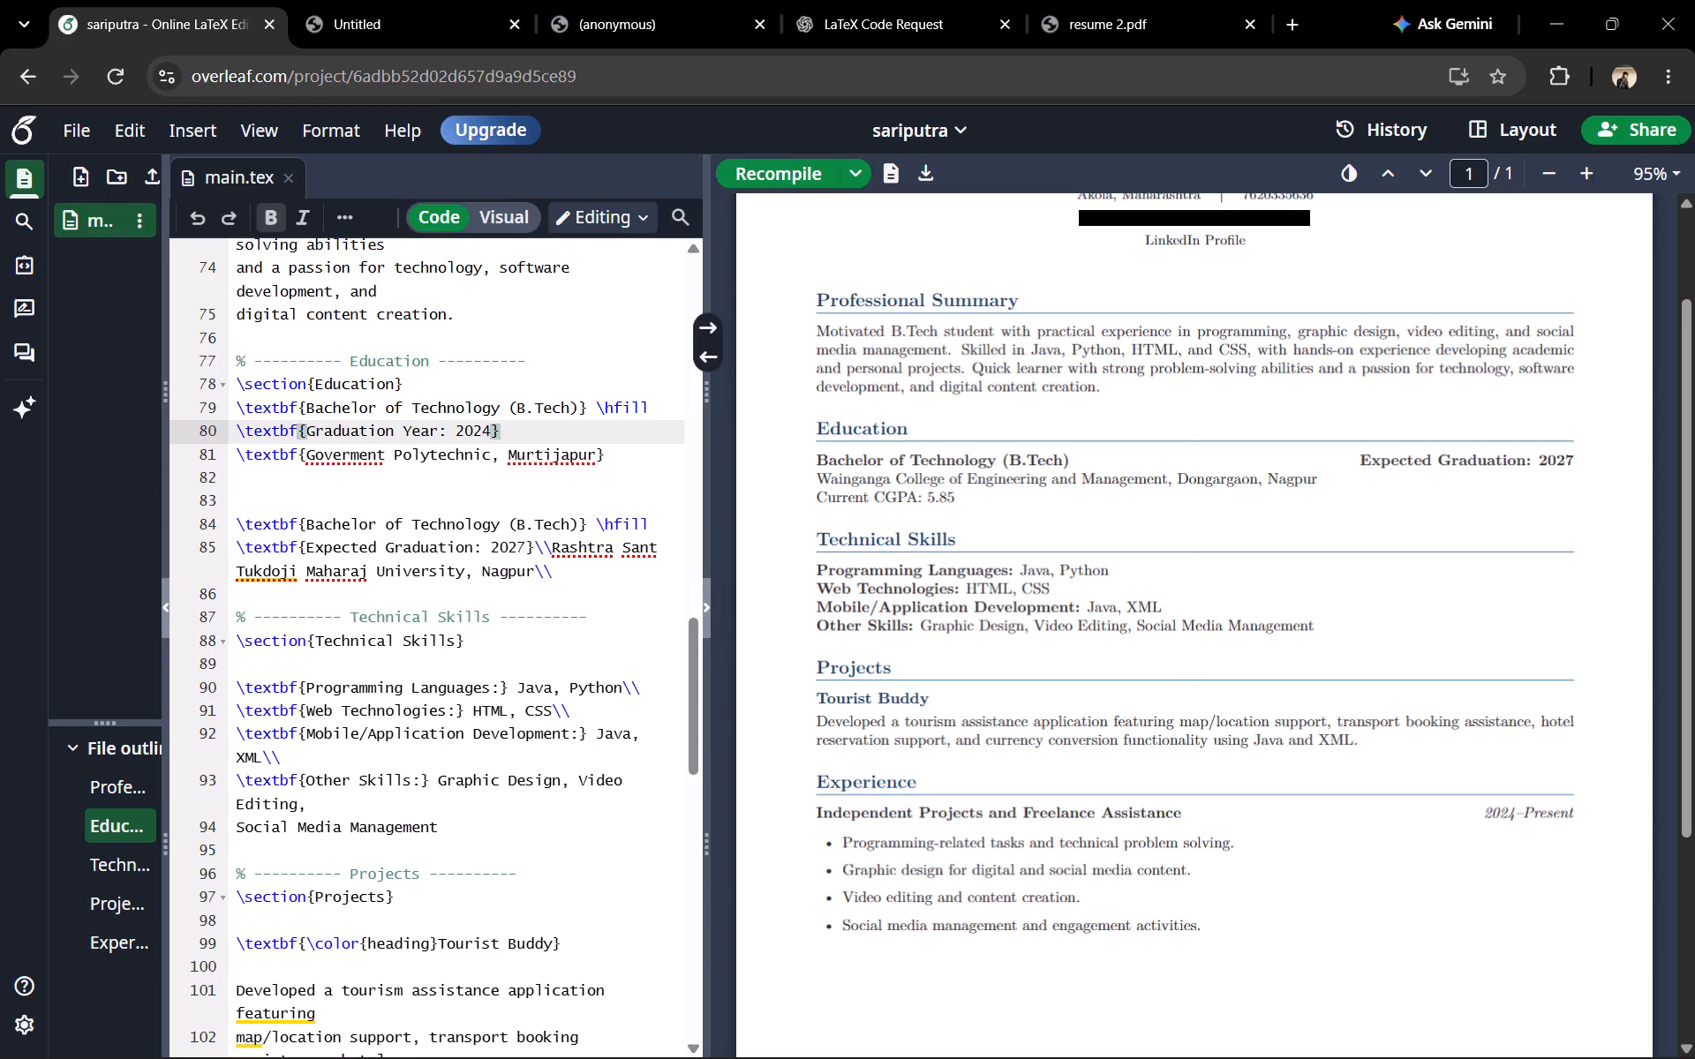
Replace the upper entry's "Bachelor of Technology (B.Tech)" title with "Diploma inInformation Tech", keeping the \textbf and \hfill commands.
click(578, 406)
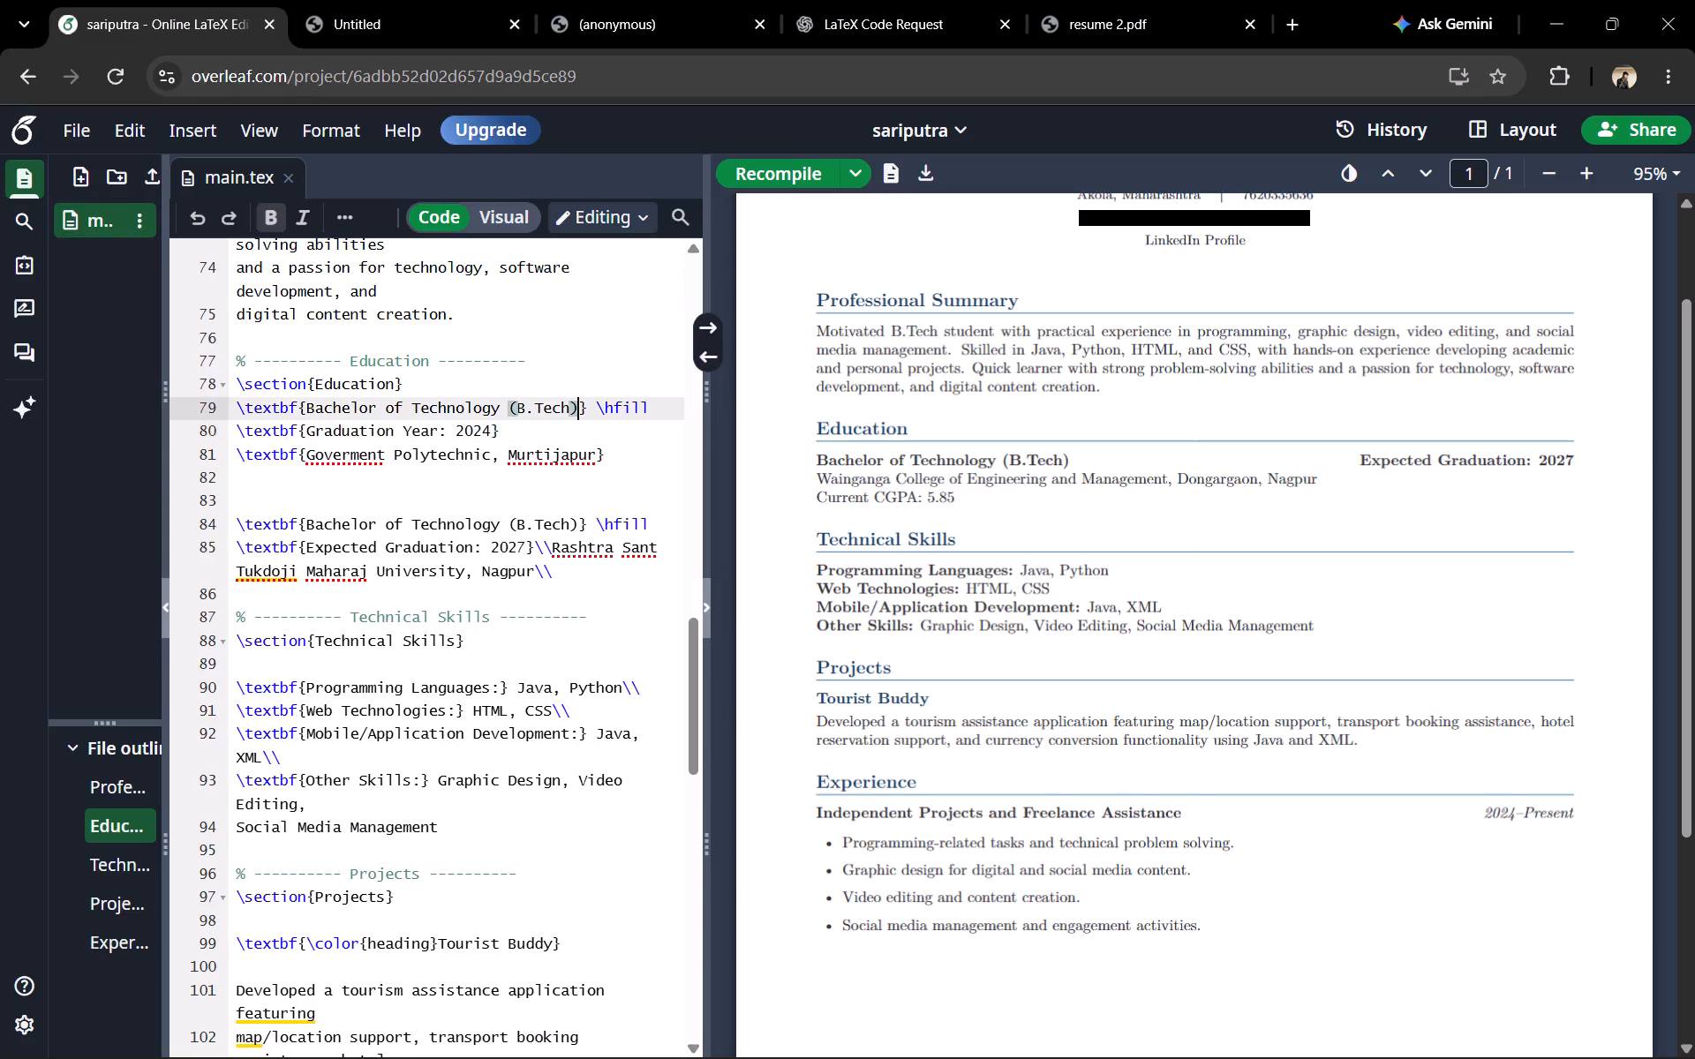
key(BackSpace)
key(BackSpace)
key(BackSpace)
key(BackSpace)
key(BackSpace)
key(BackSpace)
key(BackSpace)
key(BackSpace)
key(BackSpace)
key(BackSpace)
key(BackSpace)
key(BackSpace)
key(BackSpace)
key(BackSpace)
key(BackSpace)
key(BackSpace)
key(BackSpace)
key(BackSpace)
key(BackSpace)
key(BackSpace)
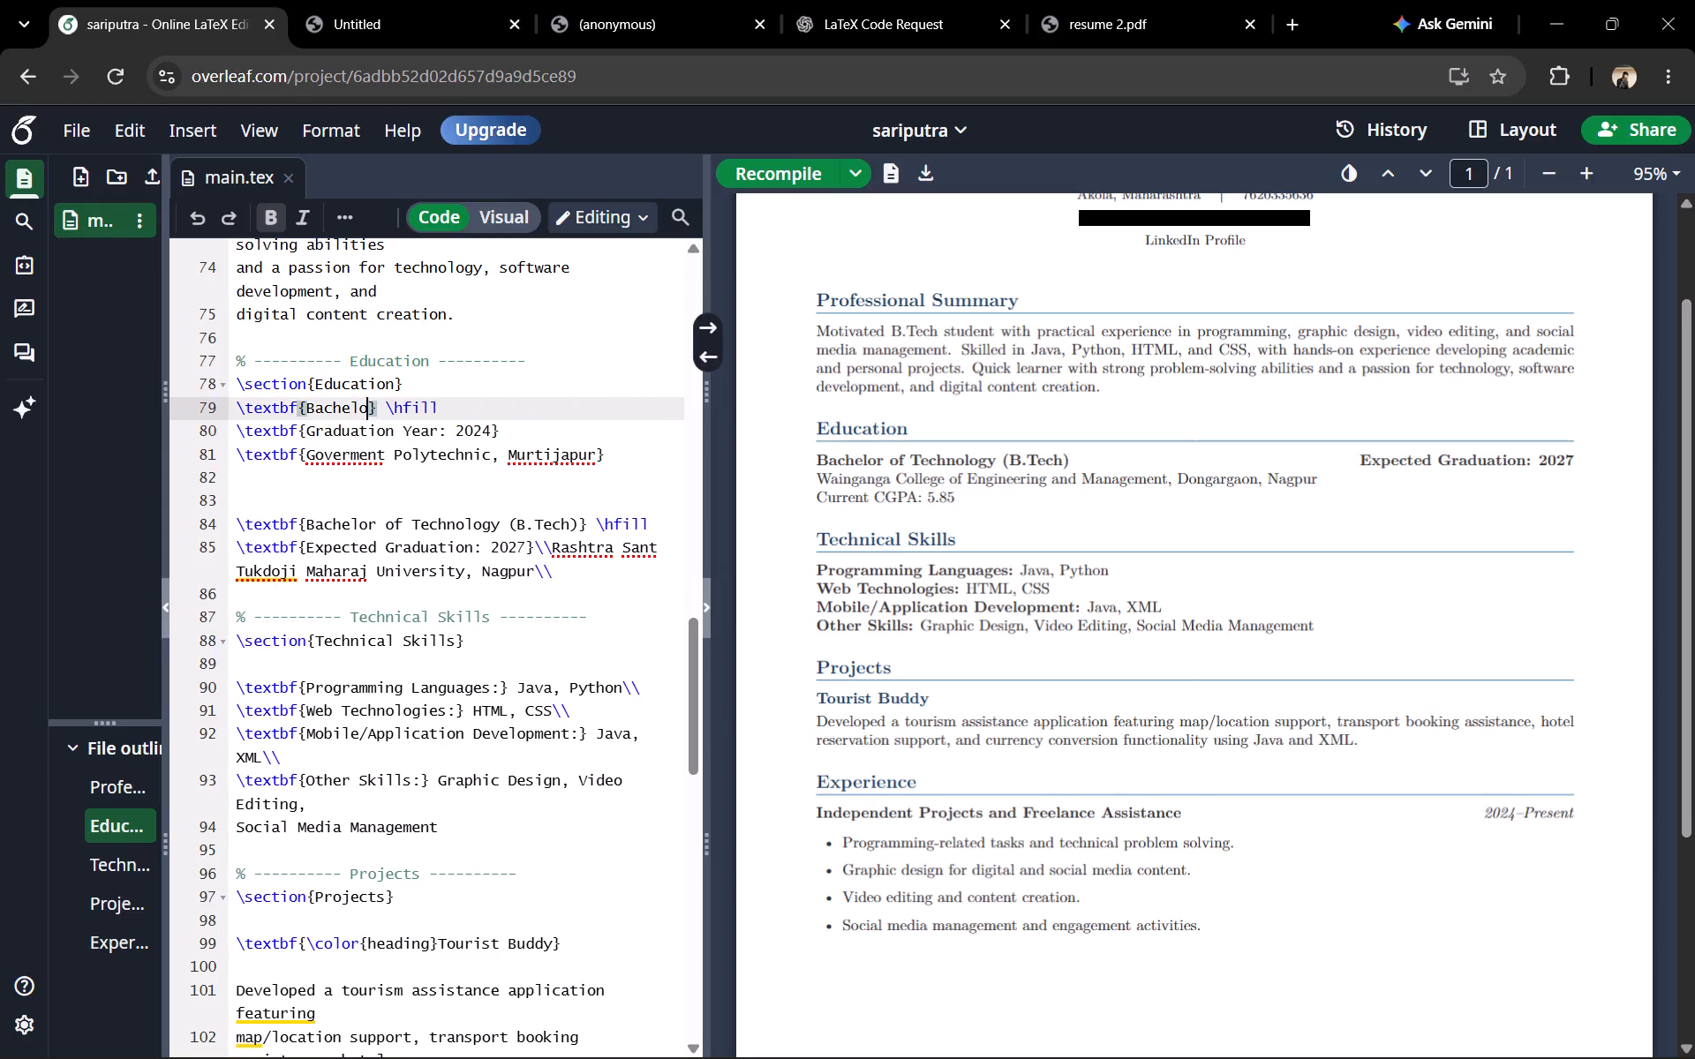
key(BackSpace)
key(BackSpace)
key(BackSpace)
key(BackSpace)
key(BackSpace)
key(BackSpace)
key(BackSpace)
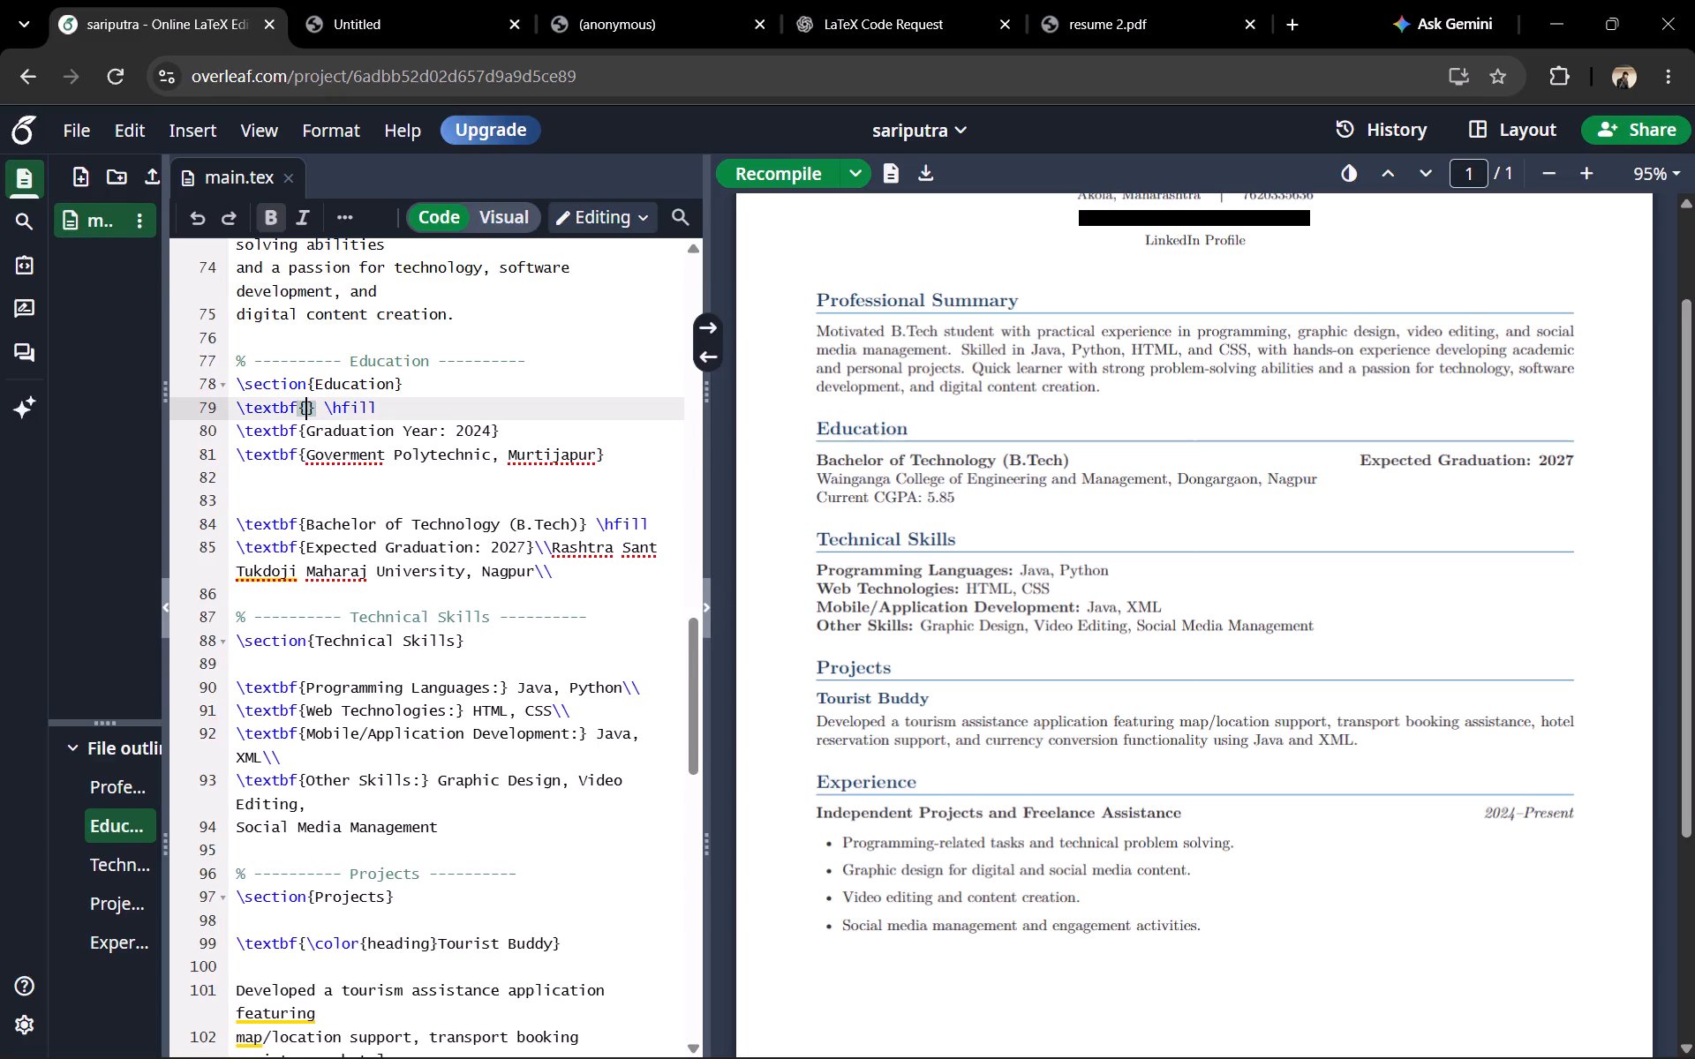
text(Diploma)
key(space)
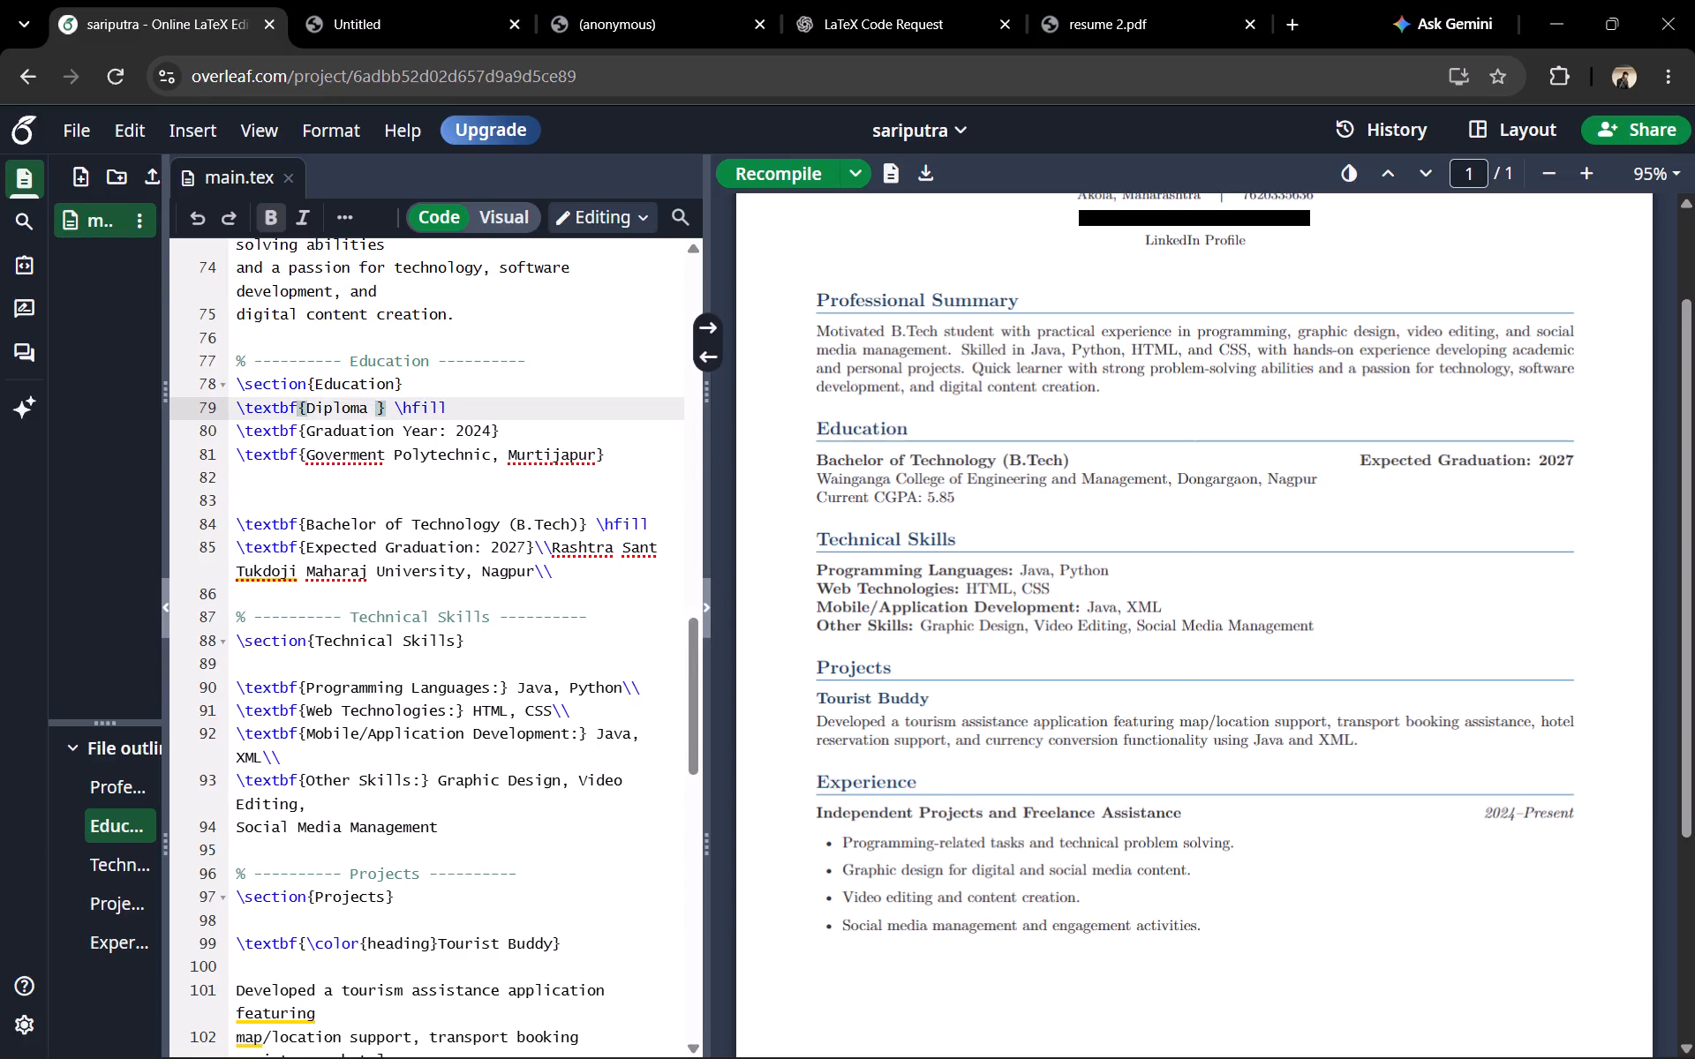
text(in)
text(Information)
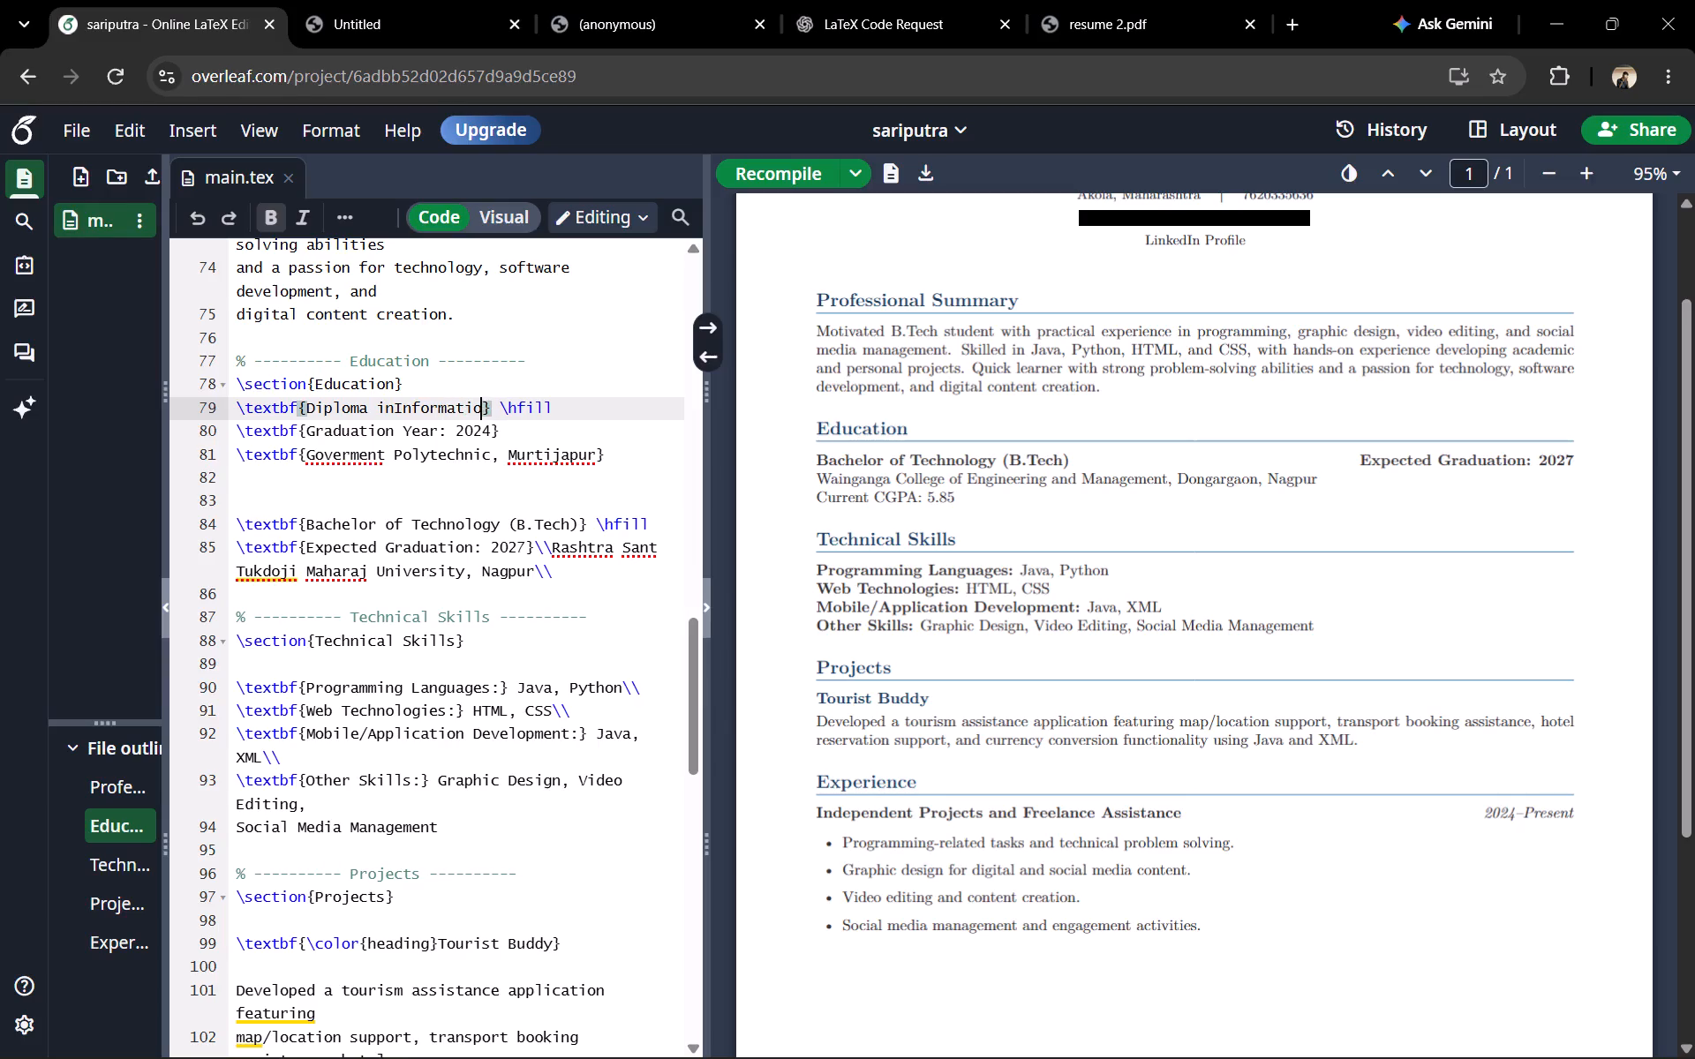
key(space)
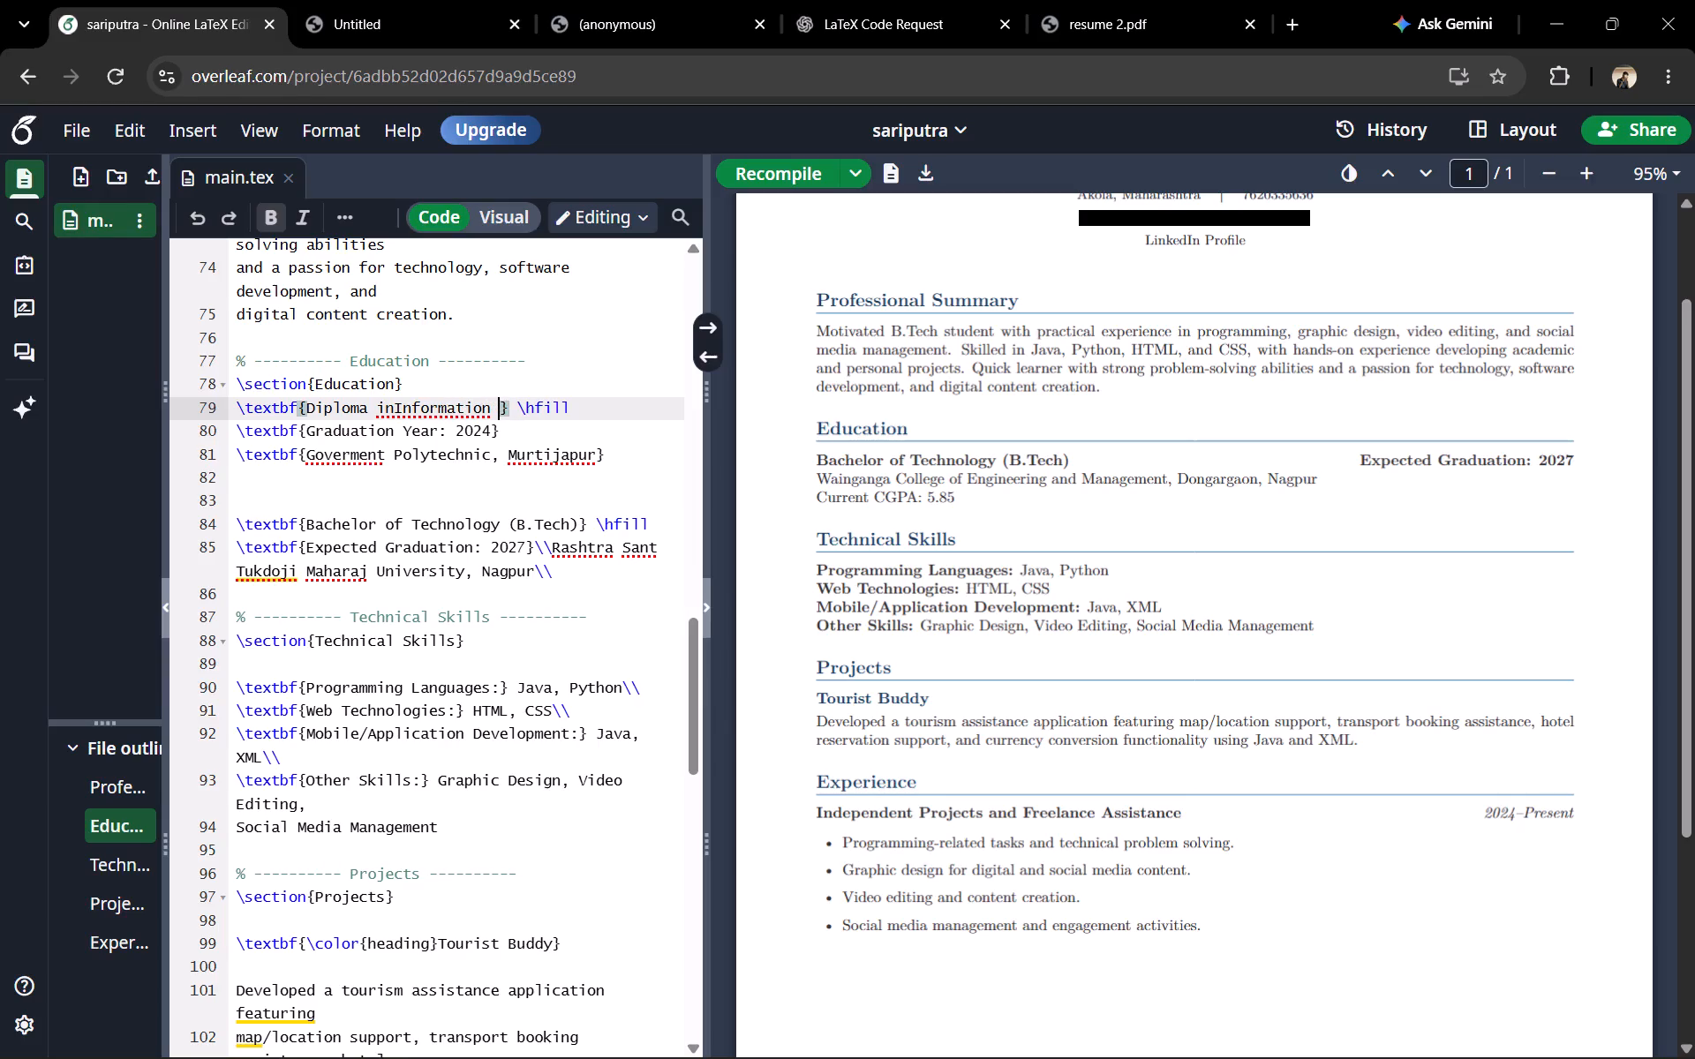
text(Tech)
Complete and correct the upper Education entry's title so it reads "Diploma In Information Technology".
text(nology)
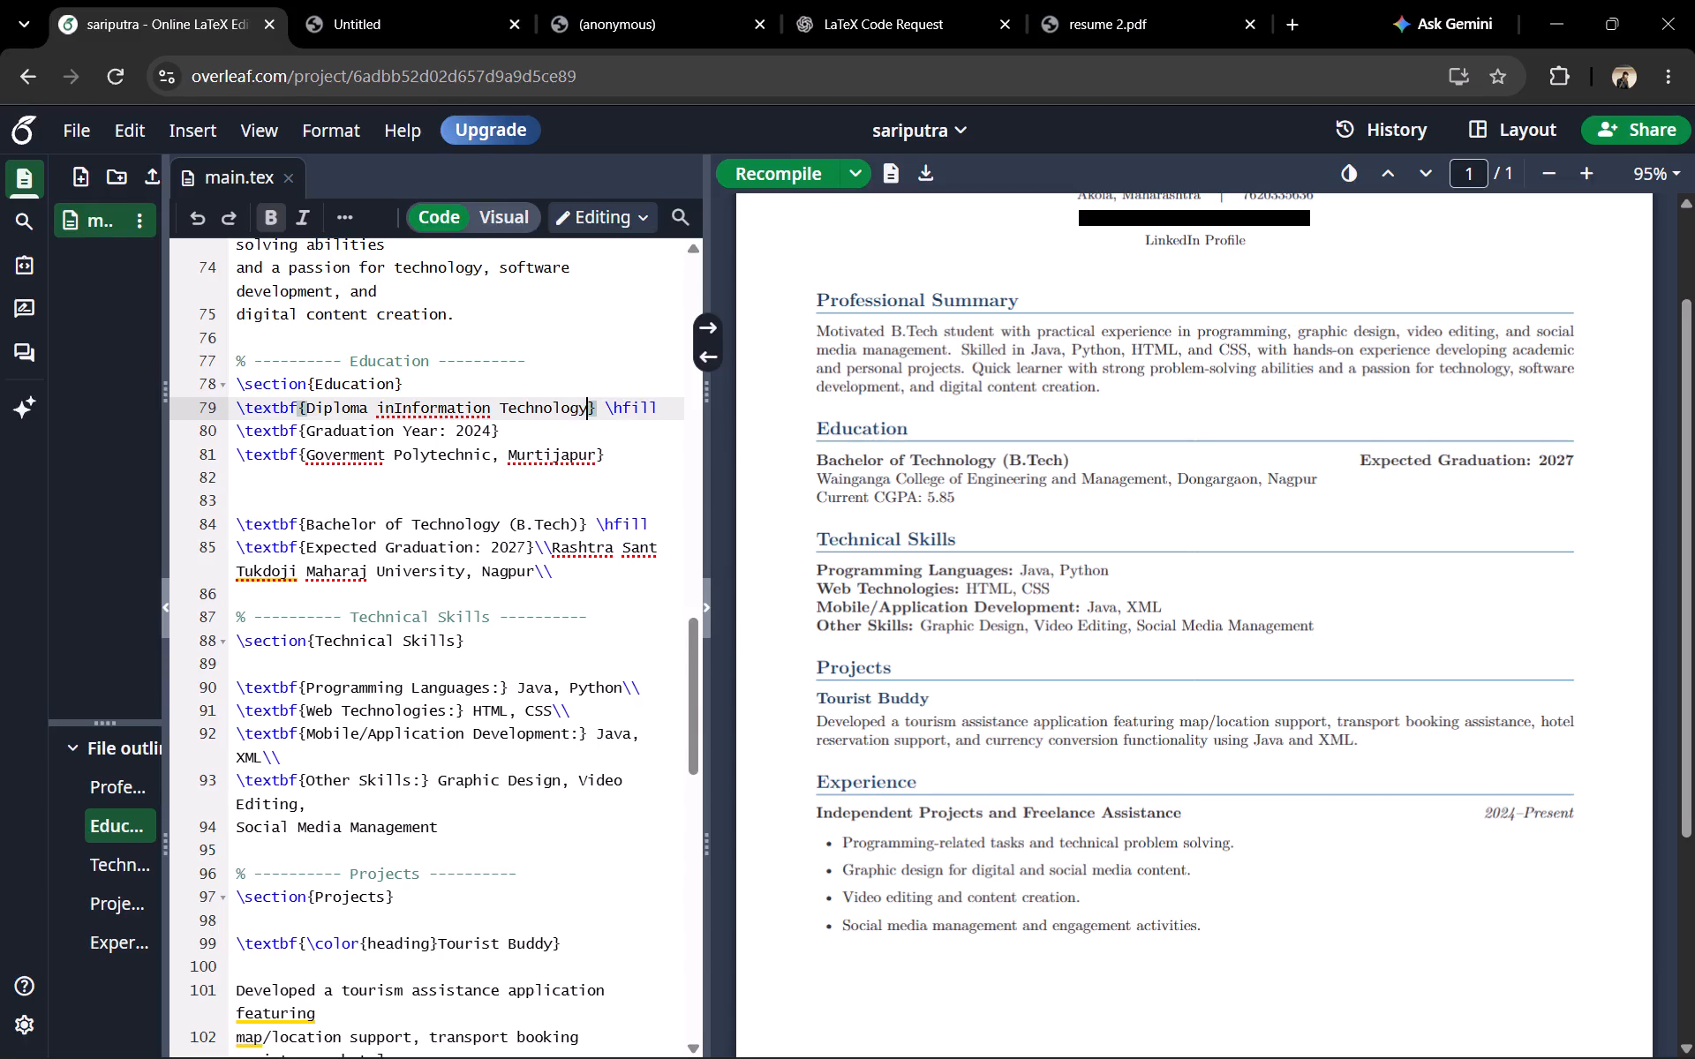
click(433, 406)
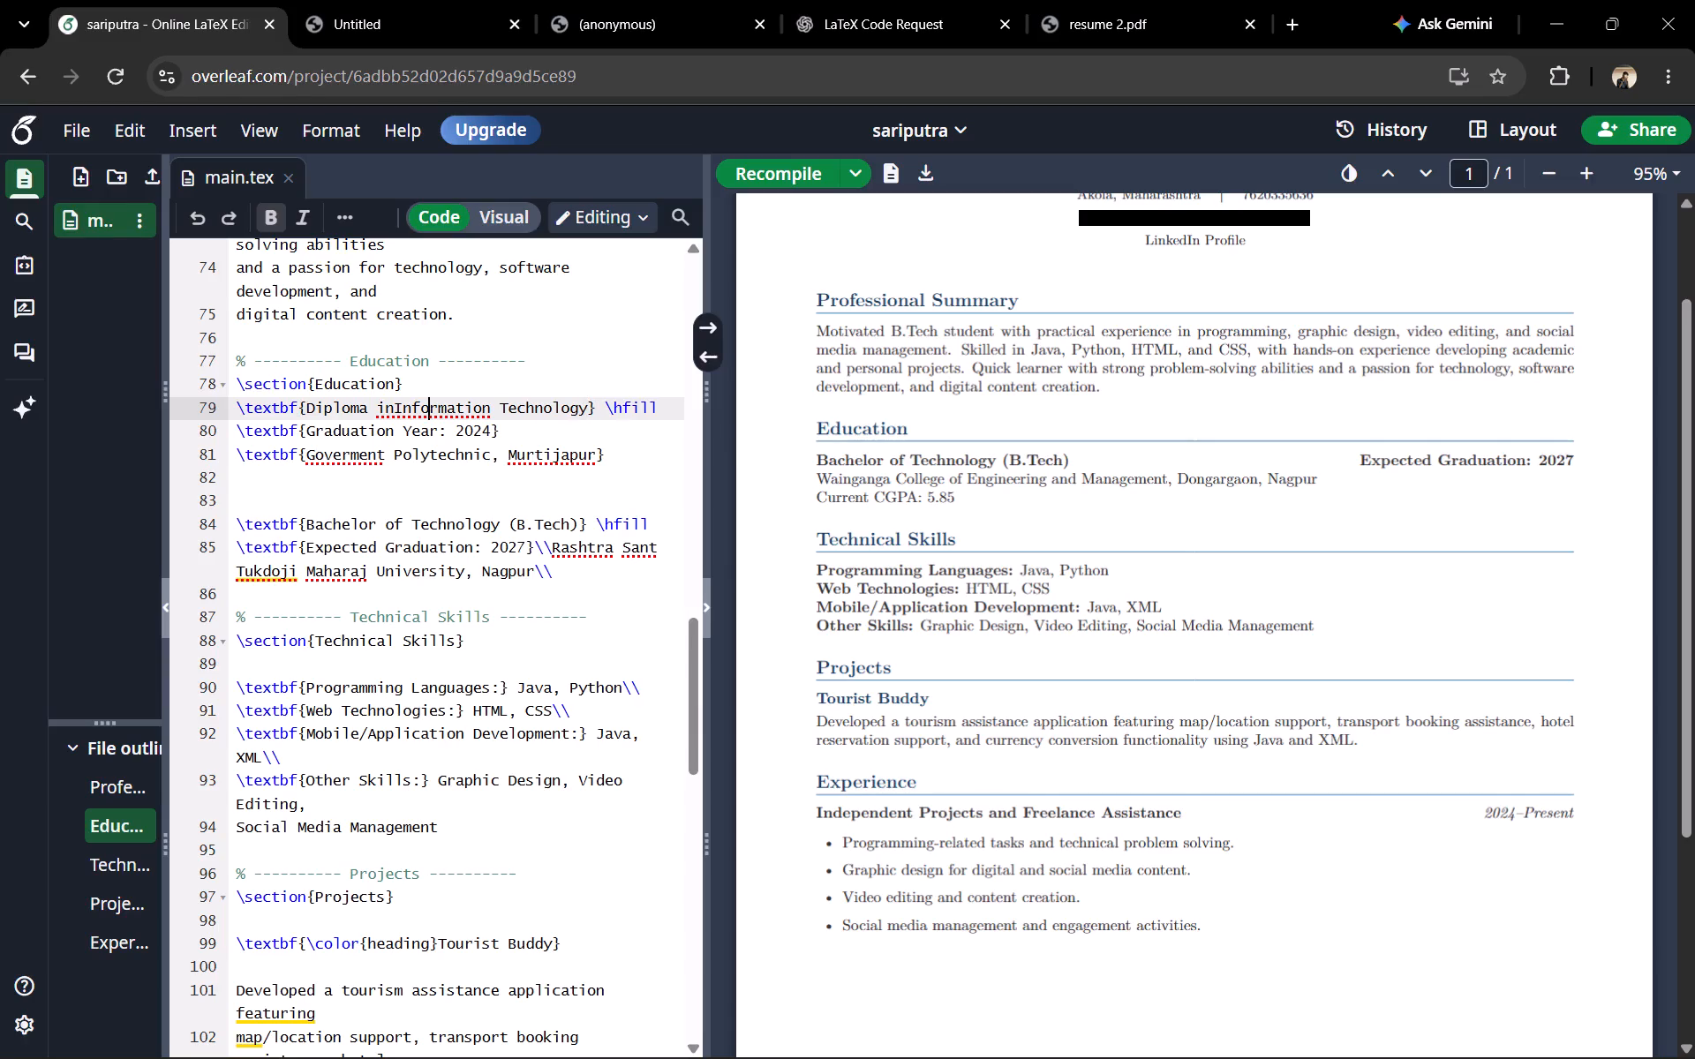
click(380, 407)
key(Right)
key(BackSpace)
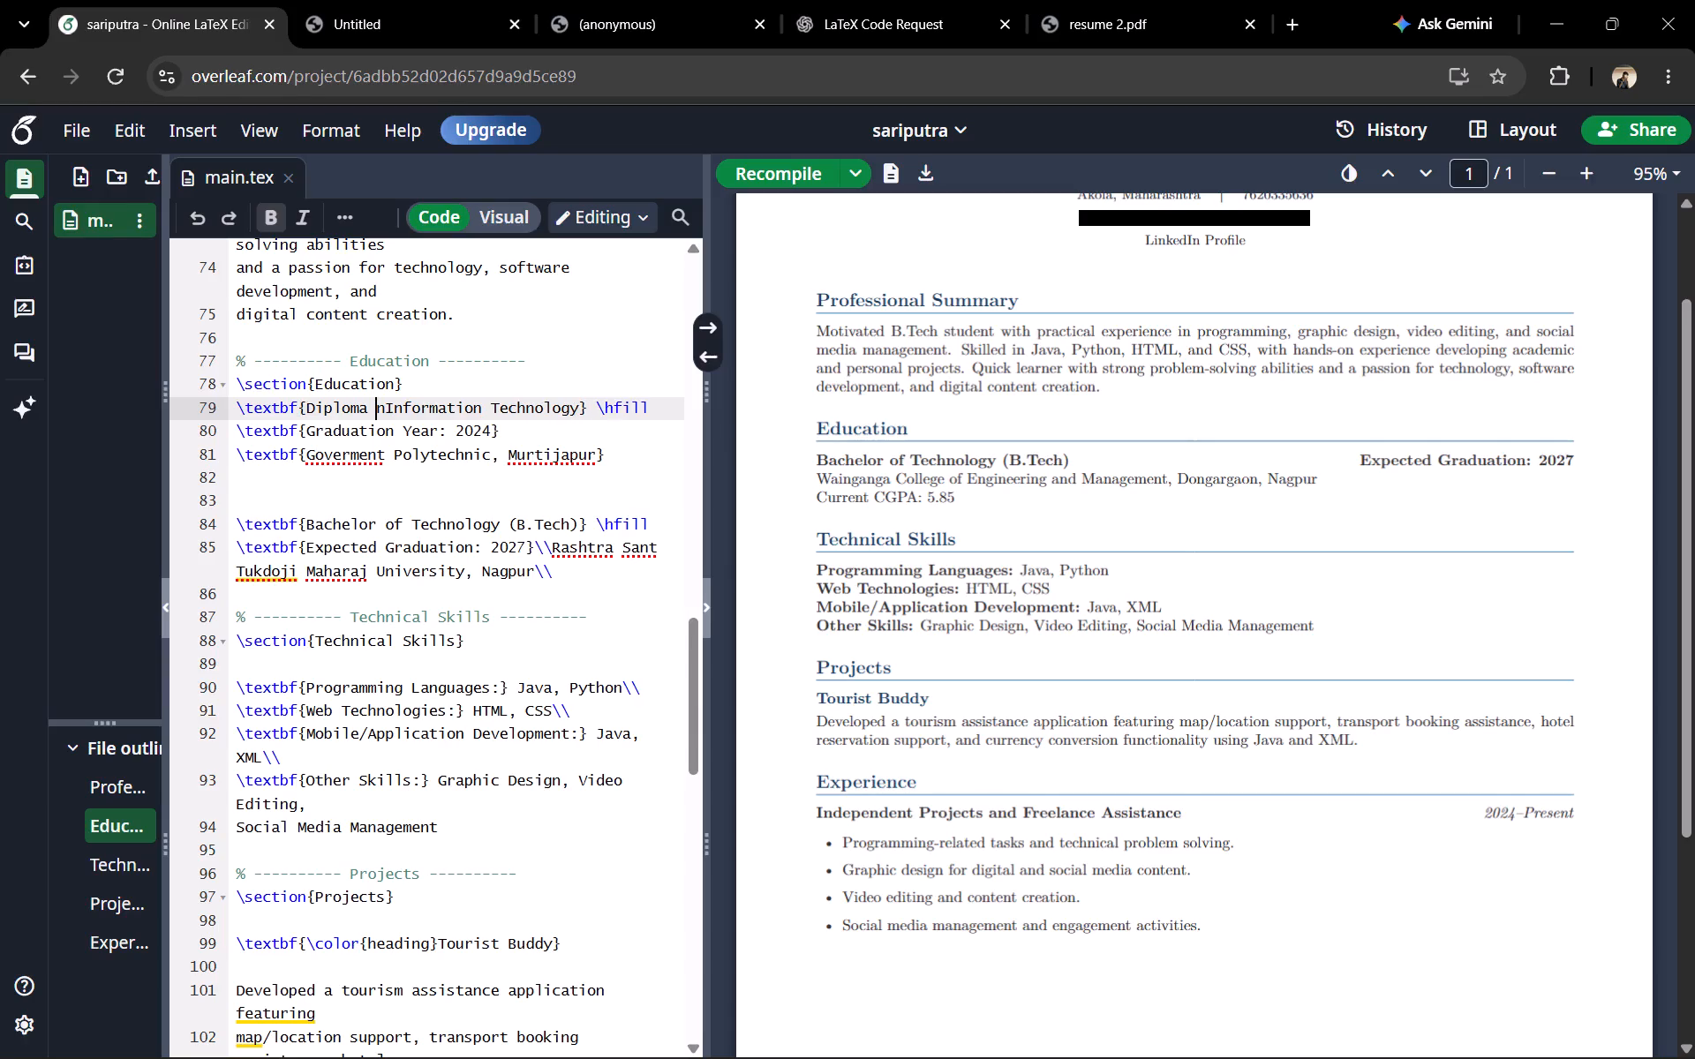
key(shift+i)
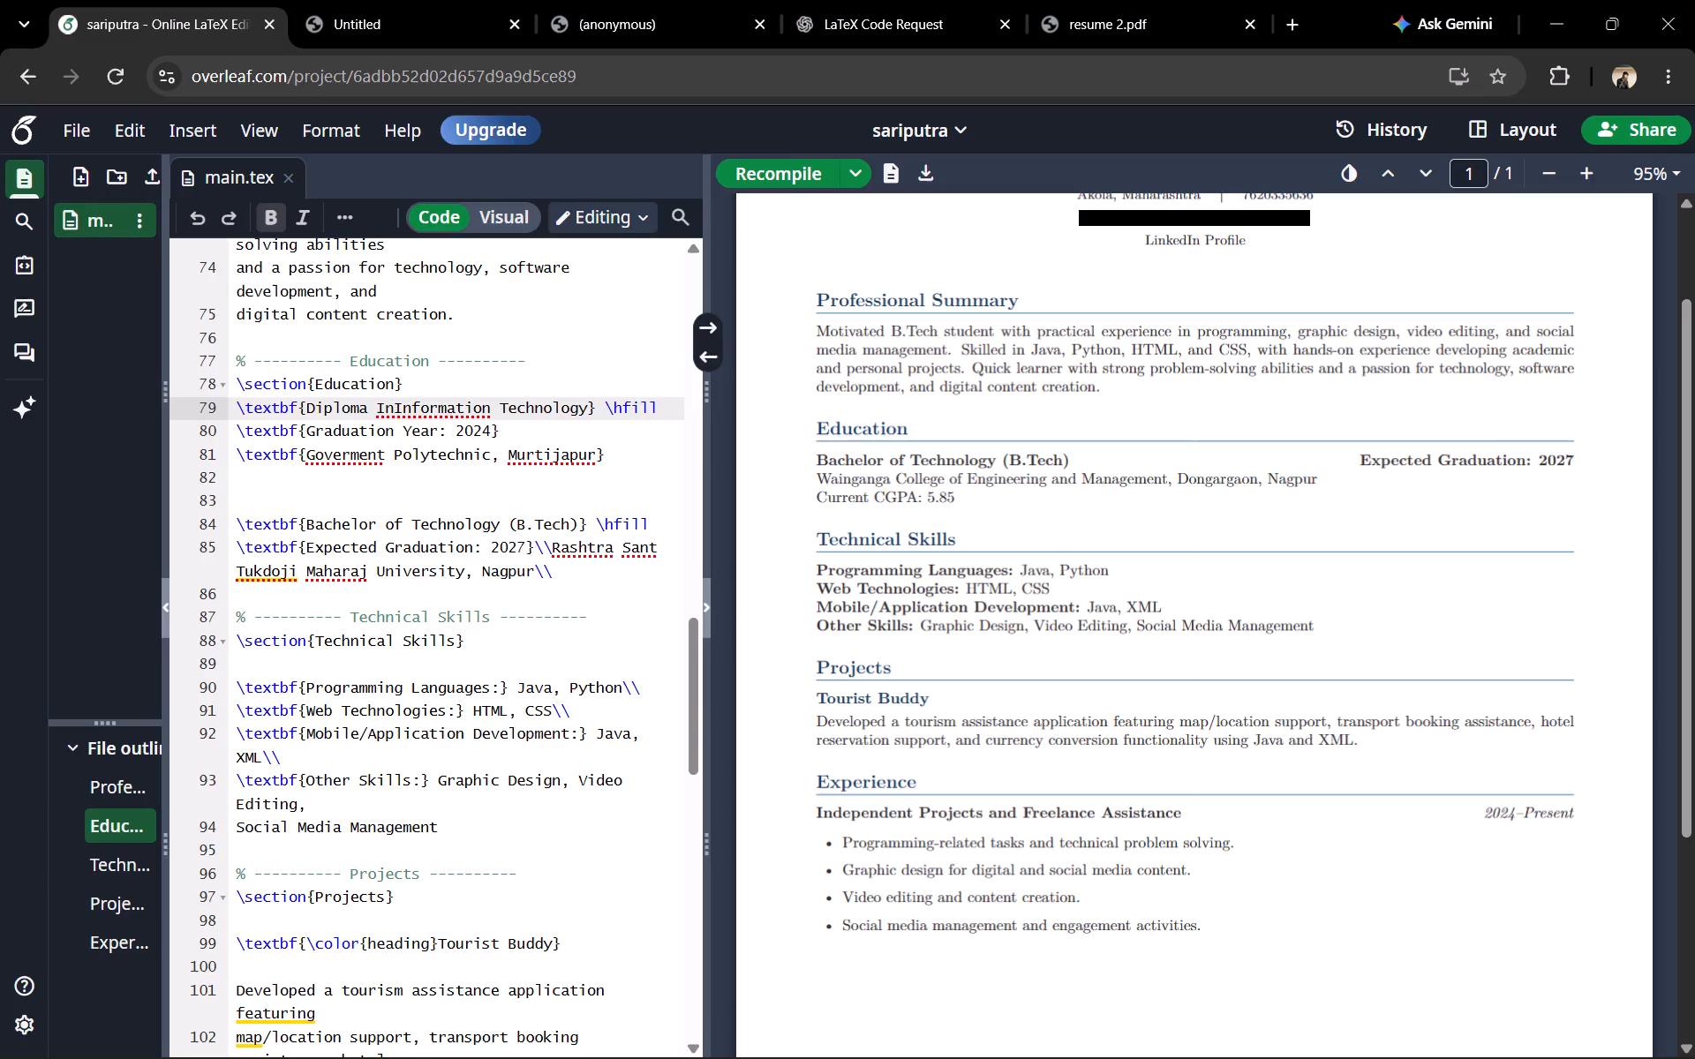
click(395, 411)
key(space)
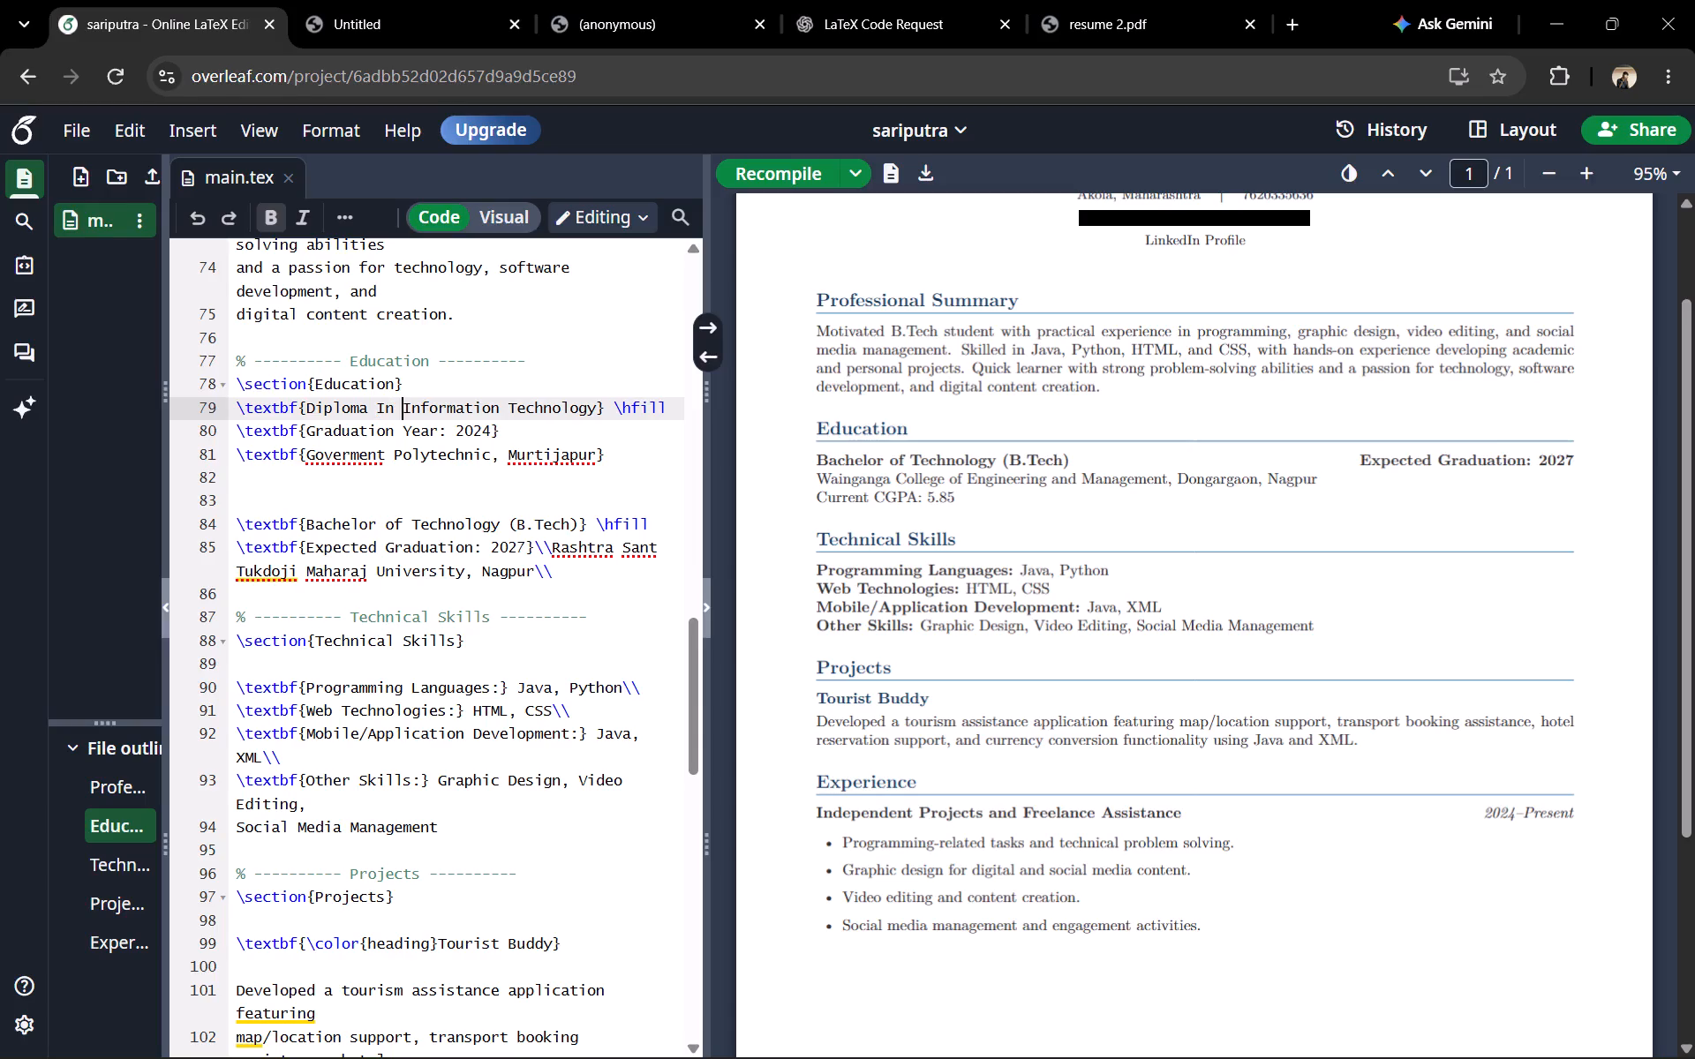
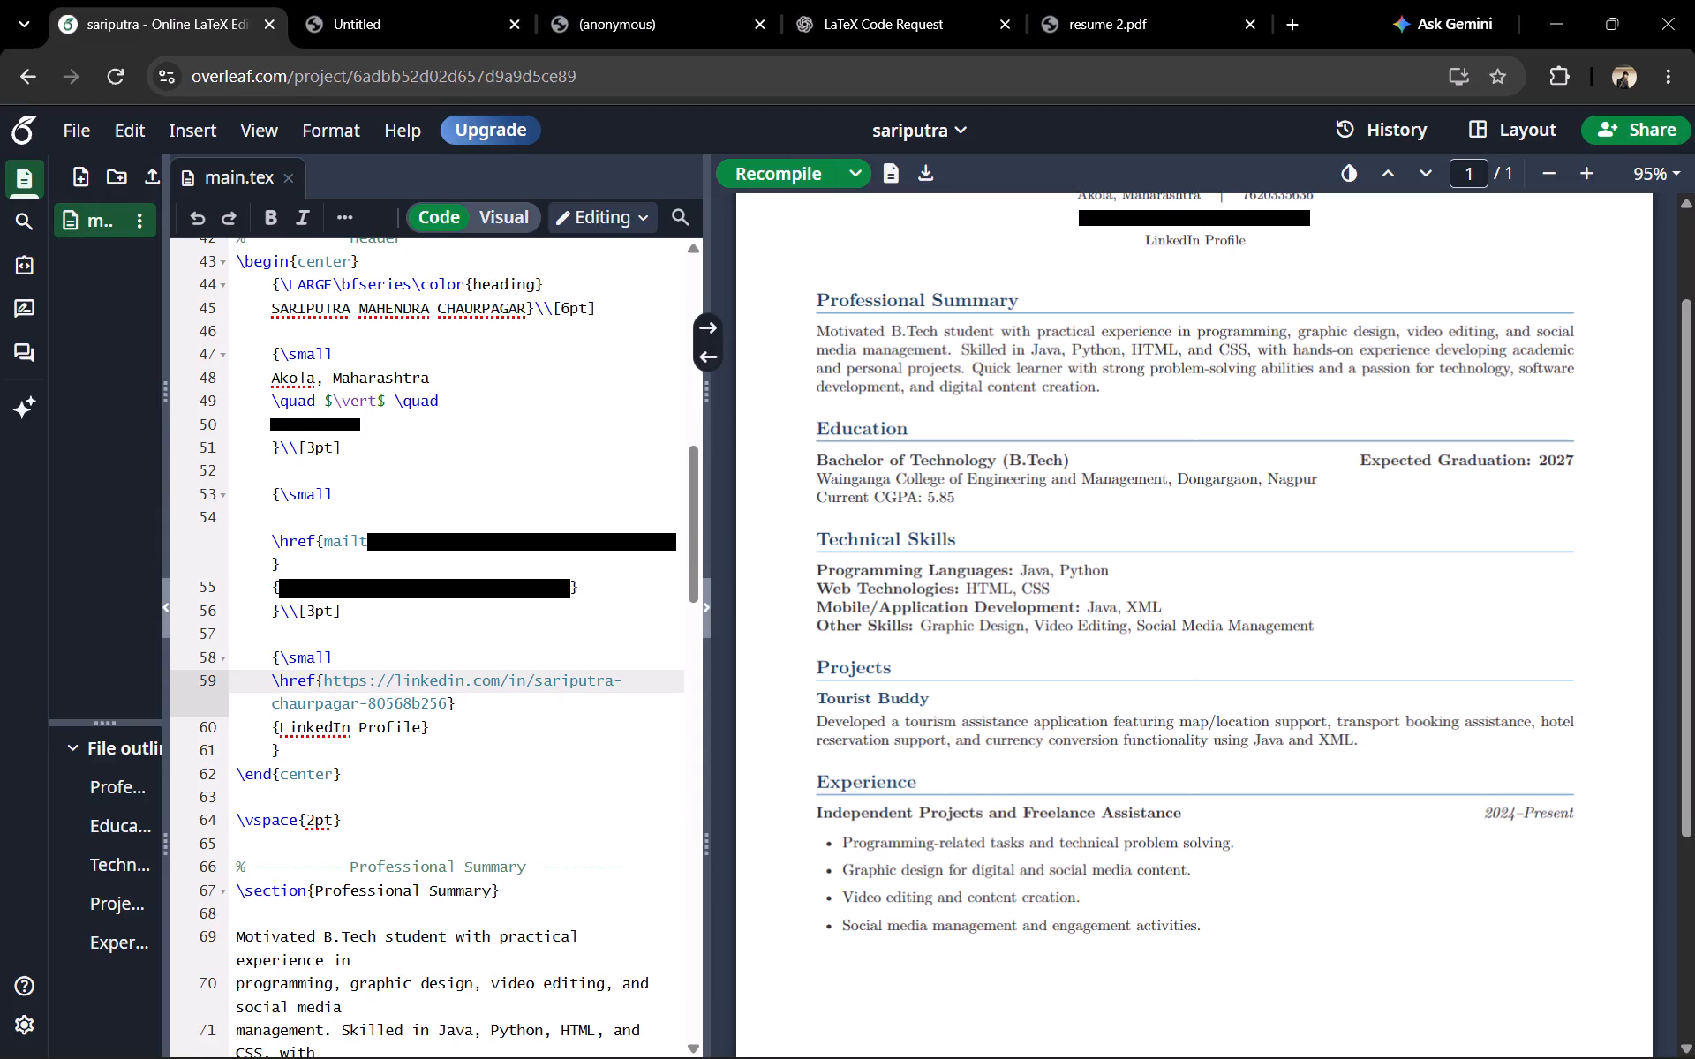
click(328, 677)
click(328, 677)
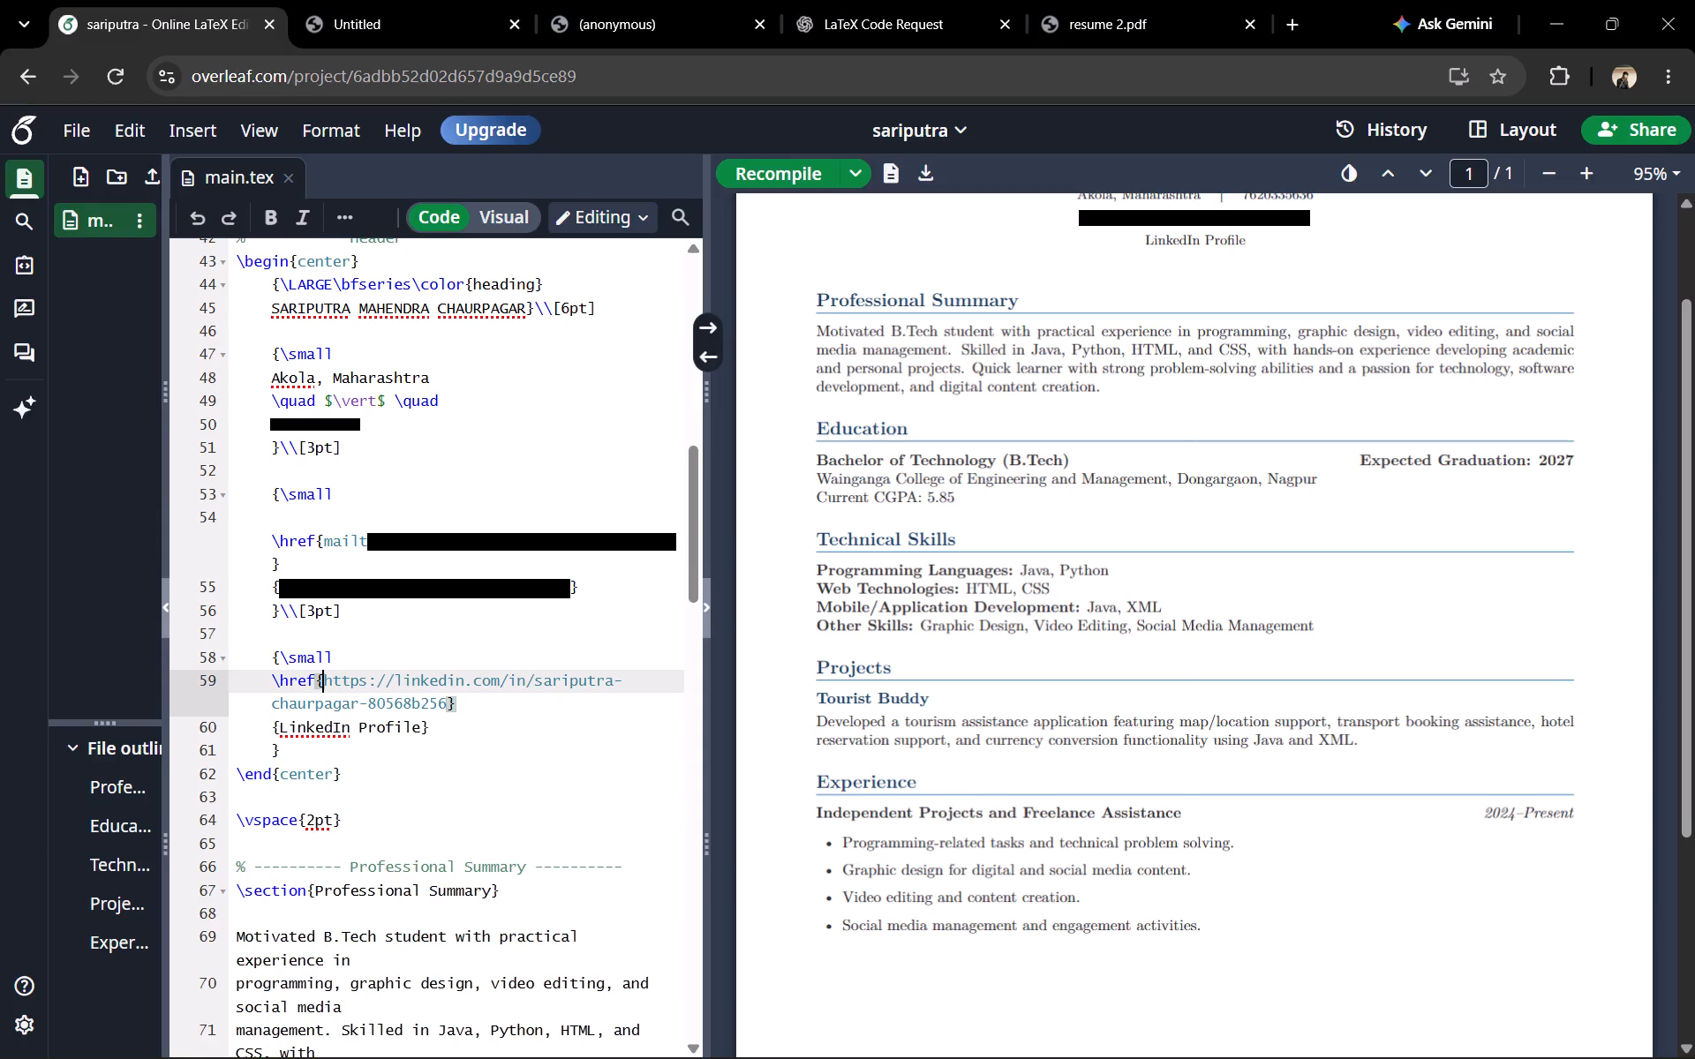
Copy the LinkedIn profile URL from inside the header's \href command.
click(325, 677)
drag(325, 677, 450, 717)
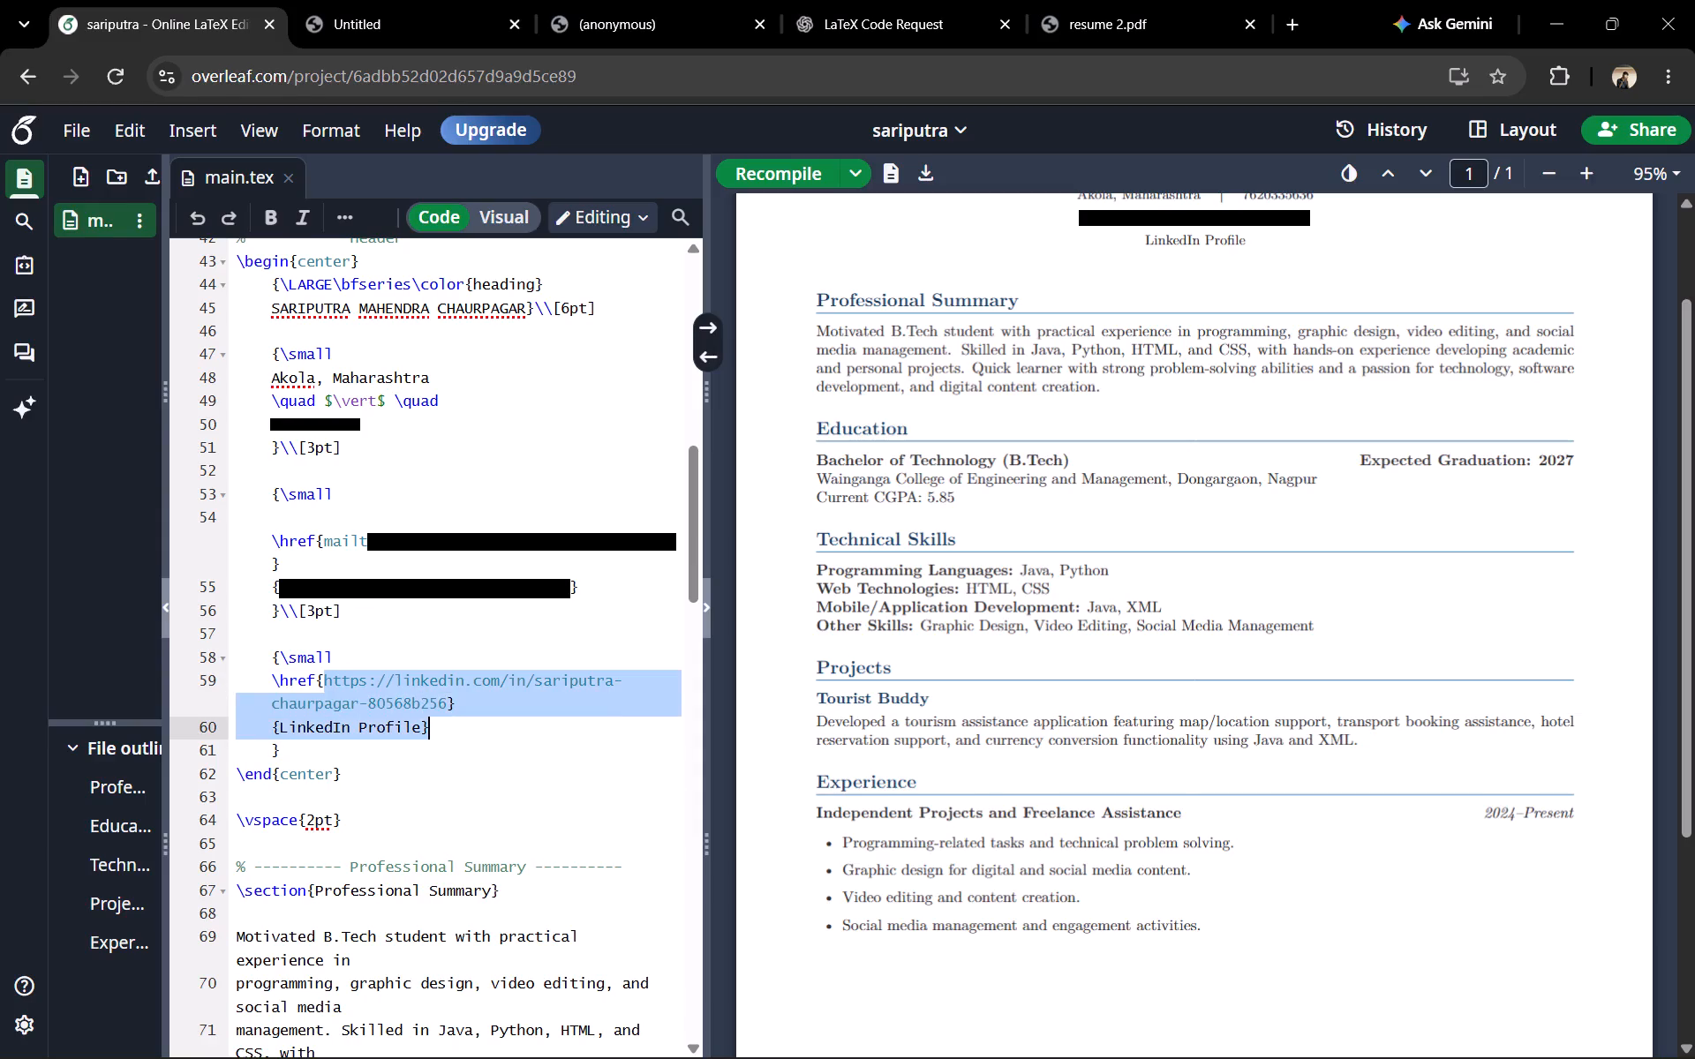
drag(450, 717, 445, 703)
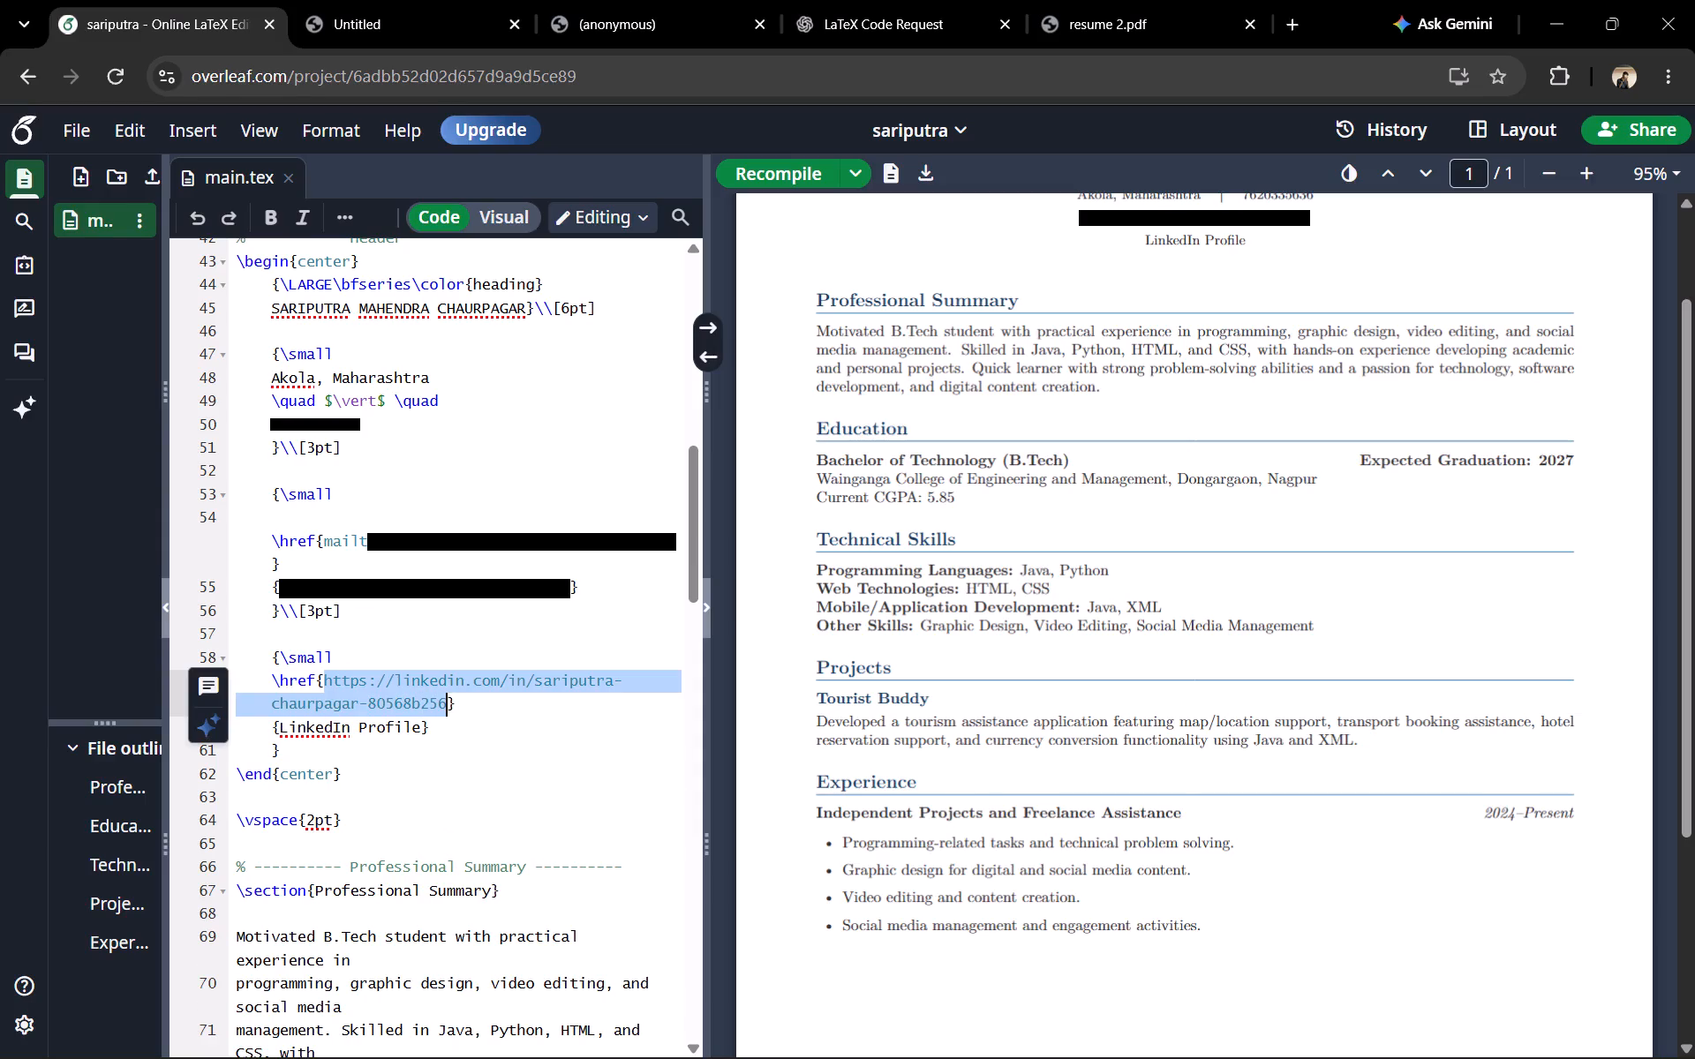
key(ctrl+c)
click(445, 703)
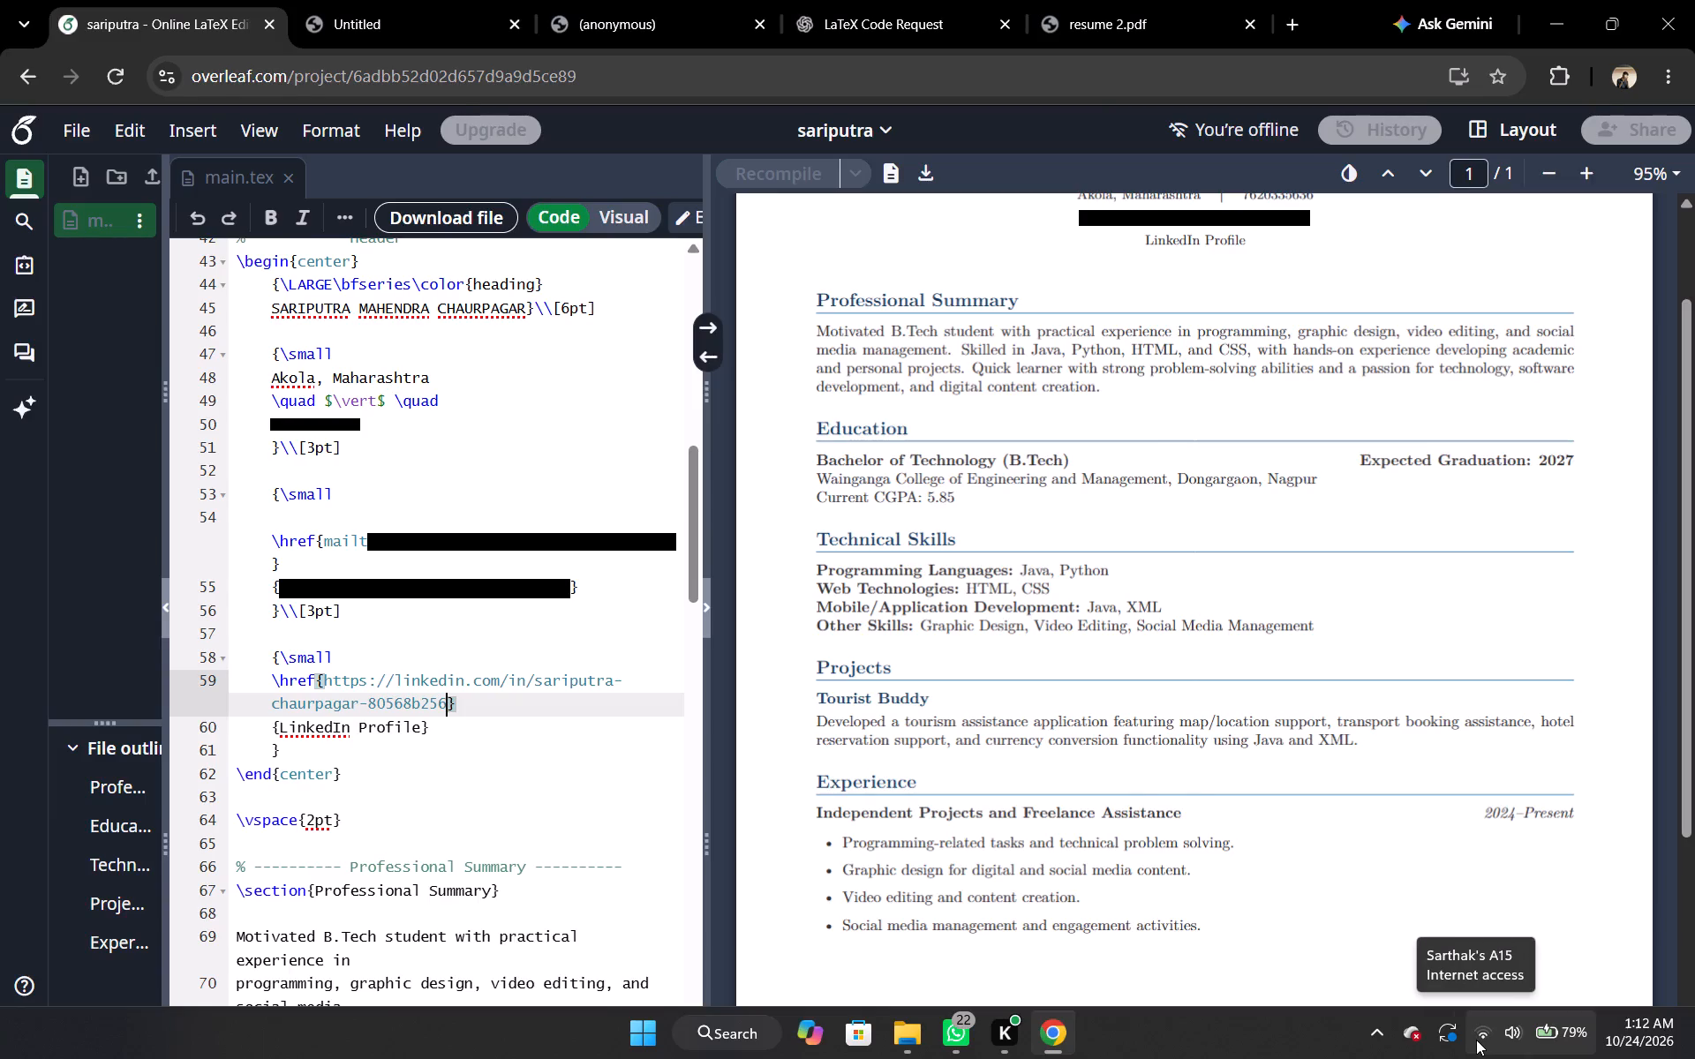
Switch the computer's Wi-Fi connection to the "Sariputra (3a)" network and return to the LaTeX editor.
click(1476, 1040)
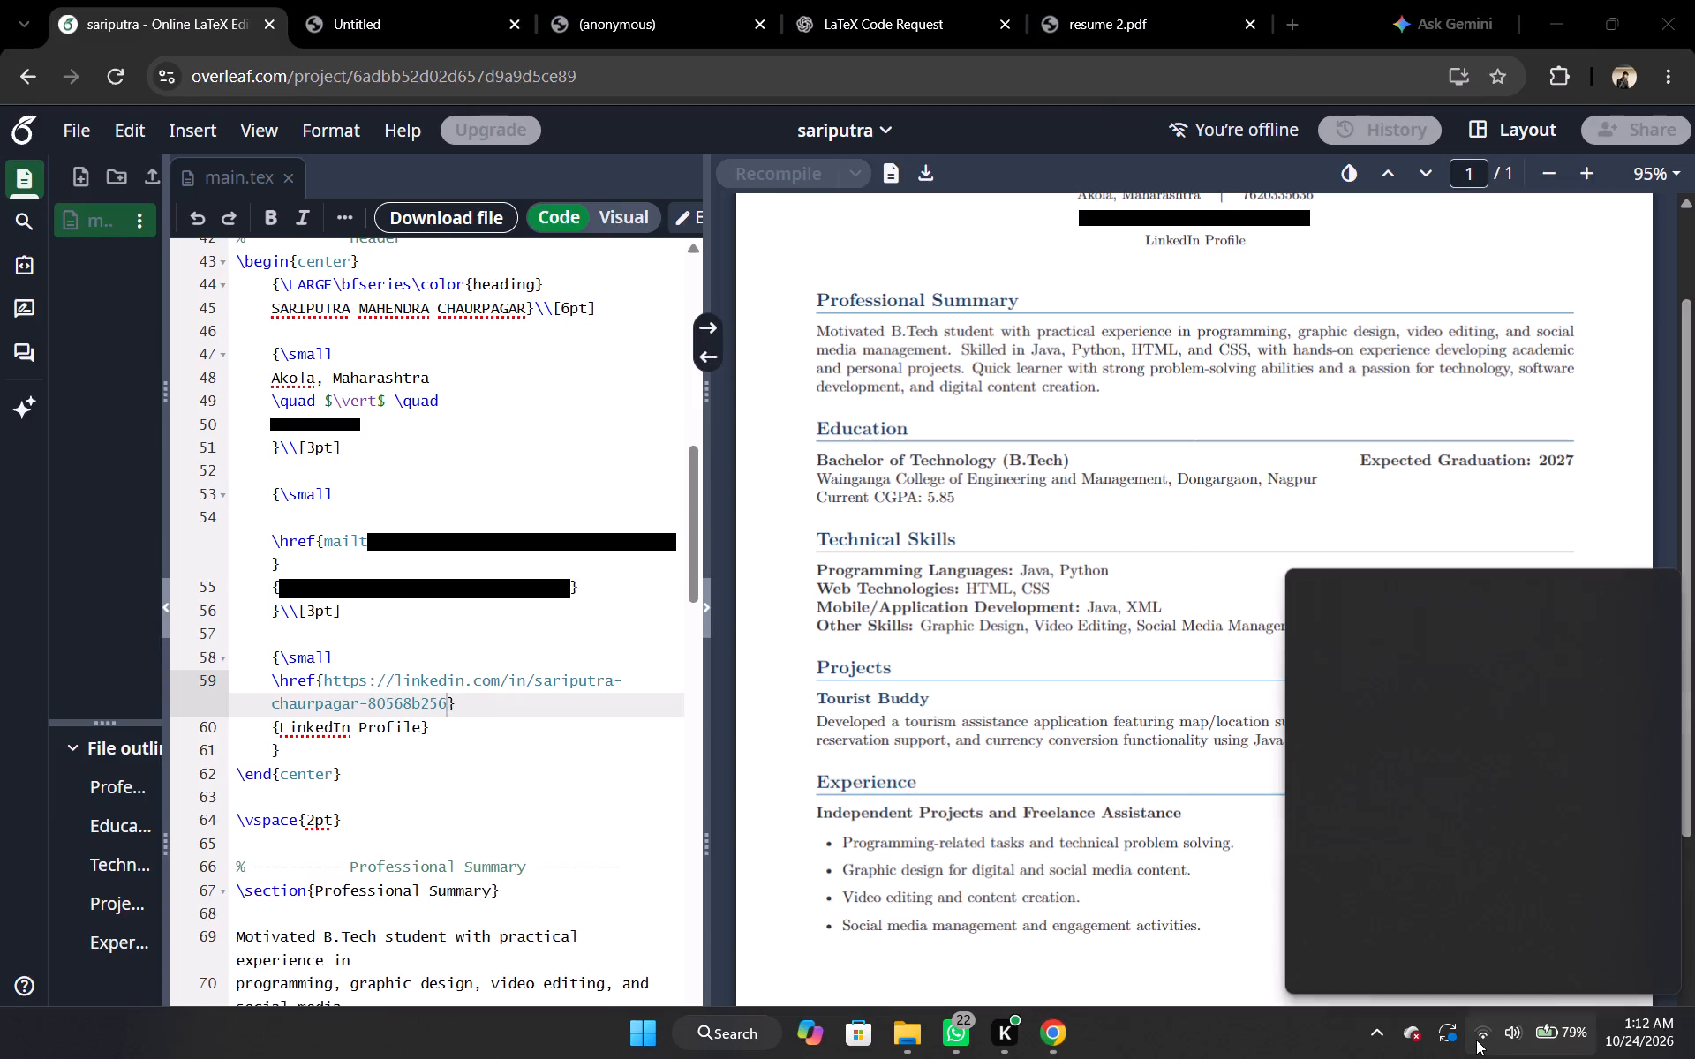
click(1382, 641)
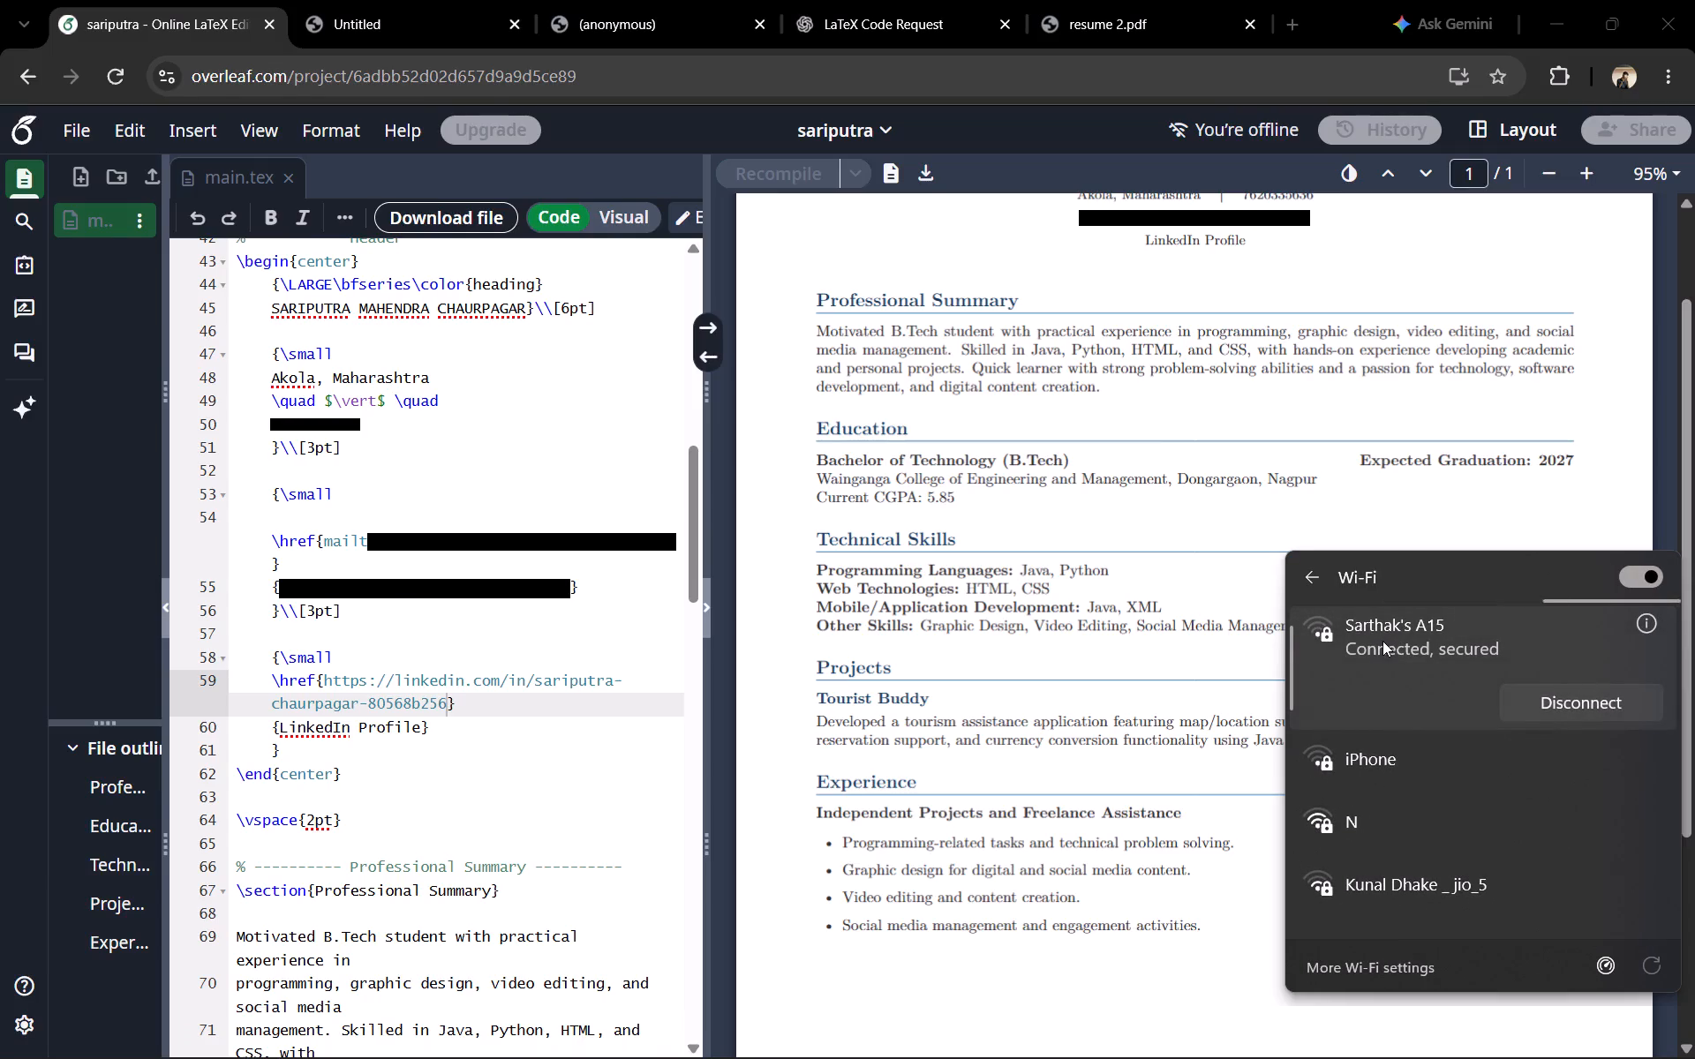
scroll(1499, 772, down, 1)
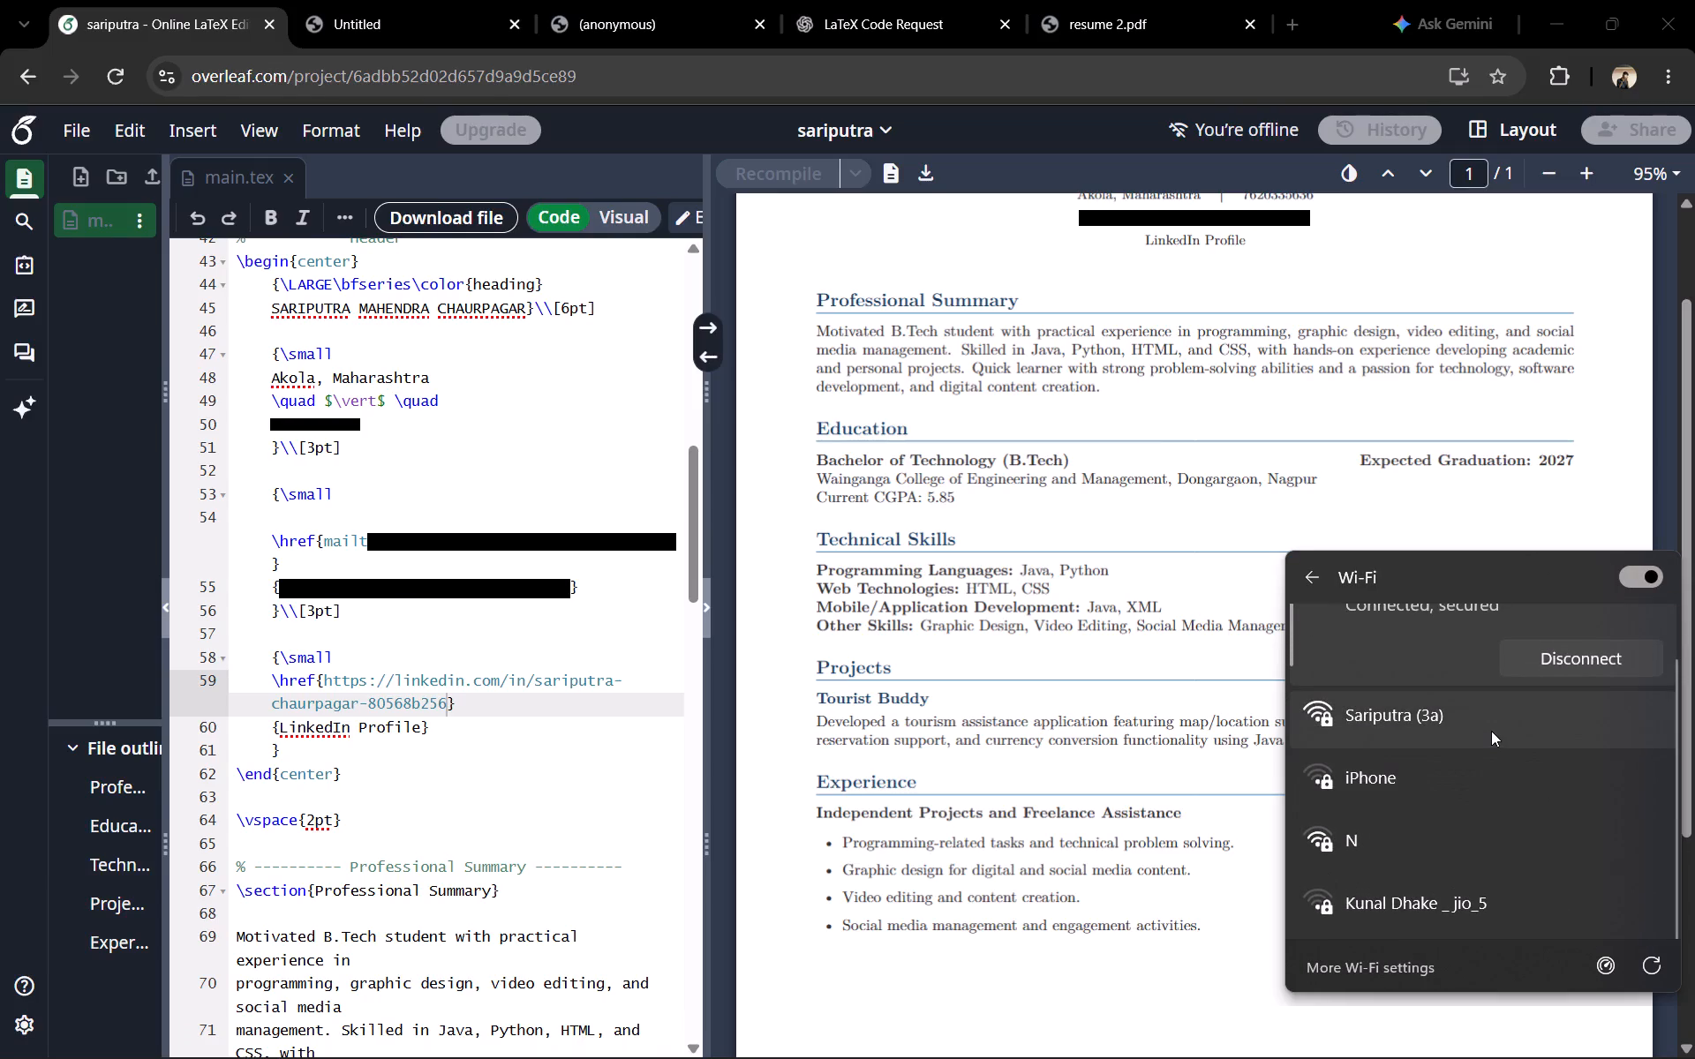
click(1491, 731)
click(1586, 749)
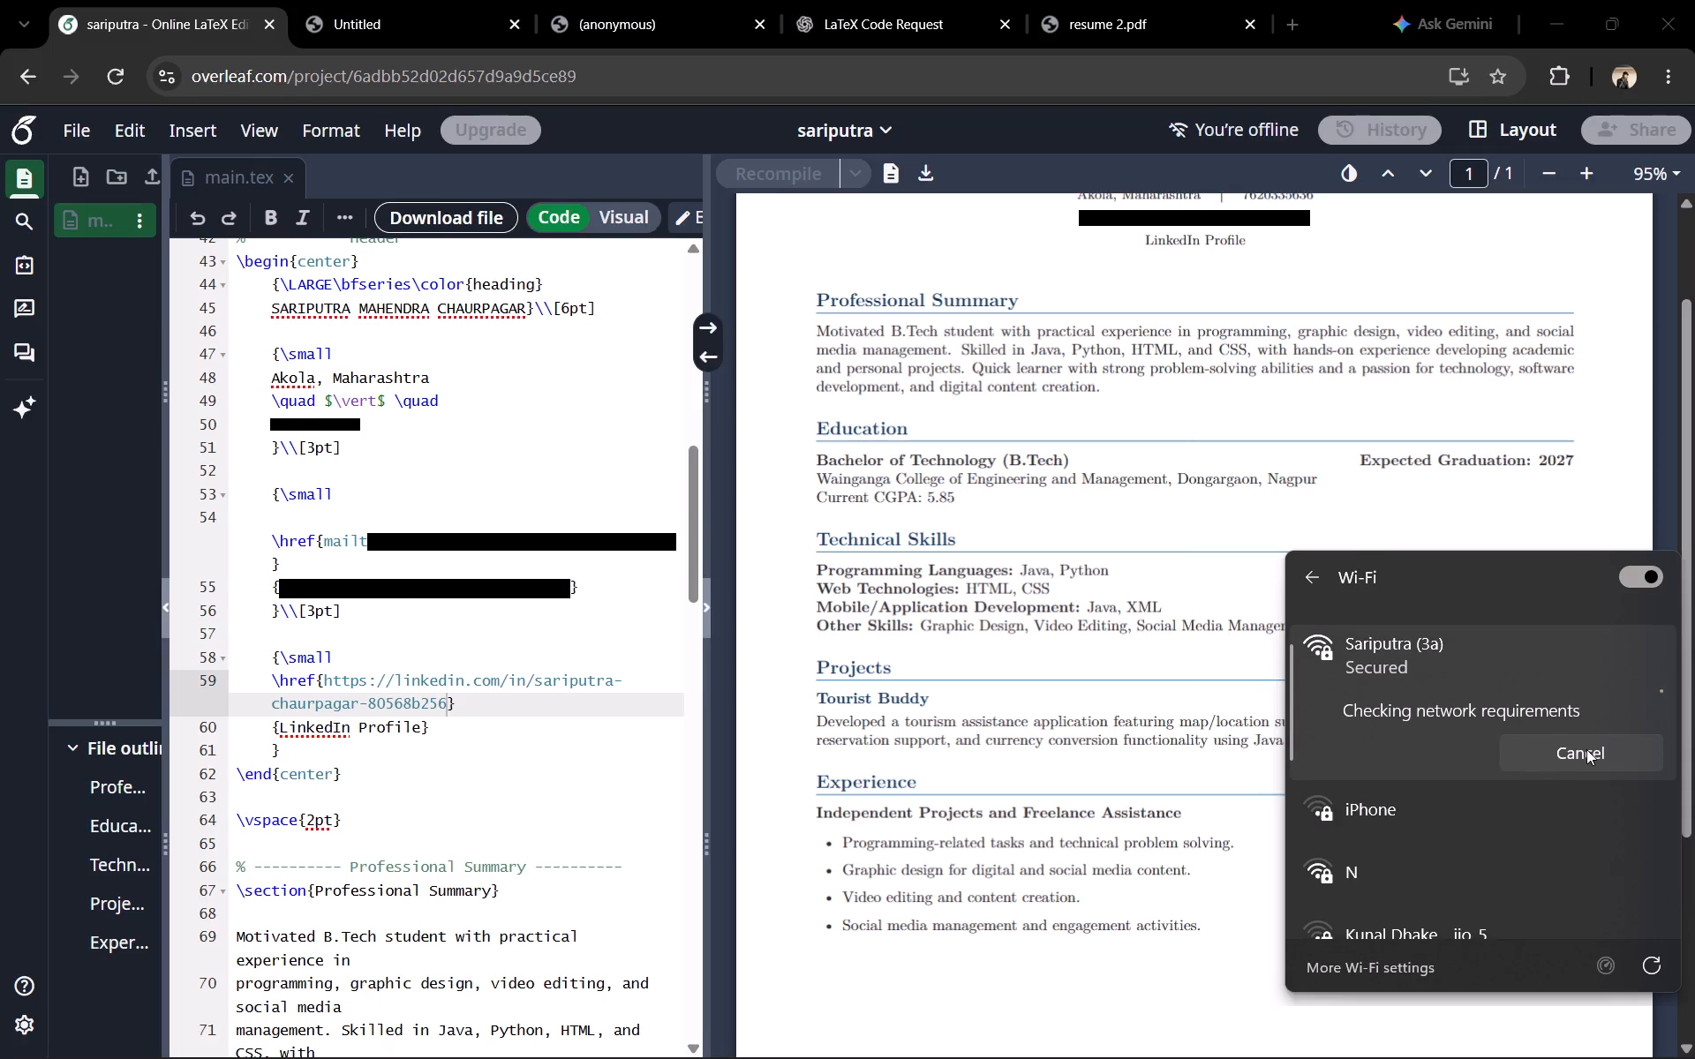
click(1307, 588)
click(1406, 501)
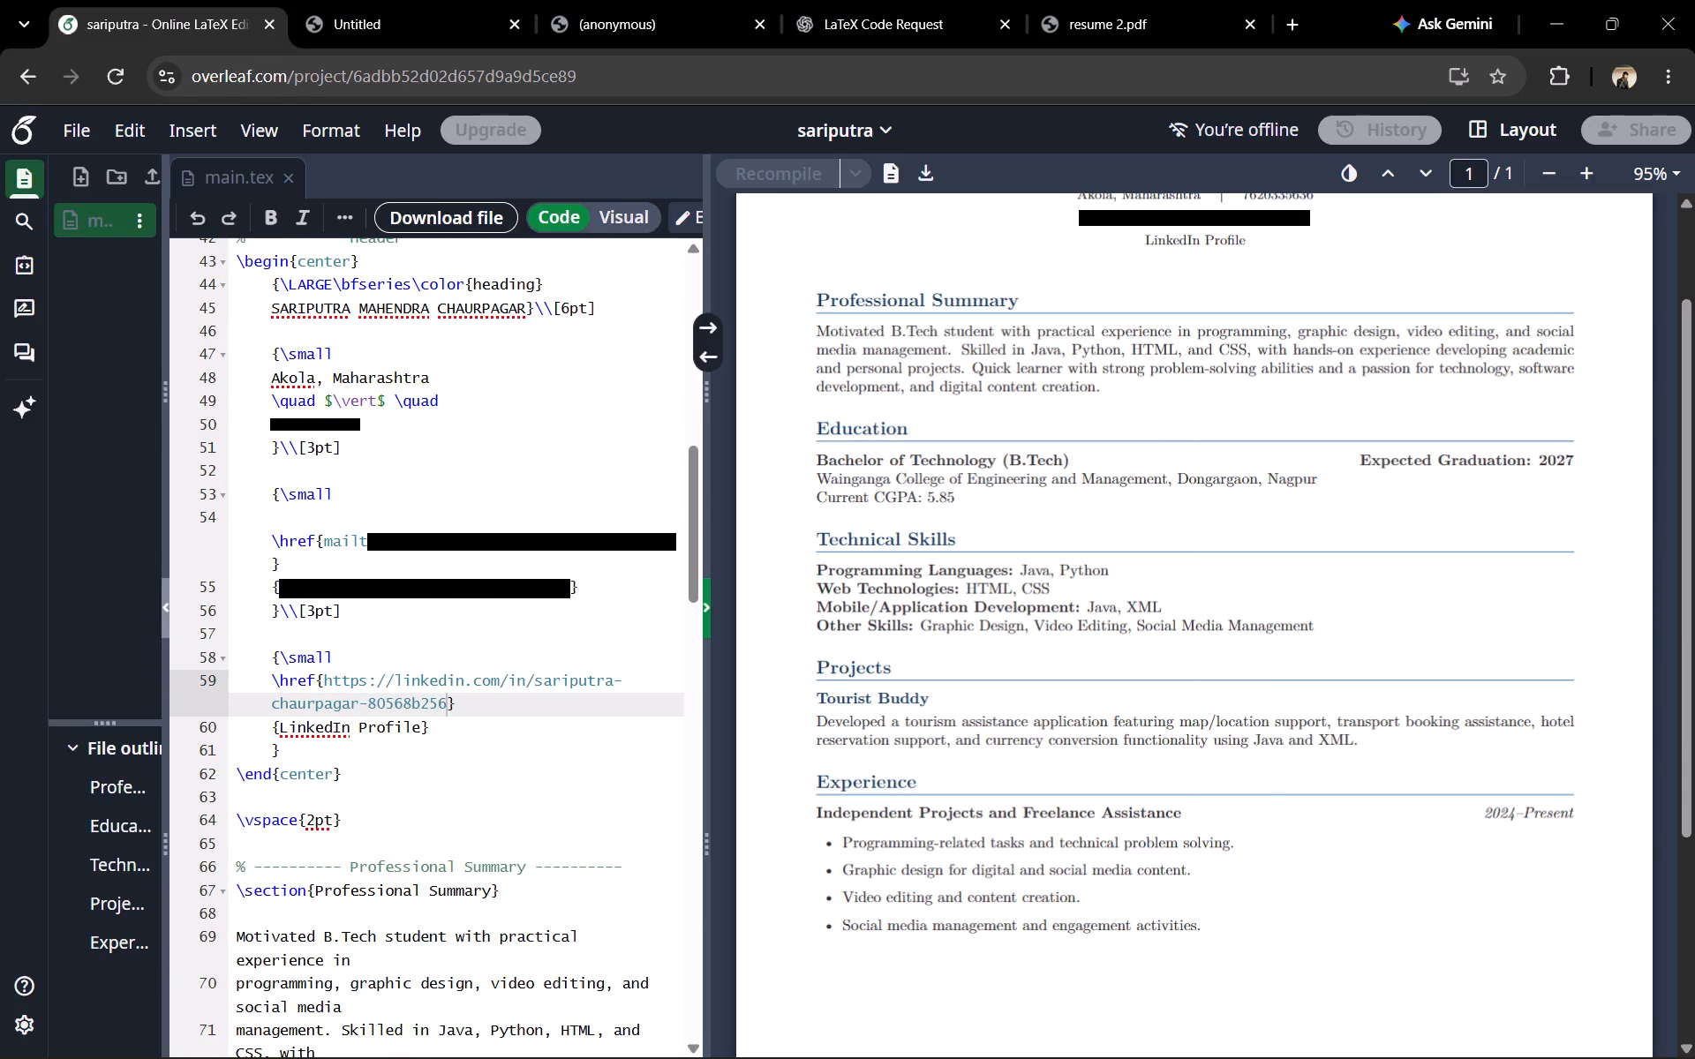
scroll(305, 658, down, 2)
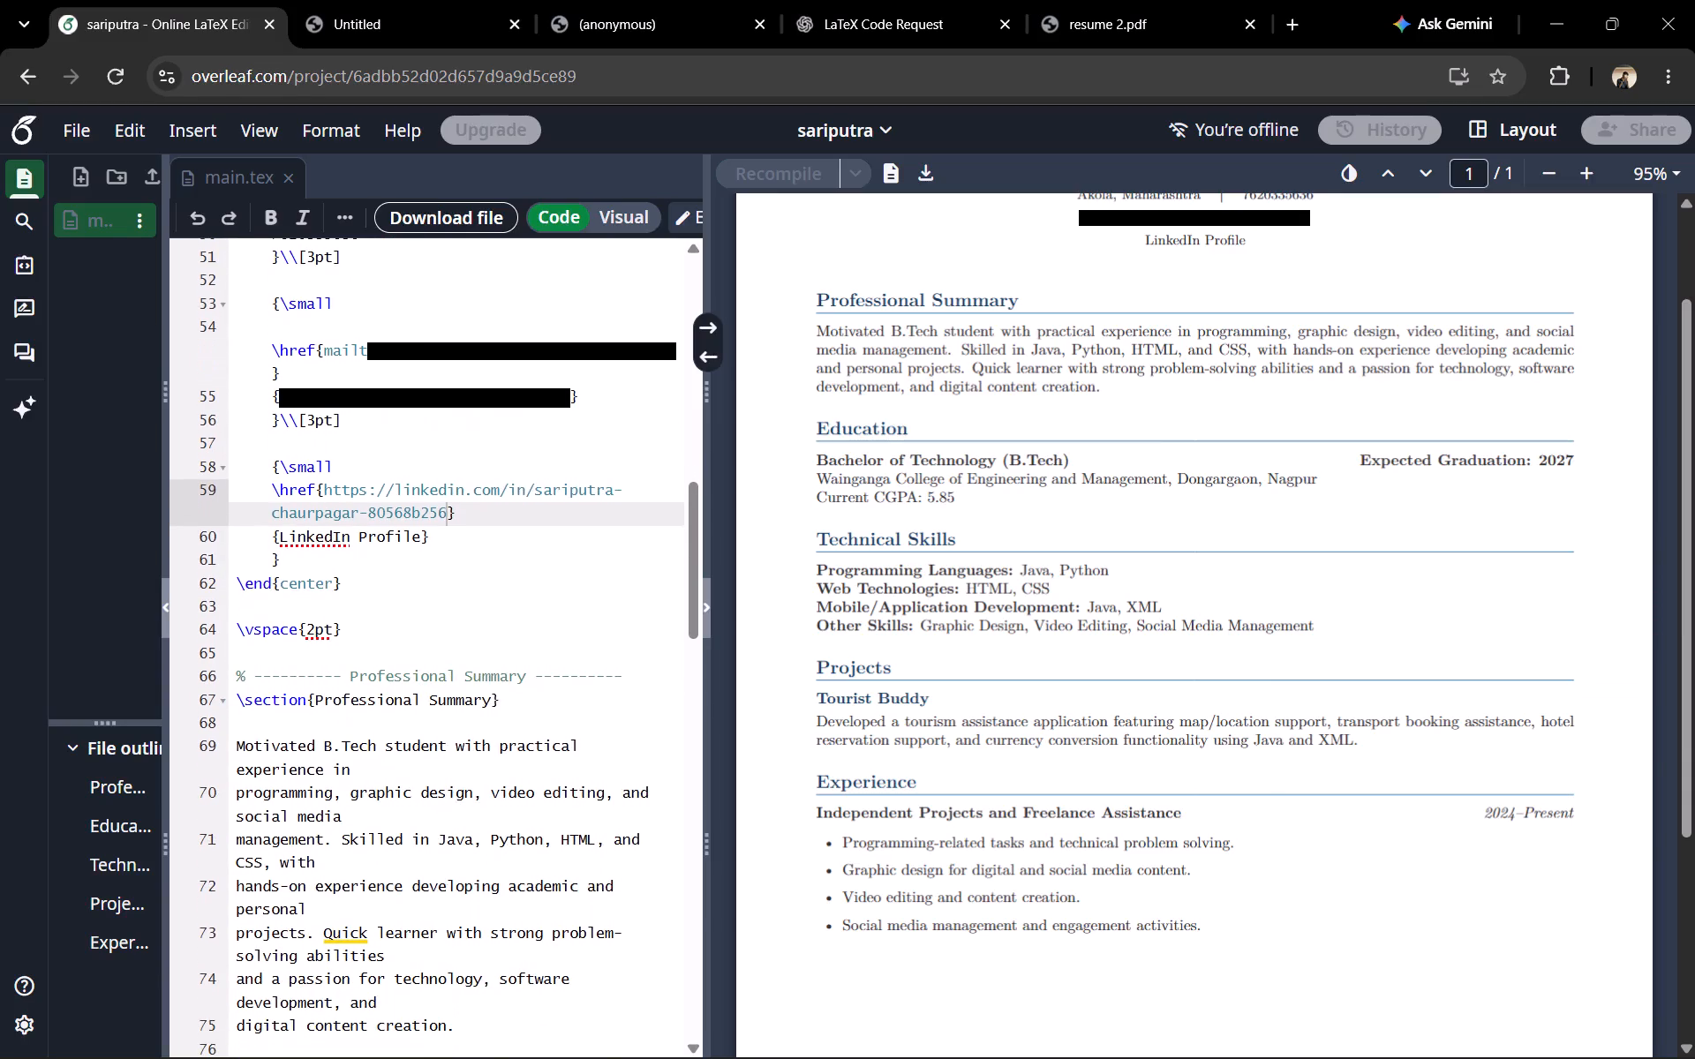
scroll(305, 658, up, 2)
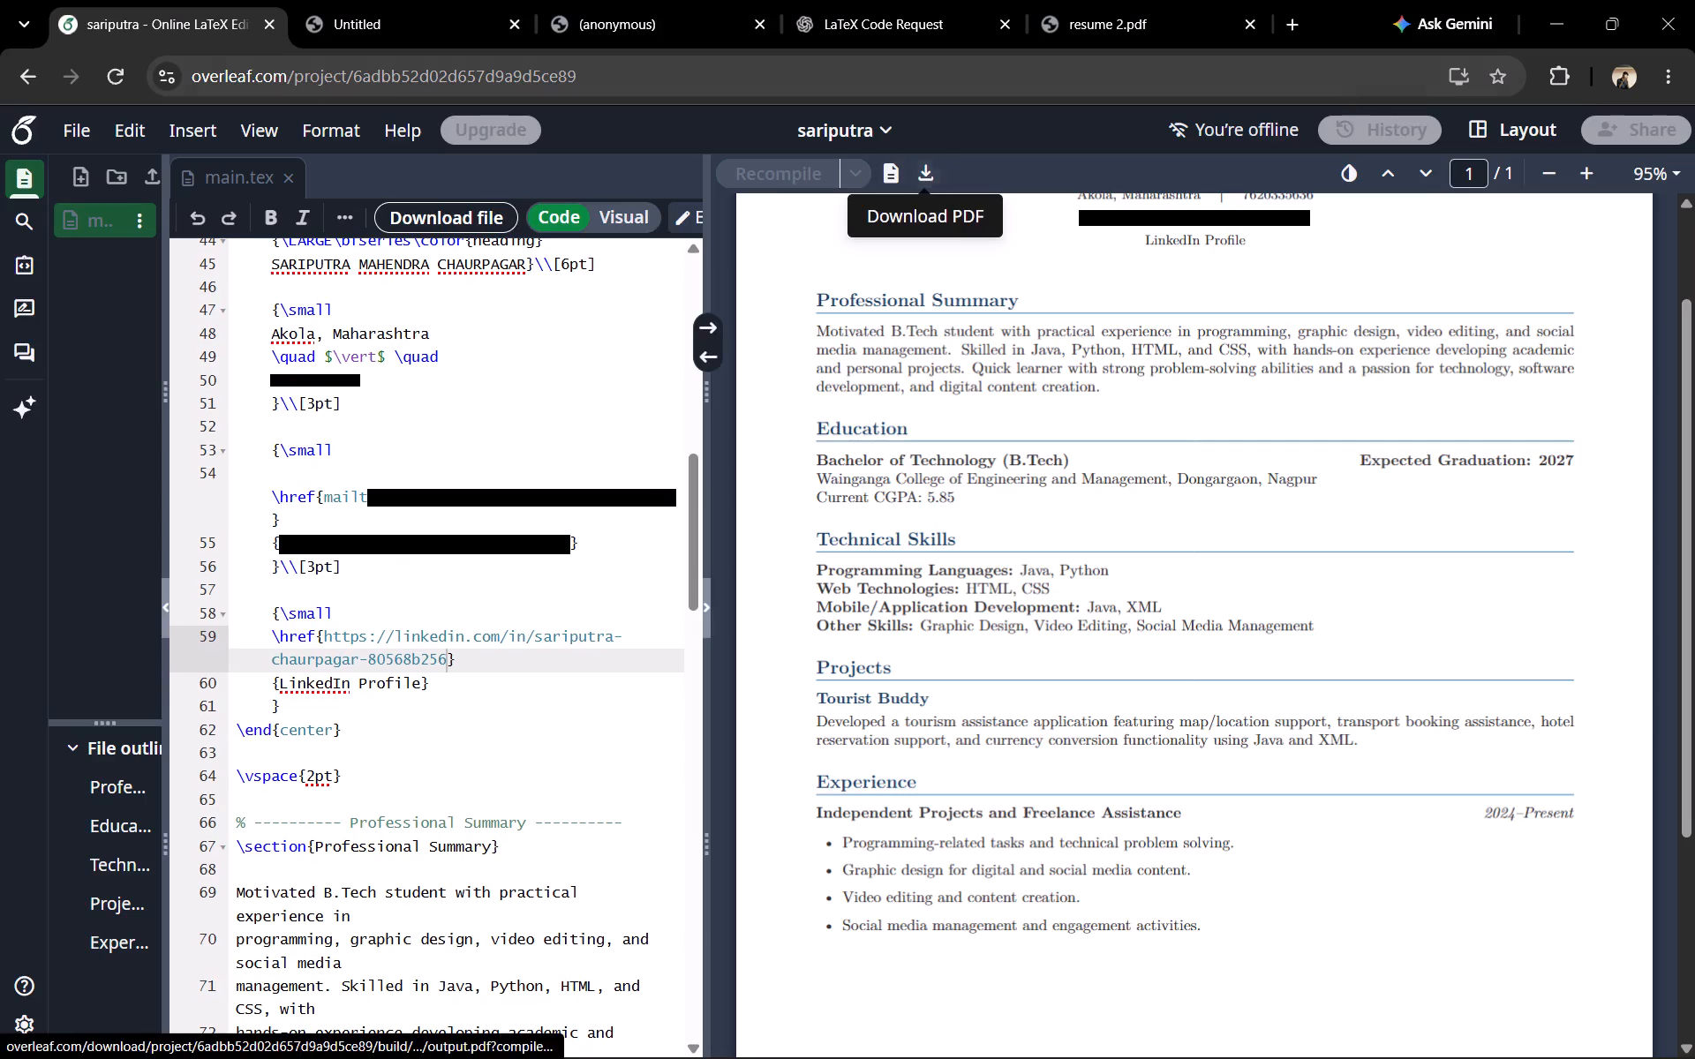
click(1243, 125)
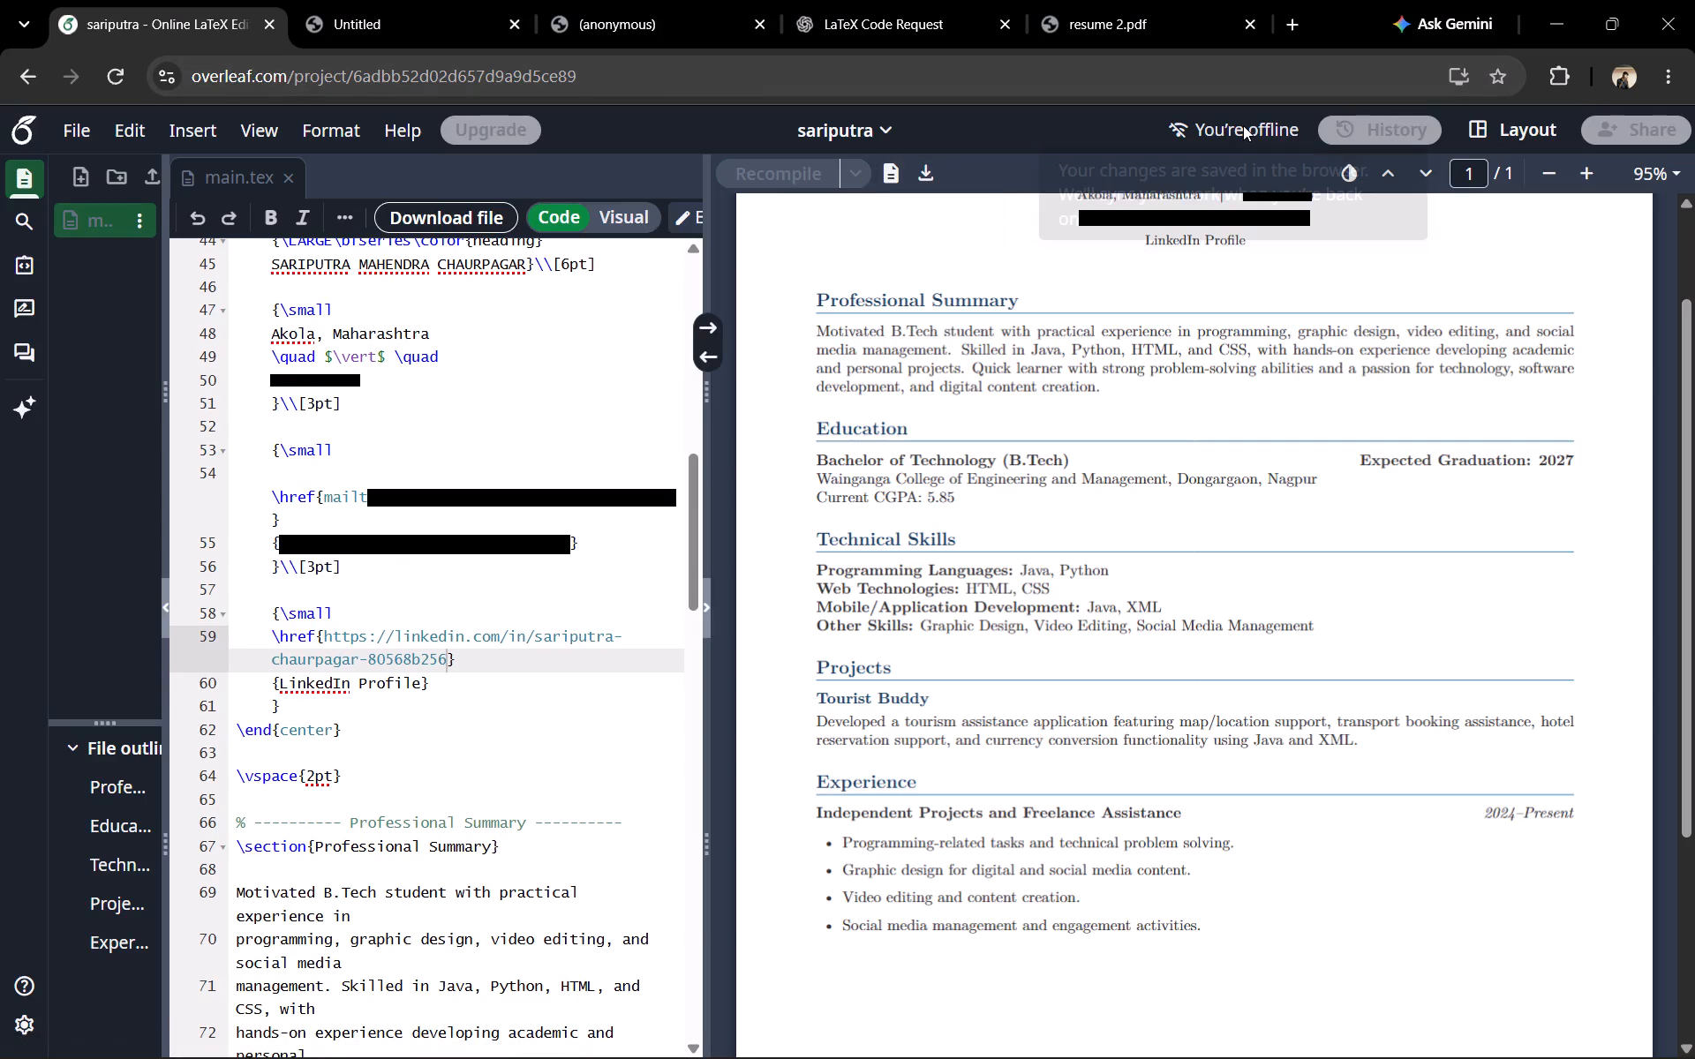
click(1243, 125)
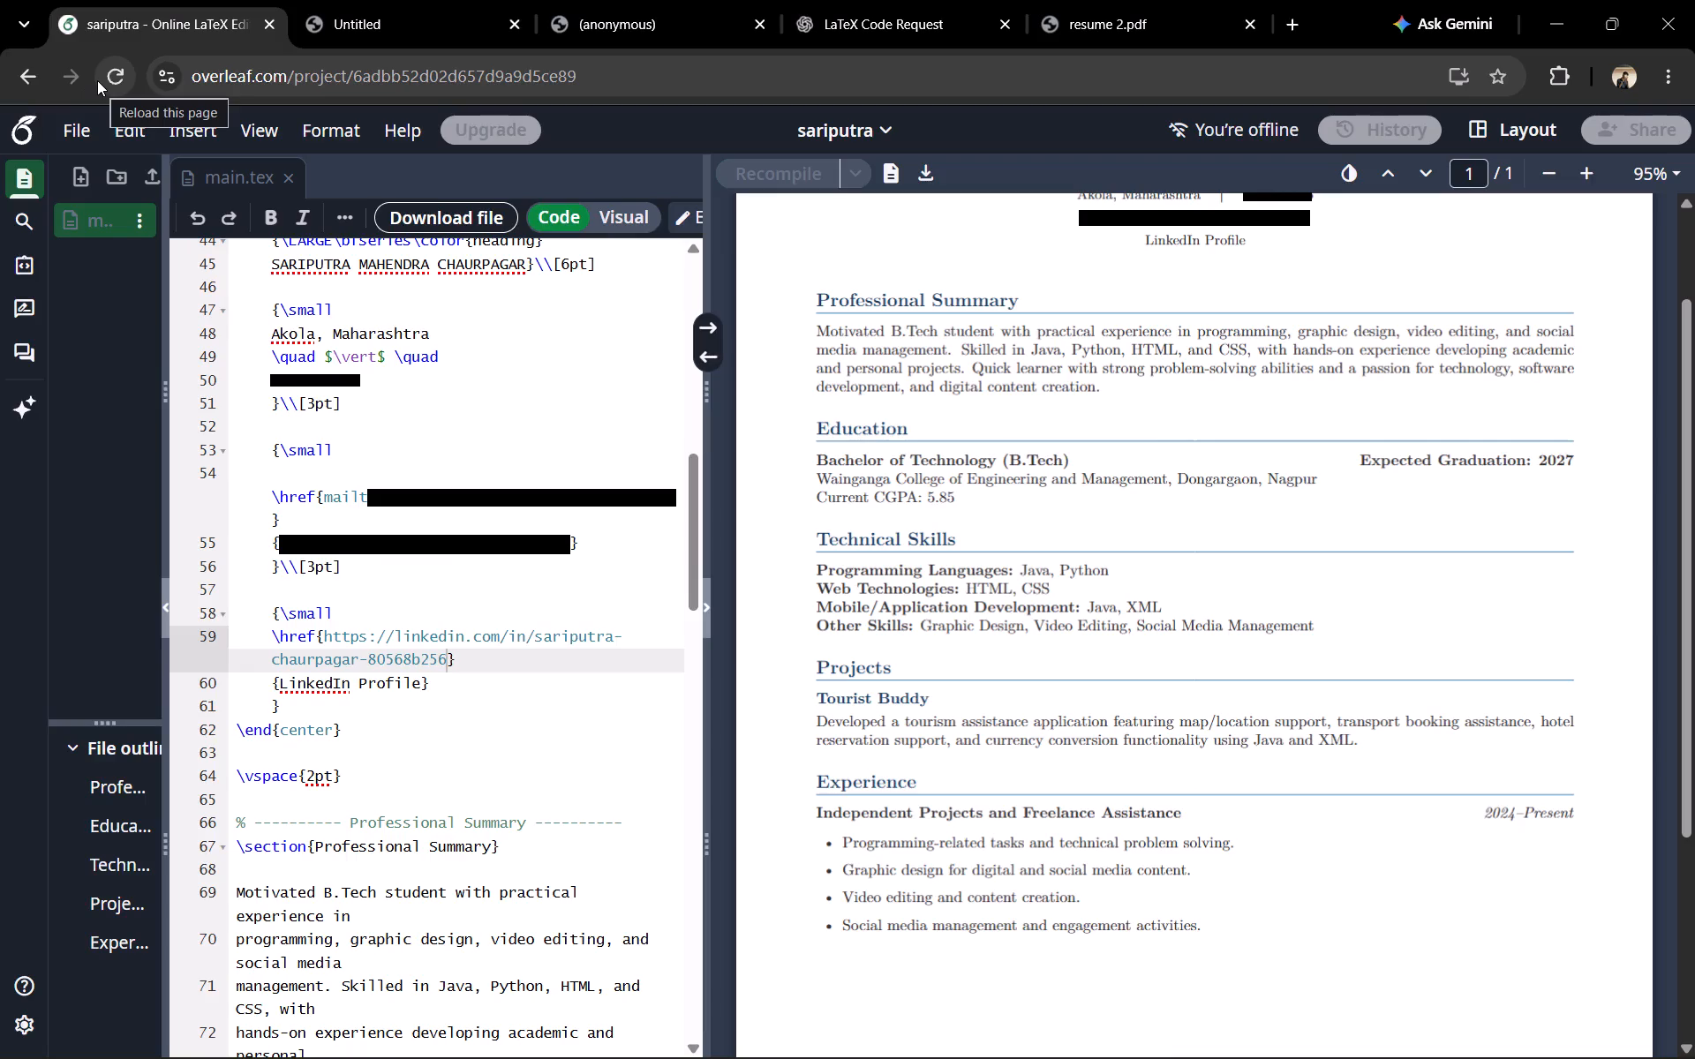
Copy the entire LaTeX source of main.tex.
click(288, 264)
scroll(288, 264, up, 10)
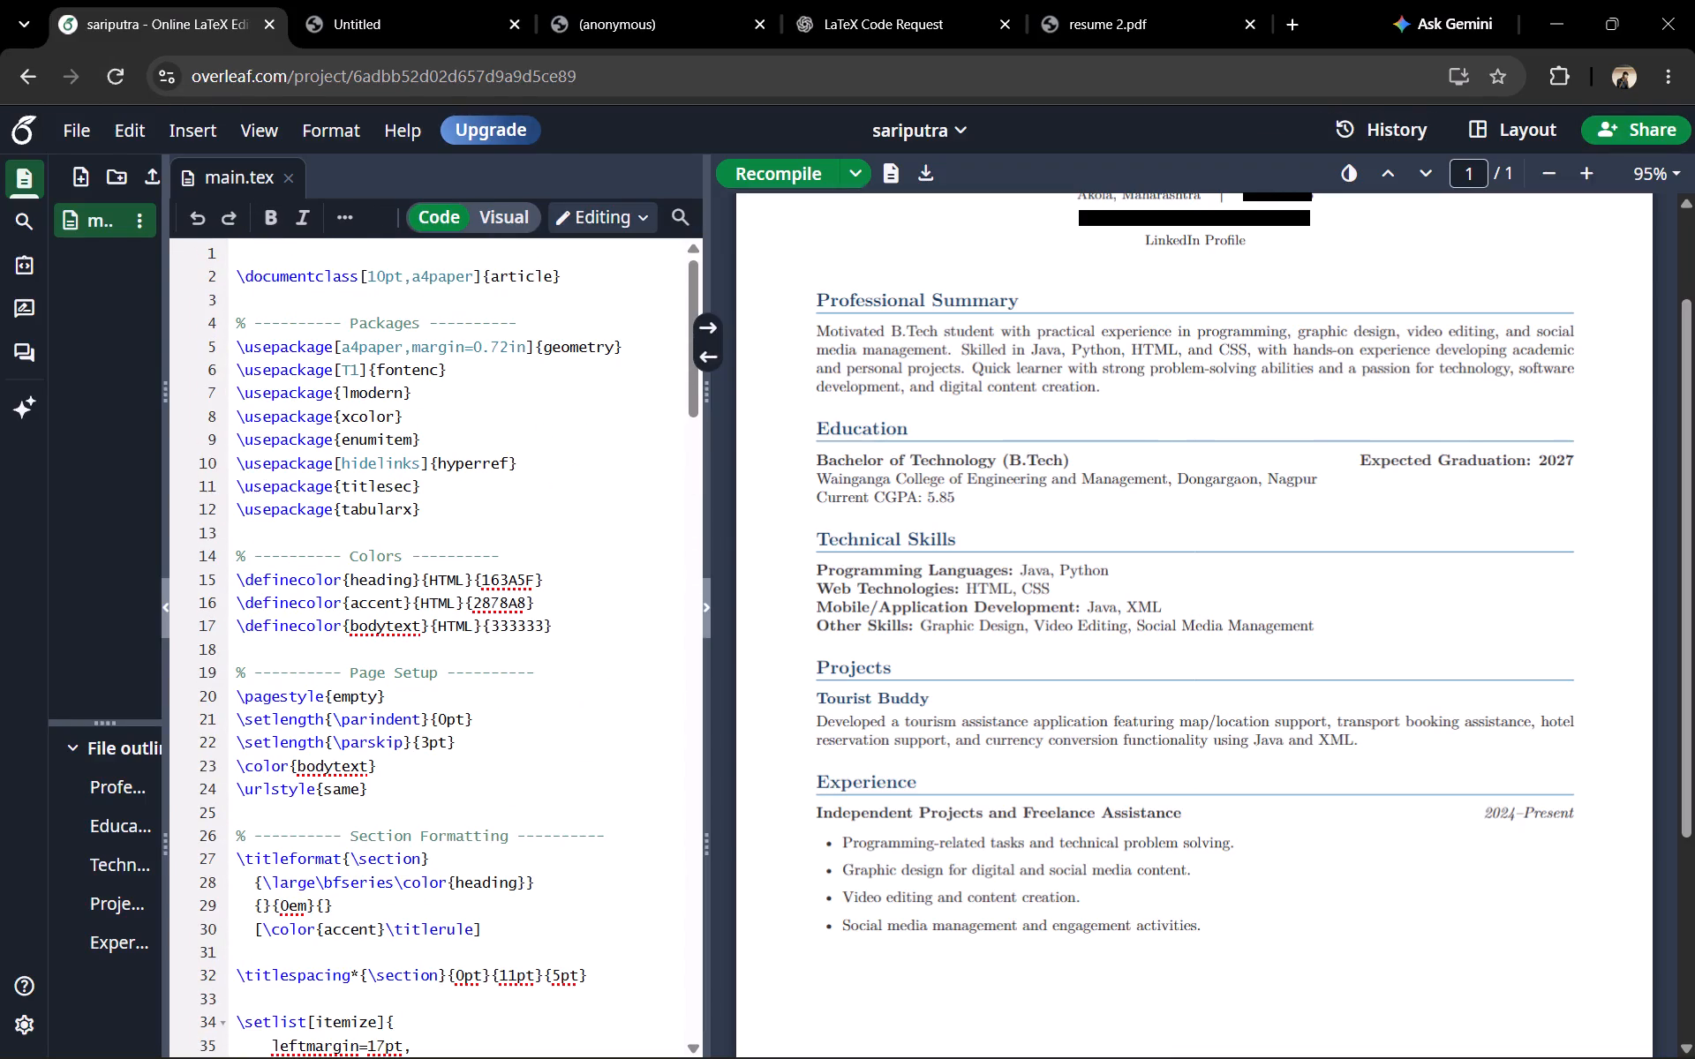
click(236, 275)
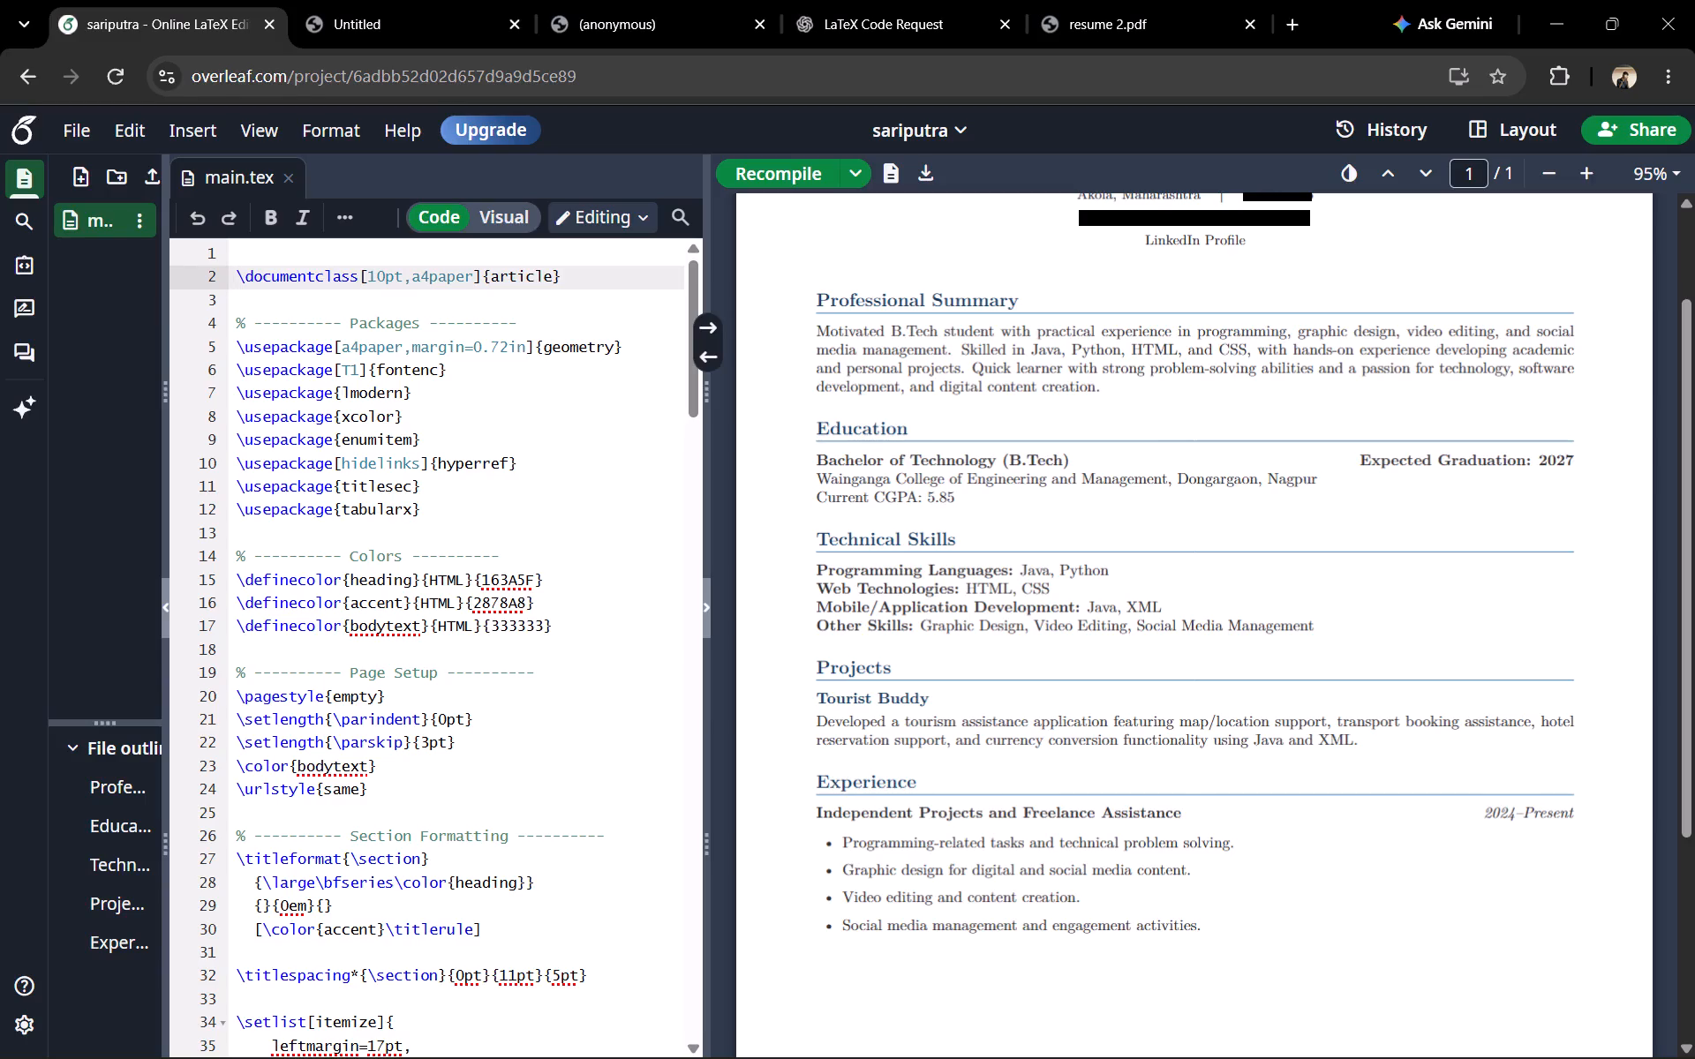
click(210, 273)
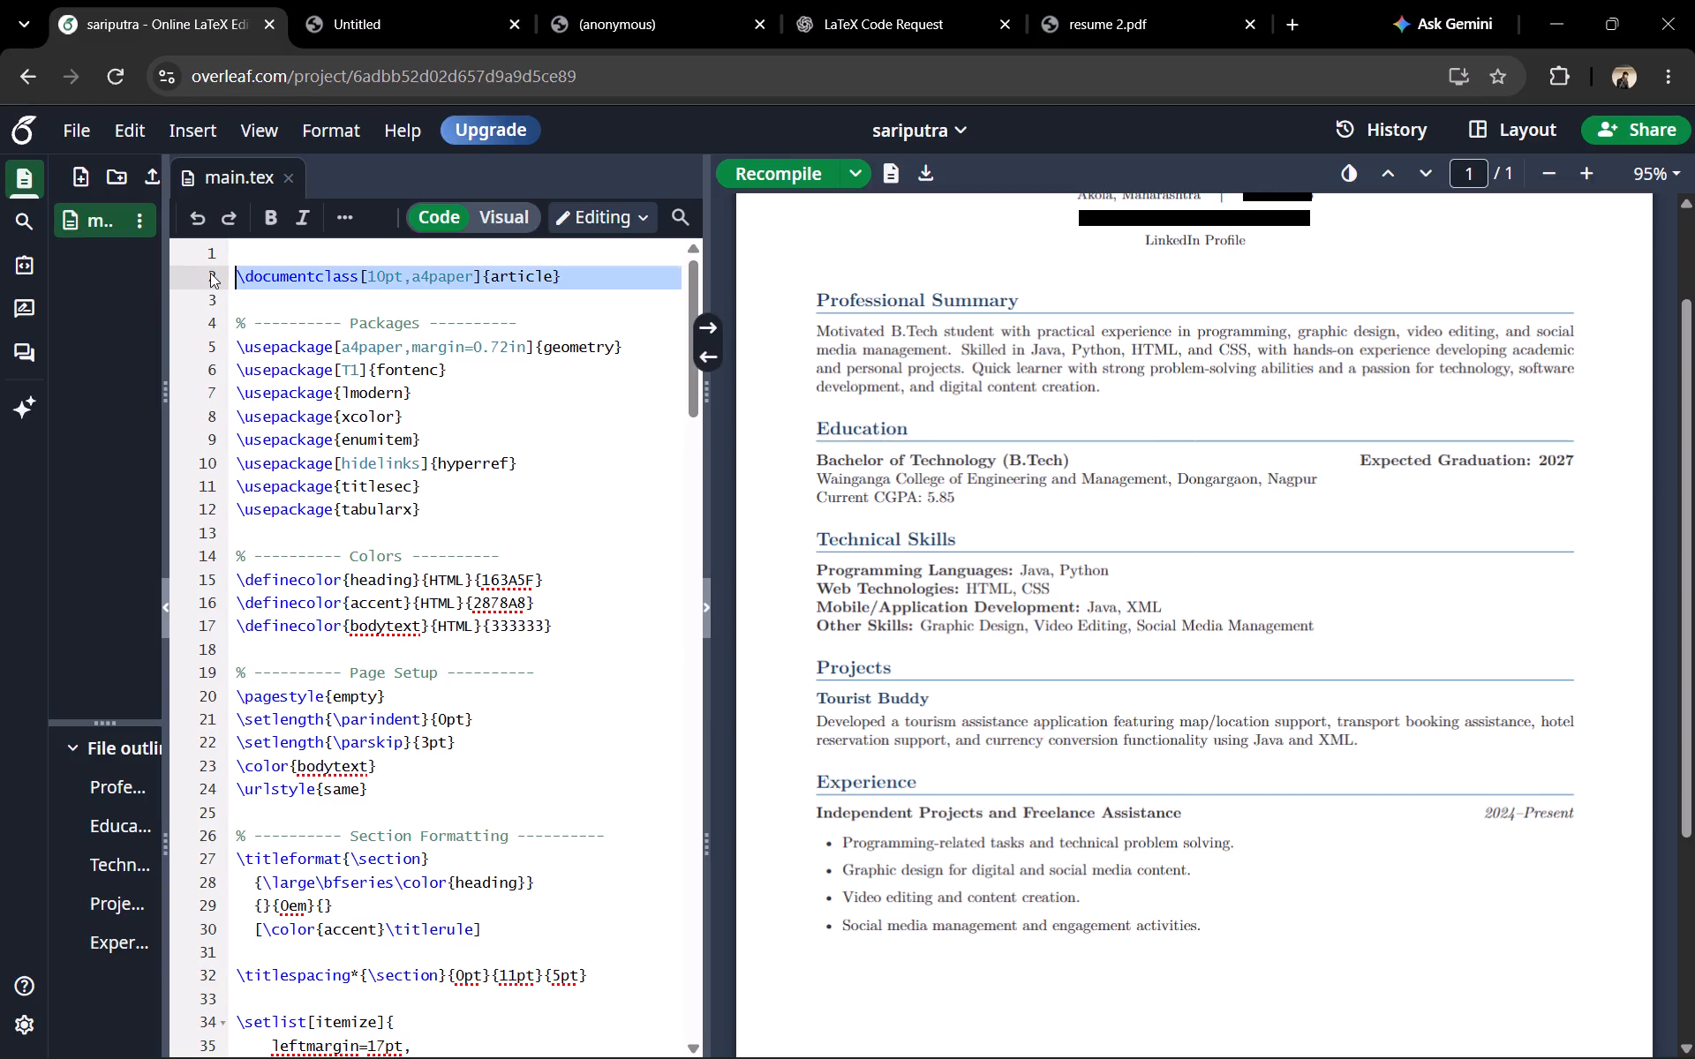
click(241, 273)
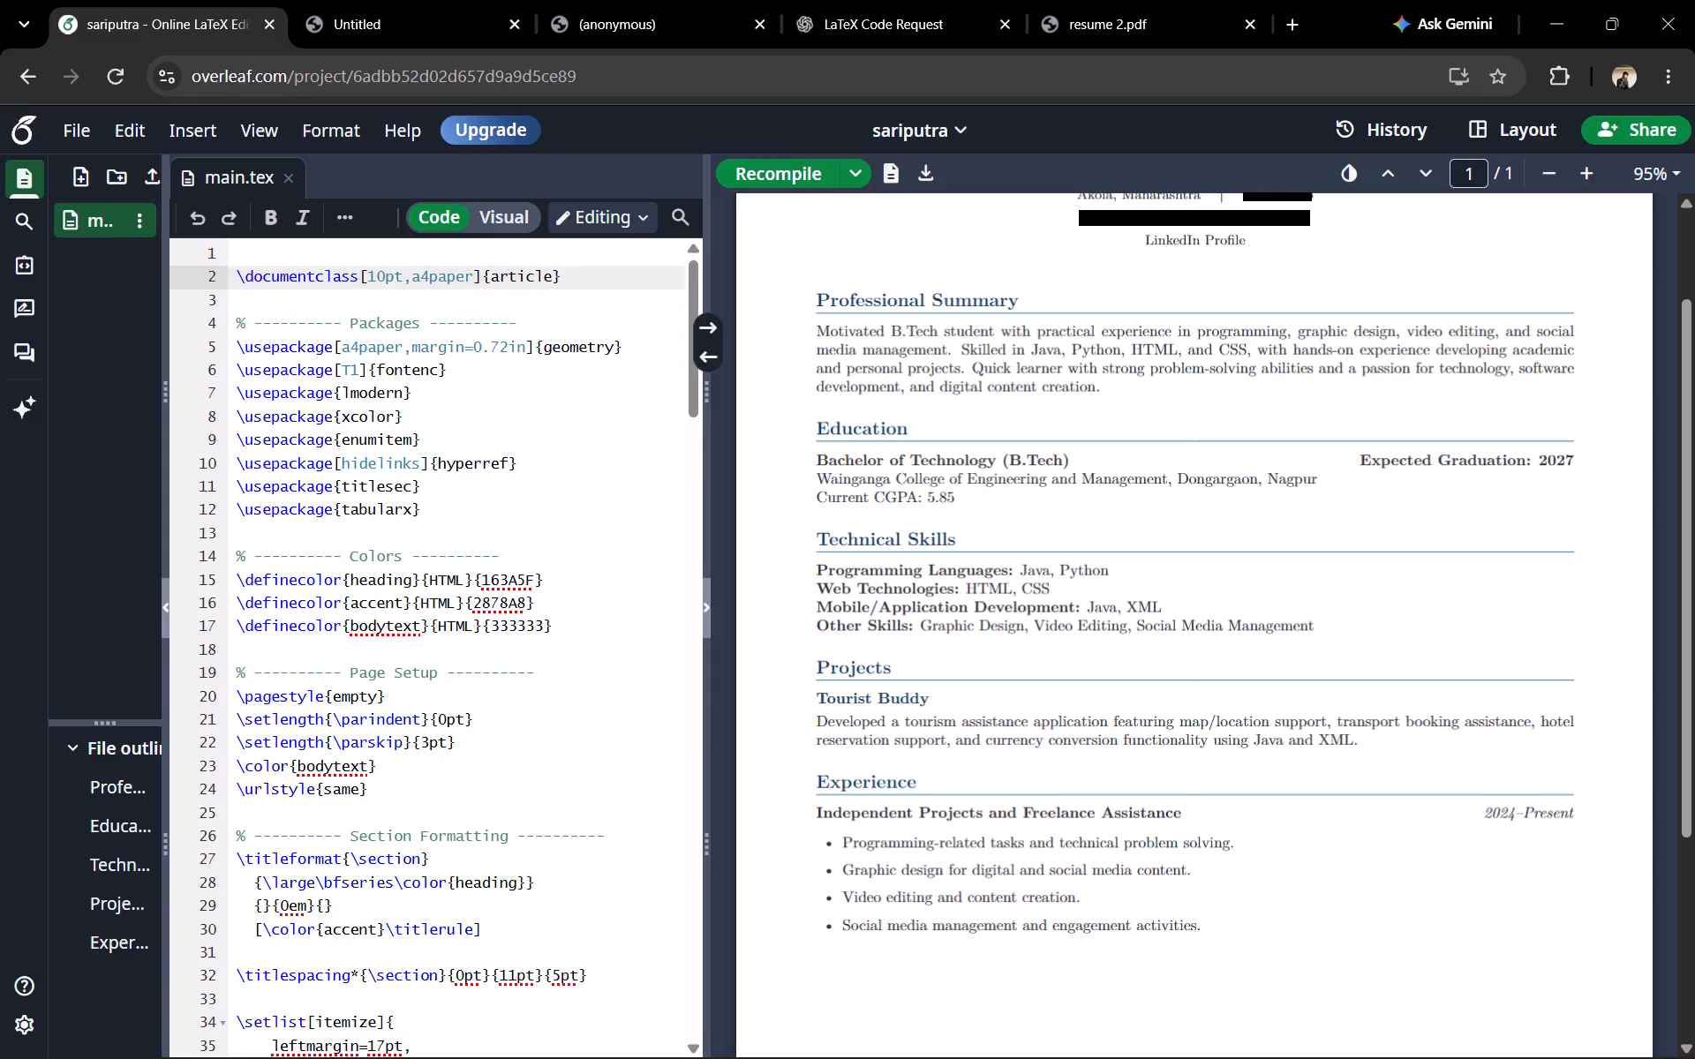
drag(245, 264, 840, 1058)
key(ctrl+a)
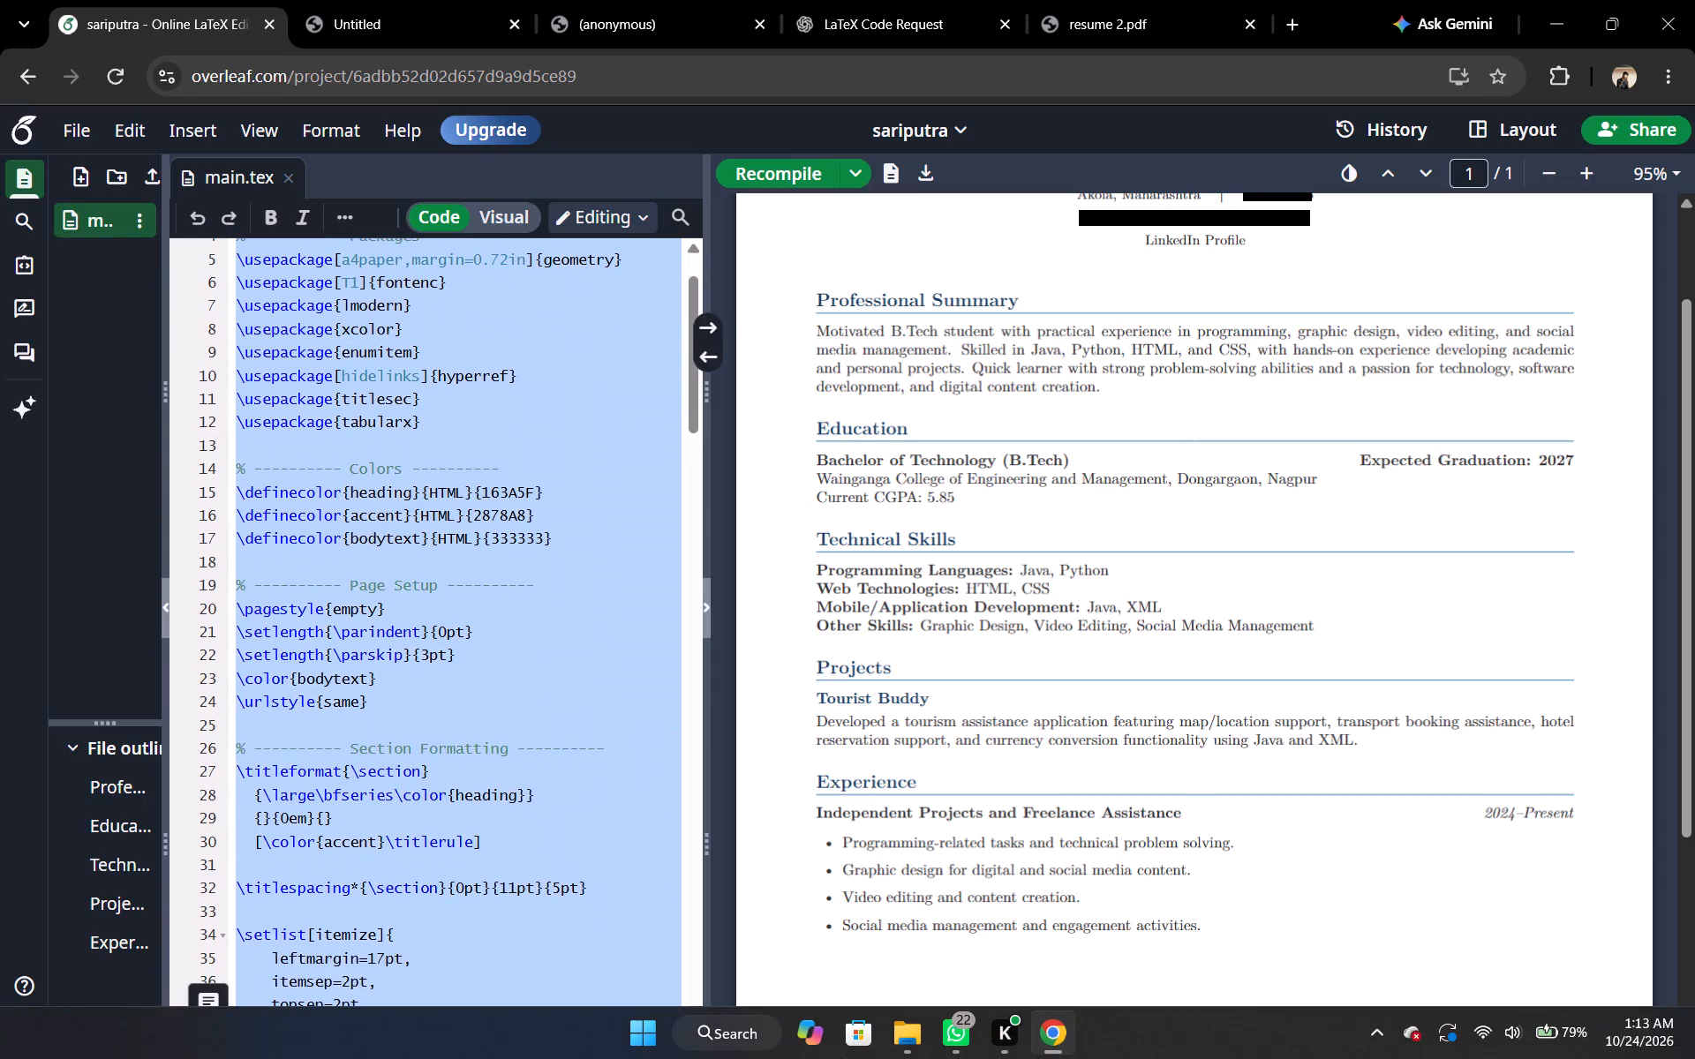
scroll(840, 1058, down, 4)
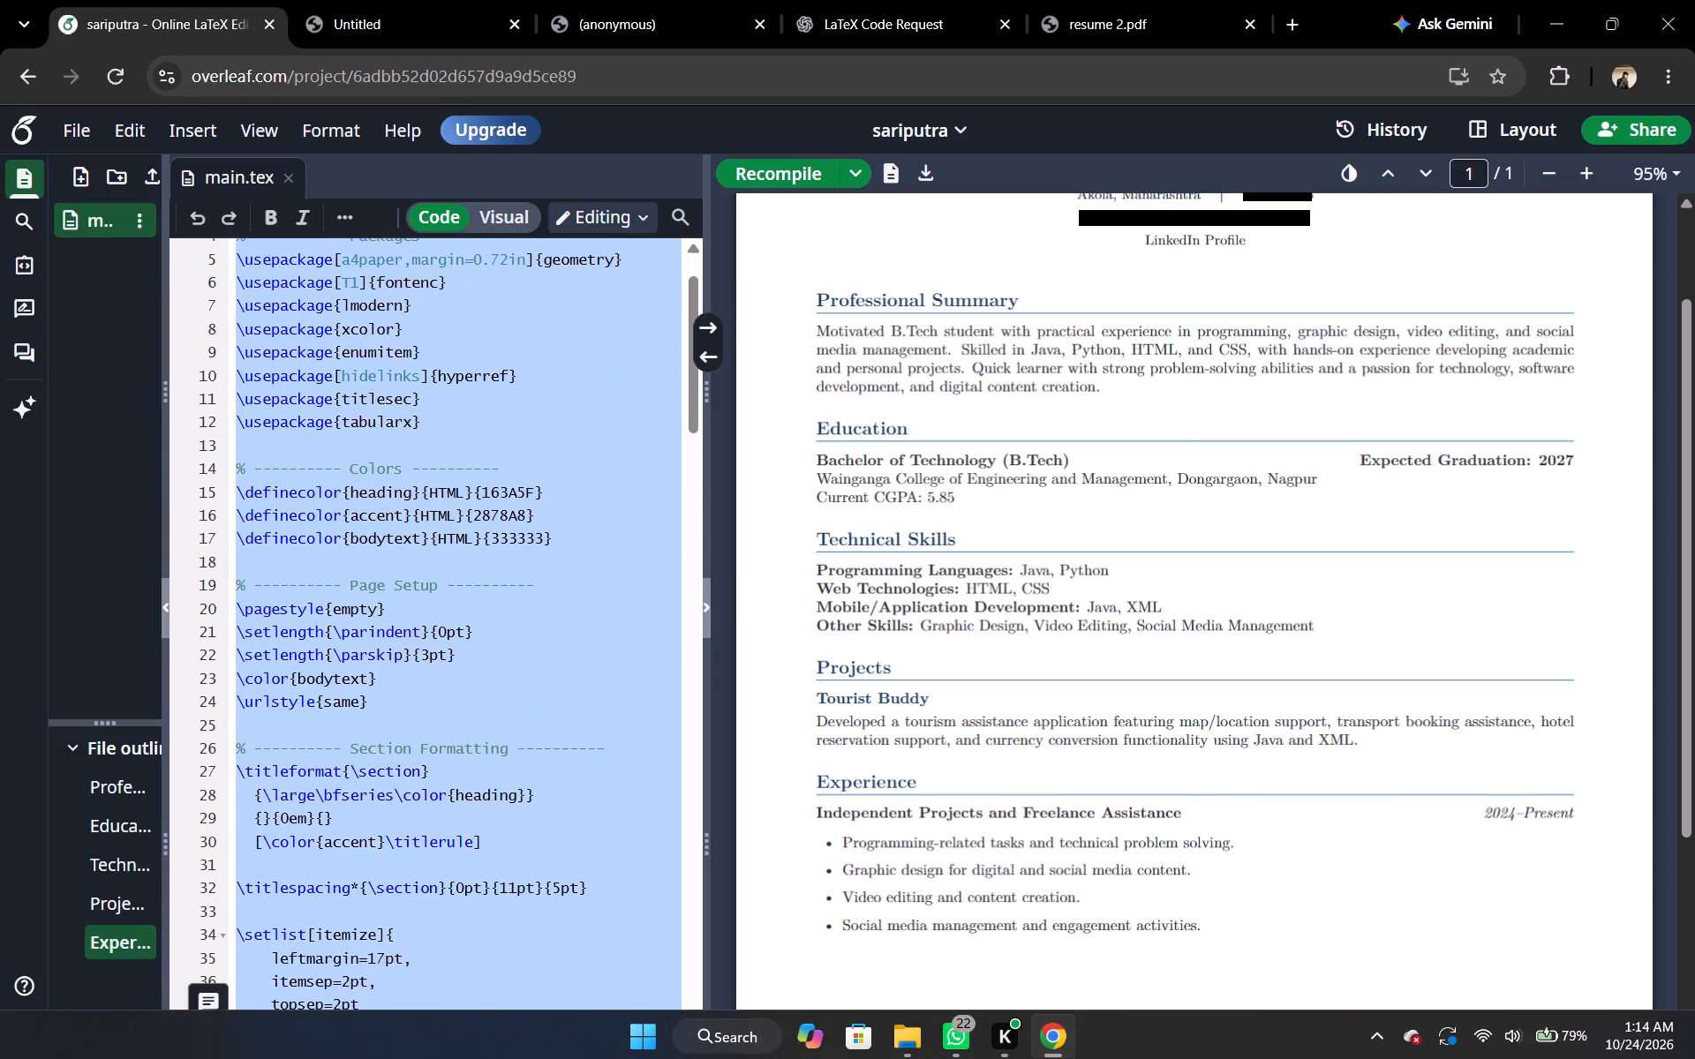
scroll(498, 792, down, 10)
scroll(498, 792, up, 2)
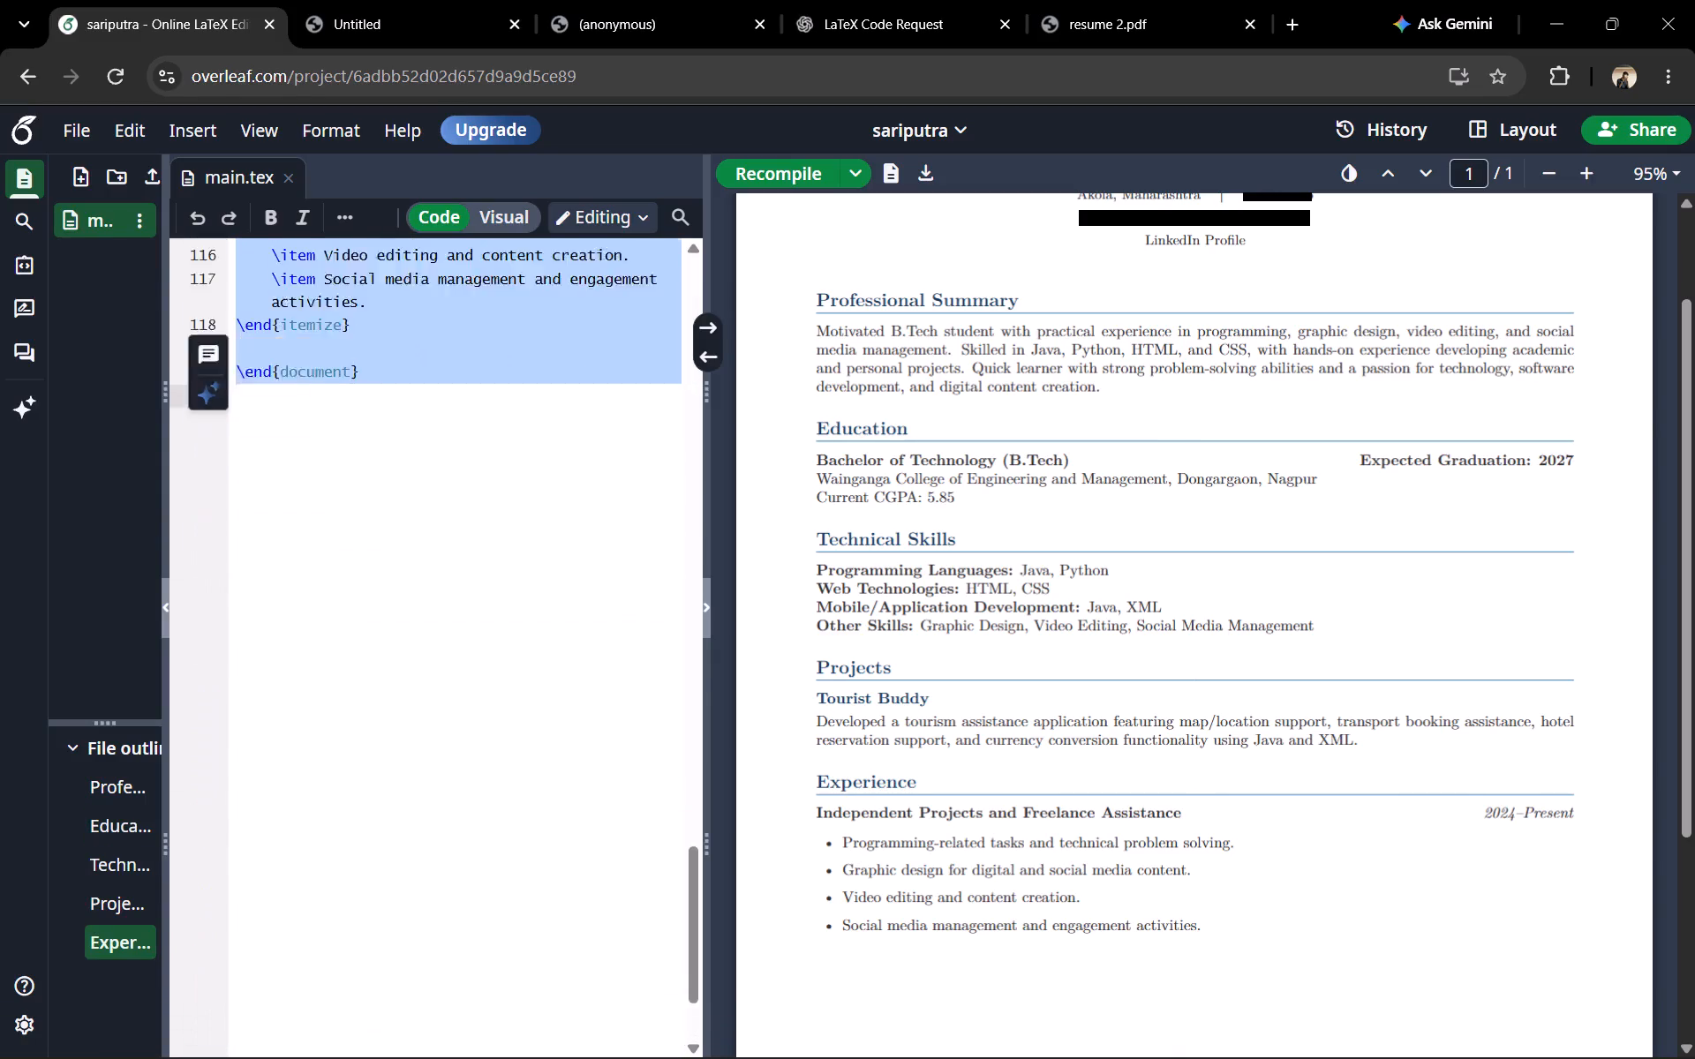
scroll(498, 792, up, 2)
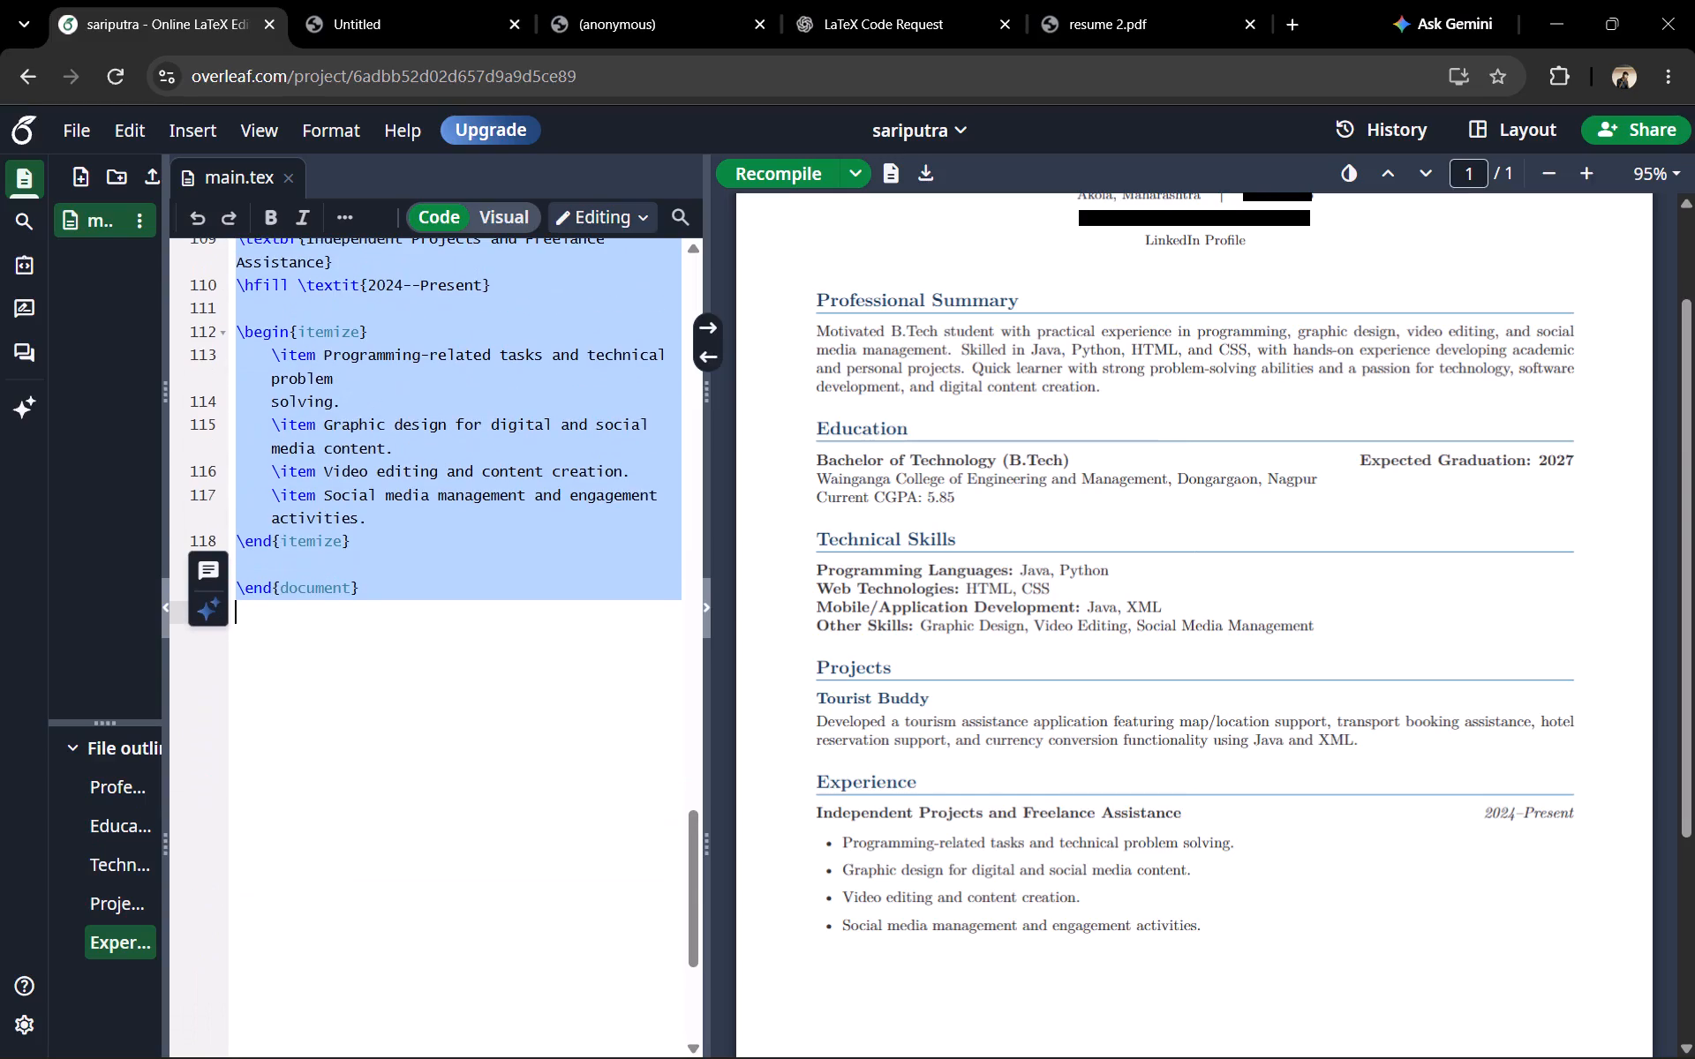
key(ctrl+c)
click(498, 792)
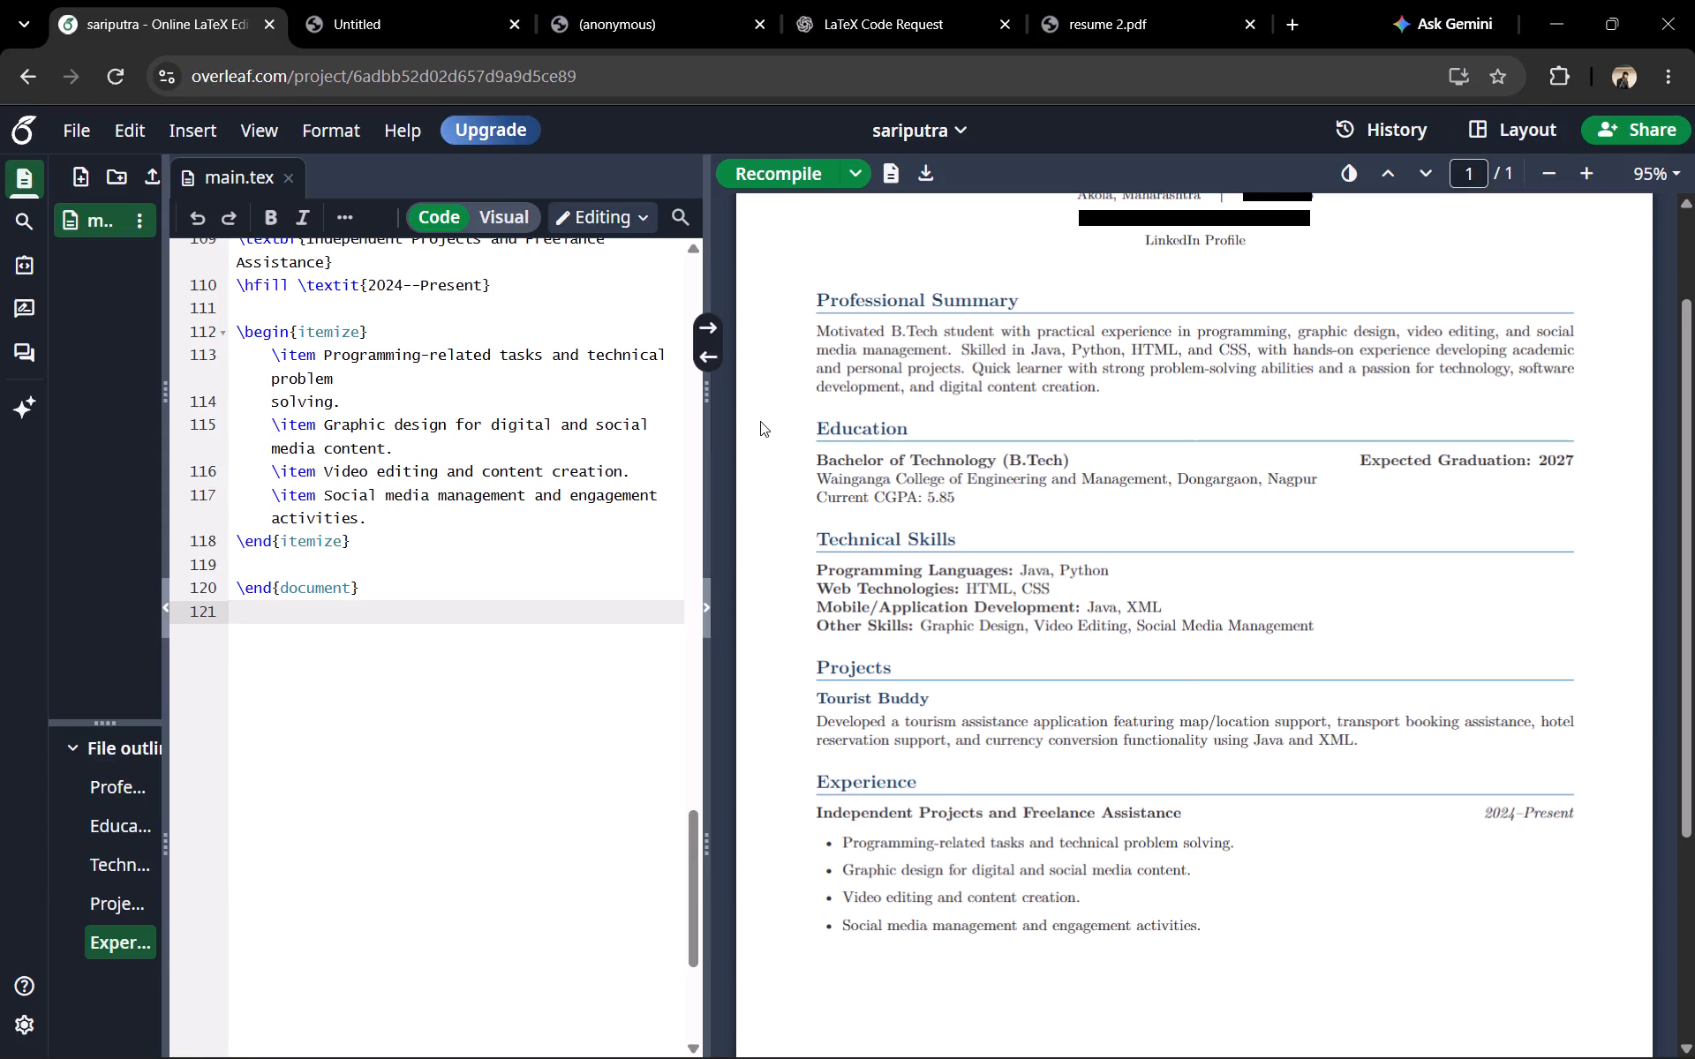
Review the main.tex source from the end of the document up through Education to the contact header.
click(571, 649)
scroll(571, 649, up, 4)
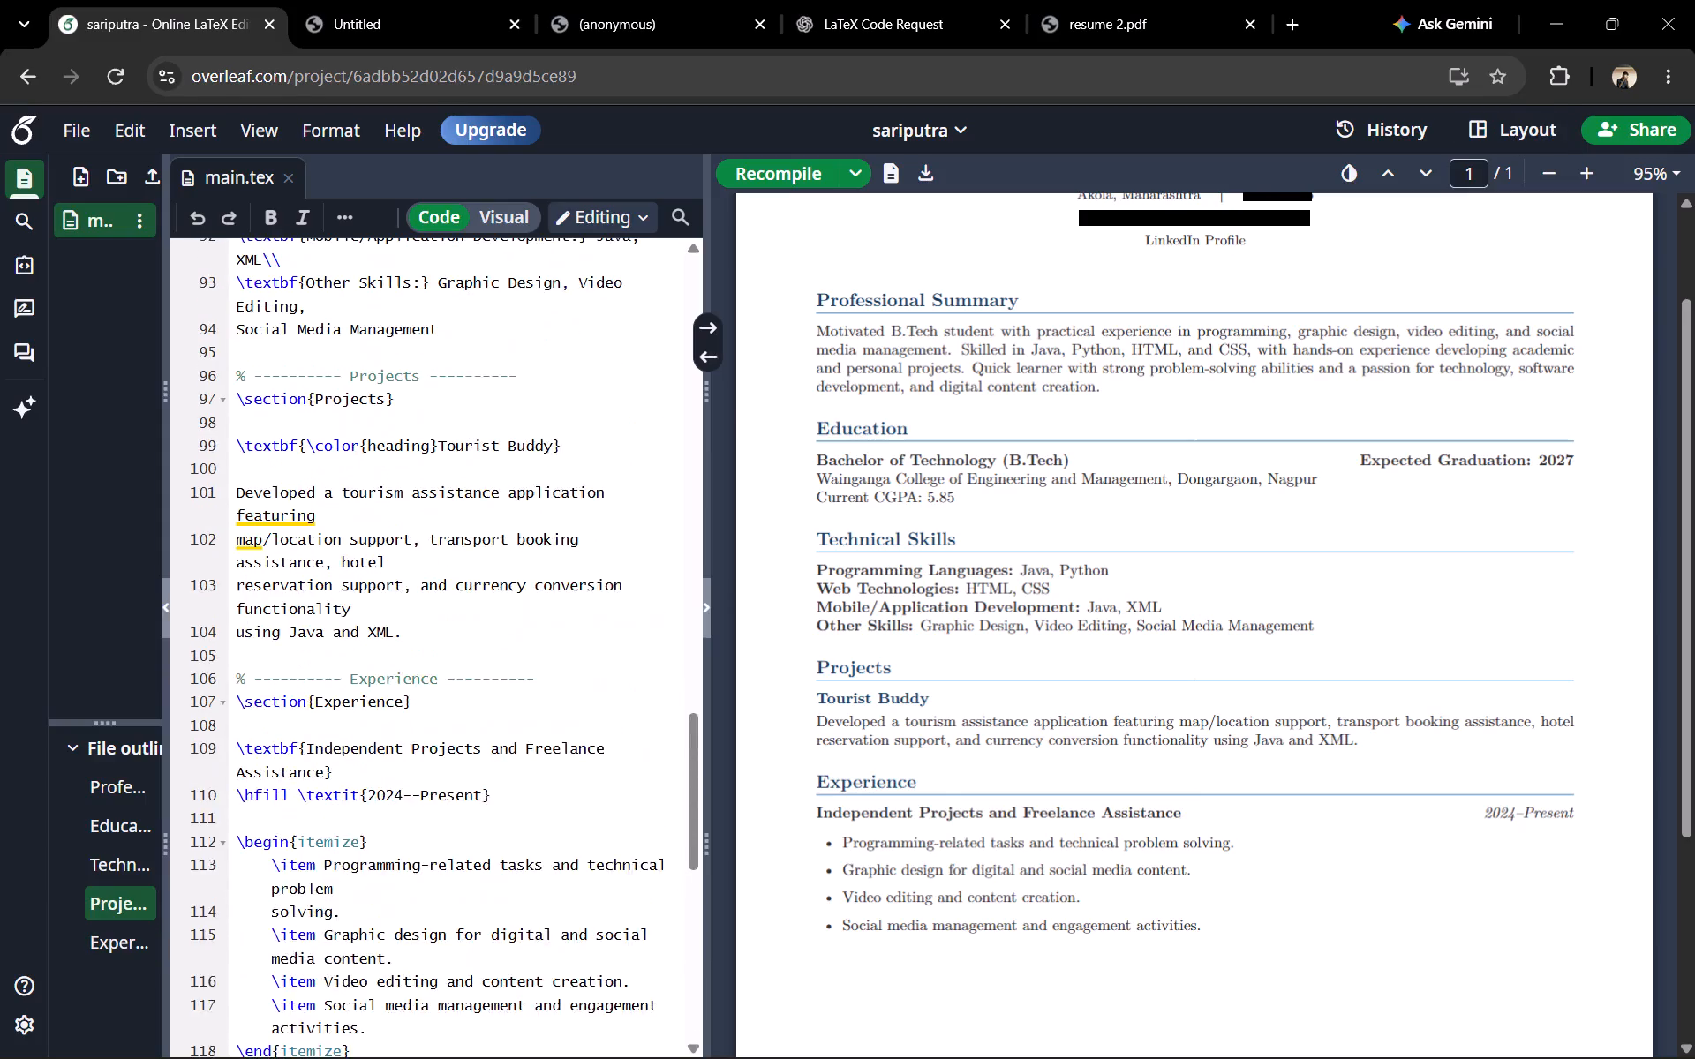
scroll(571, 649, up, 4)
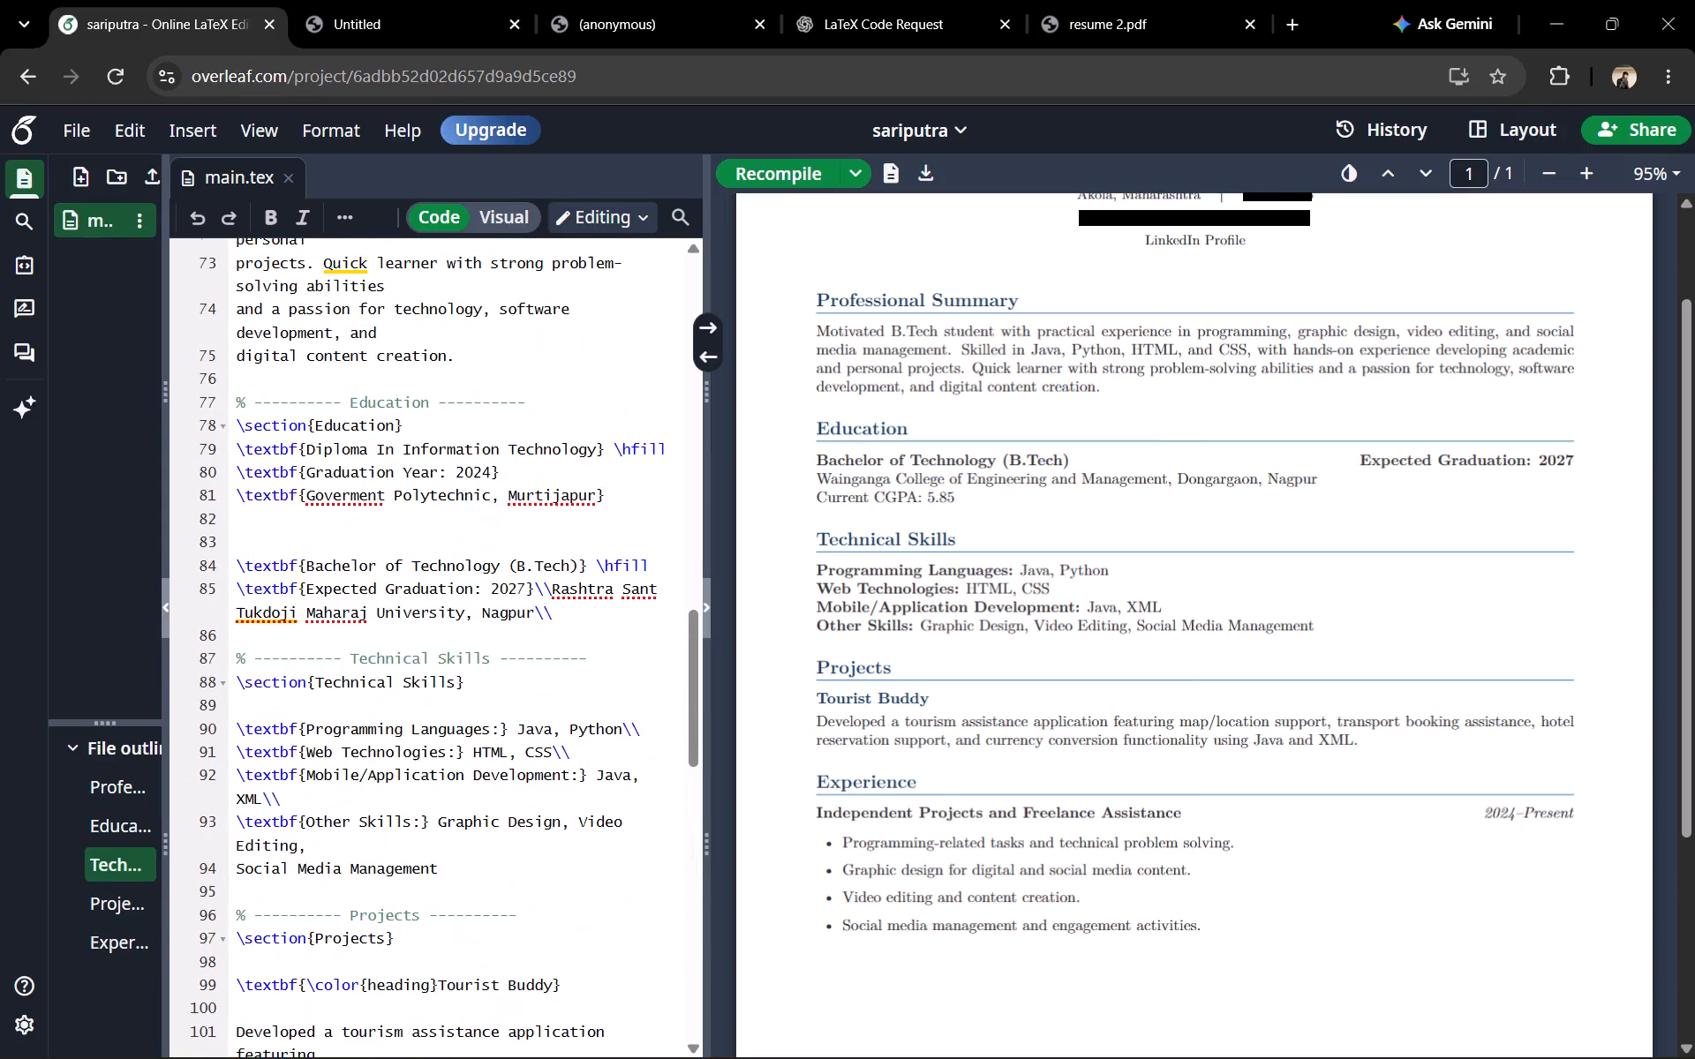
scroll(571, 649, up, 3)
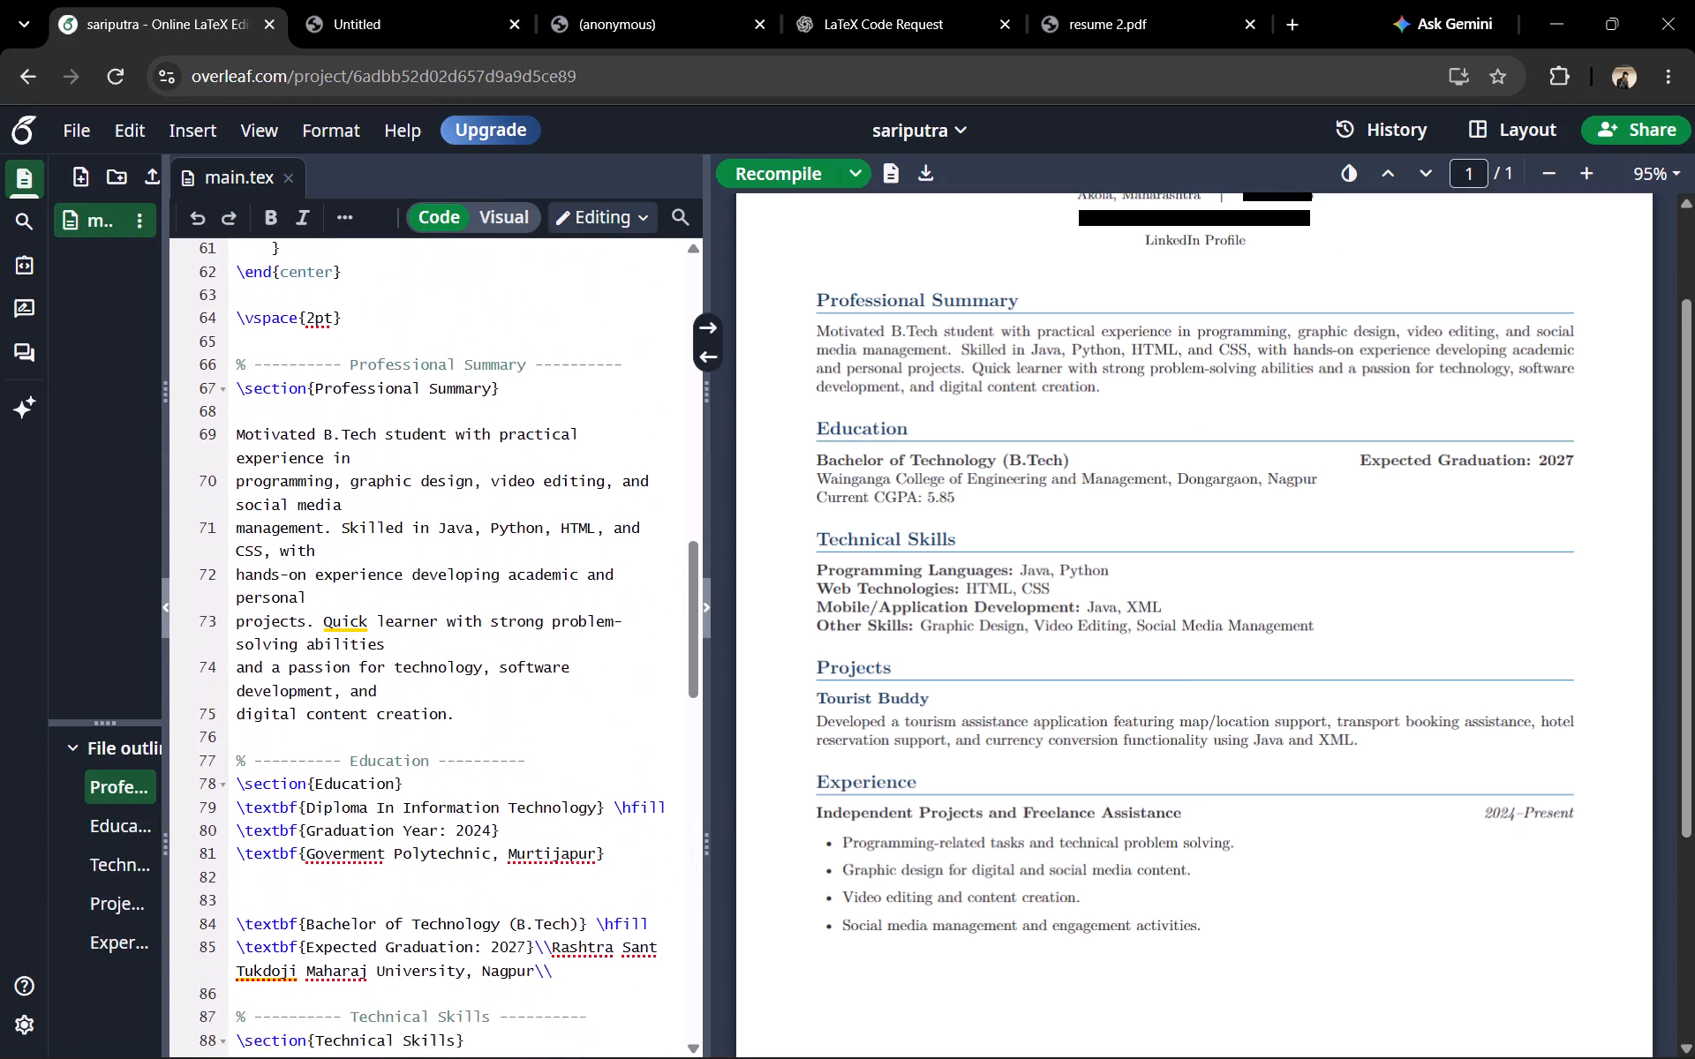
scroll(571, 649, up, 2)
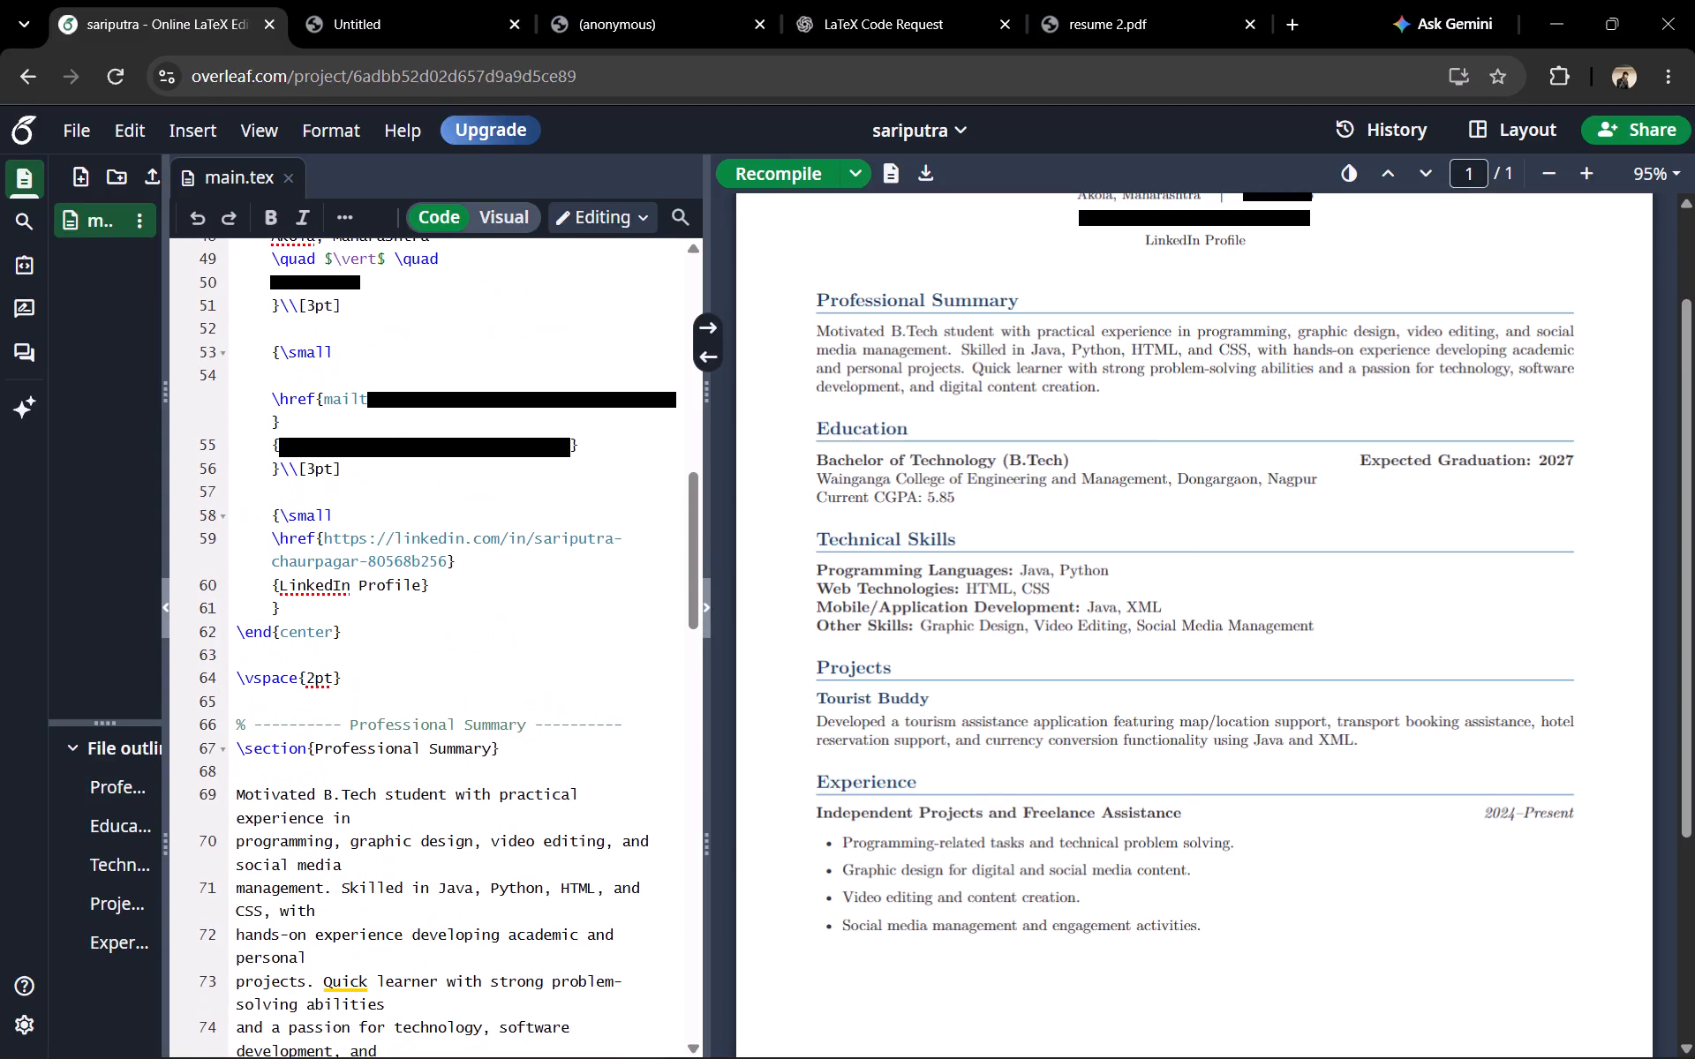
Recompile the resume to refresh the PDF preview.
click(777, 177)
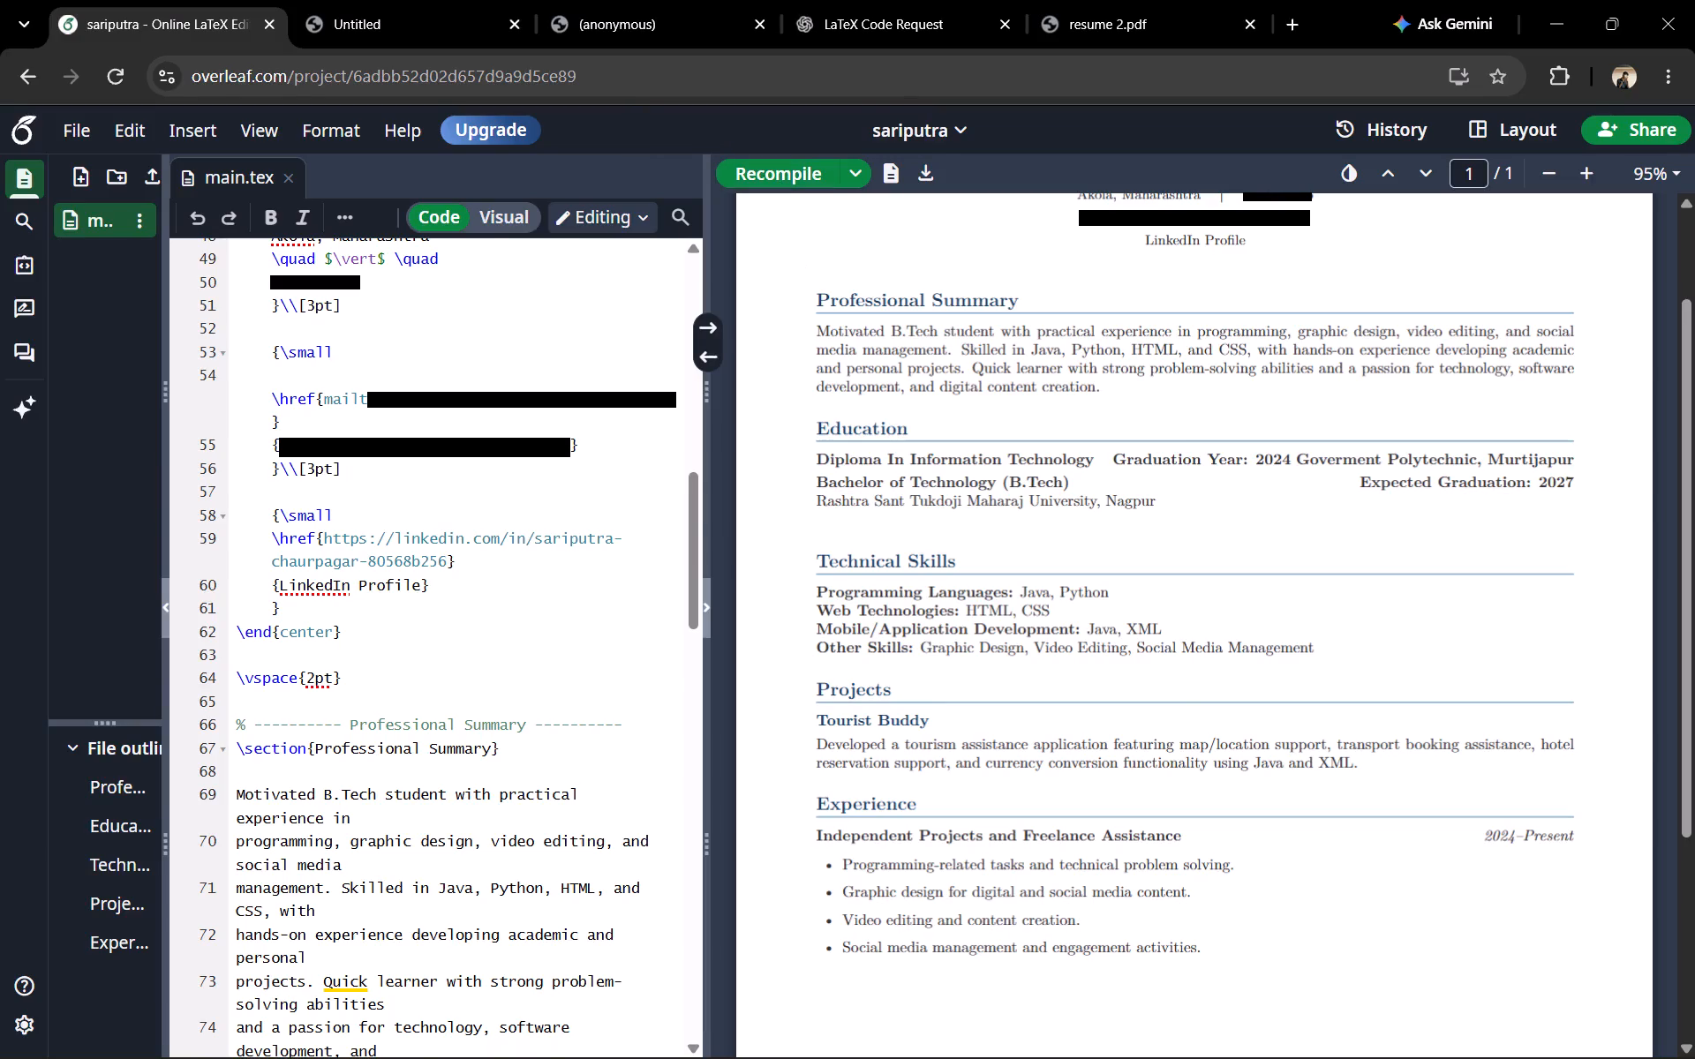
Add a \\ line break after "\textbf{Graduation Year: 2024}" in the diploma's Education entry.
scroll(551, 386, down, 6)
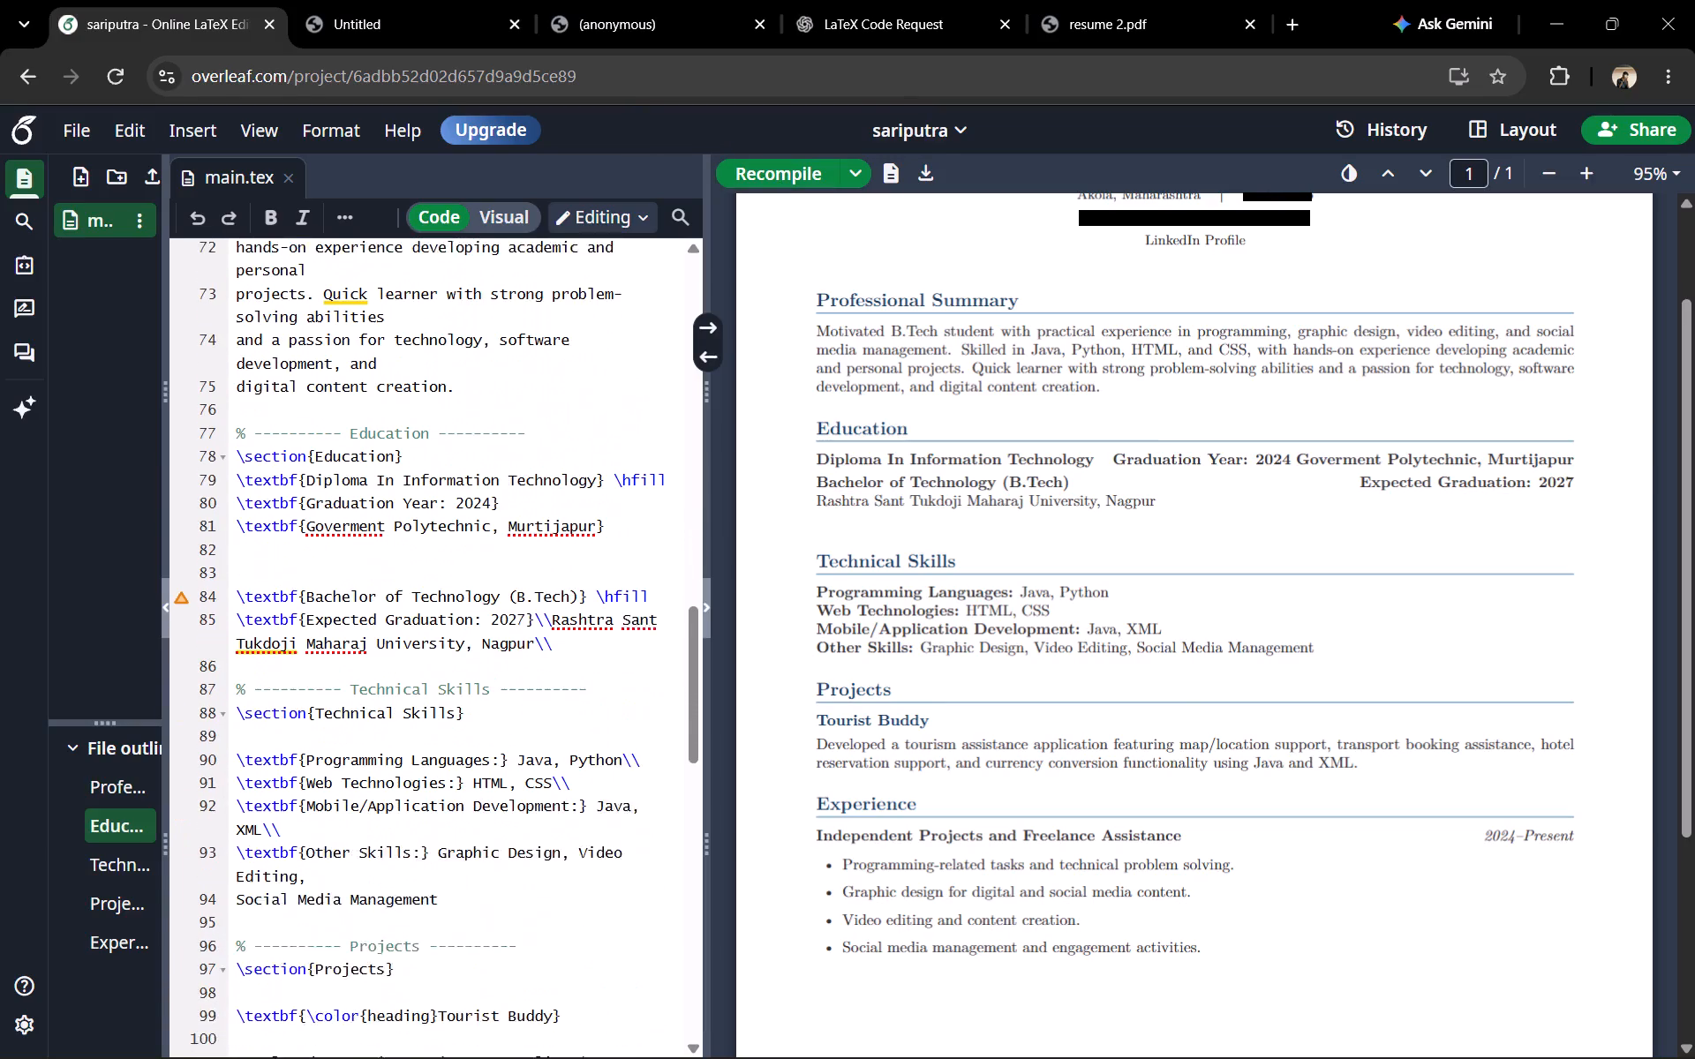
scroll(551, 386, down, 1)
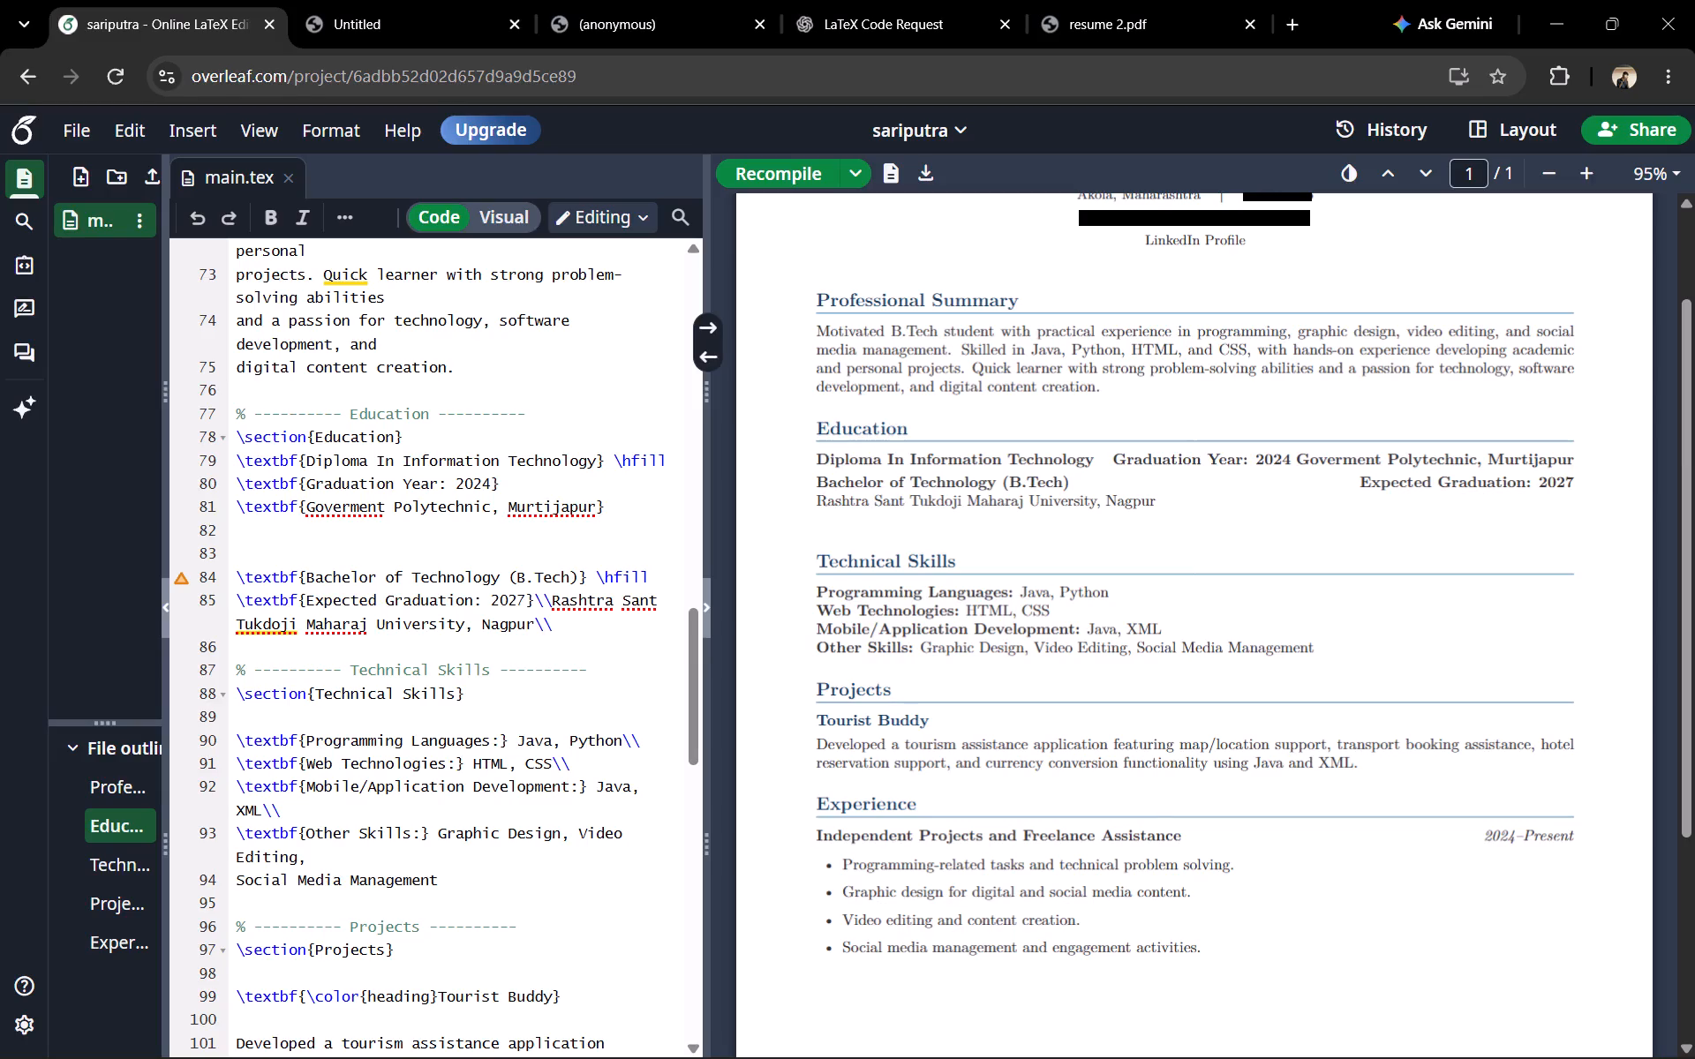
click(508, 481)
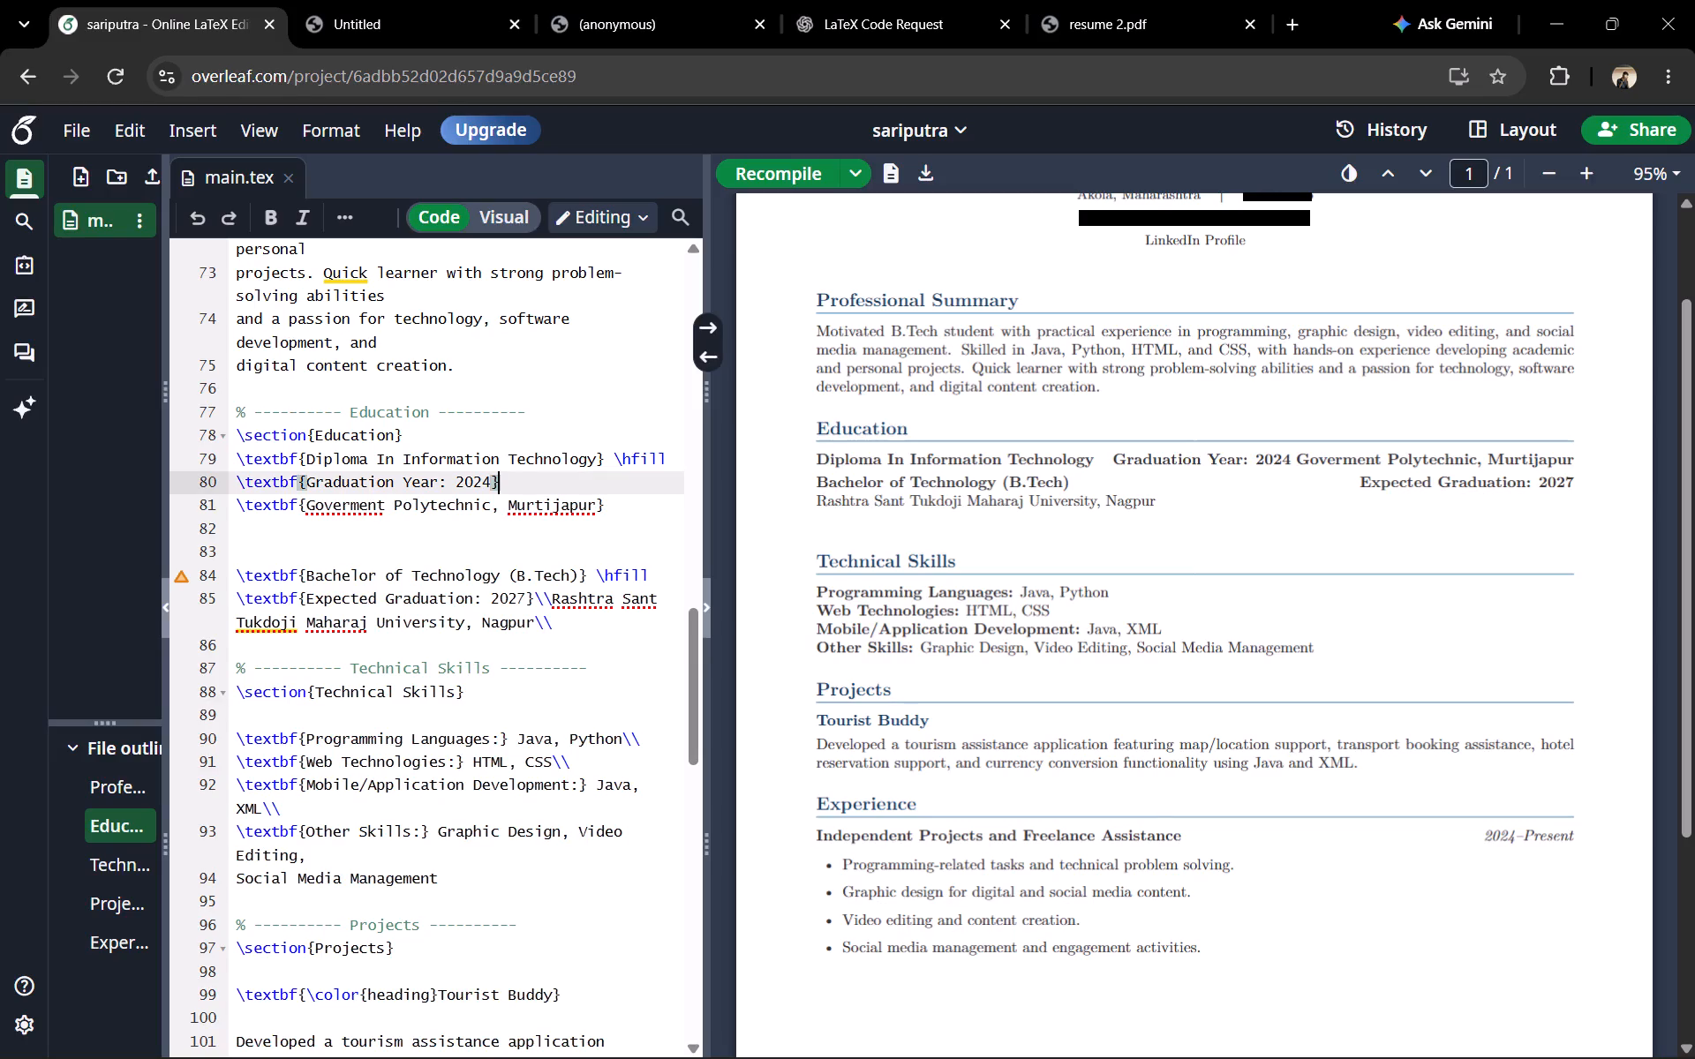
text(\\)
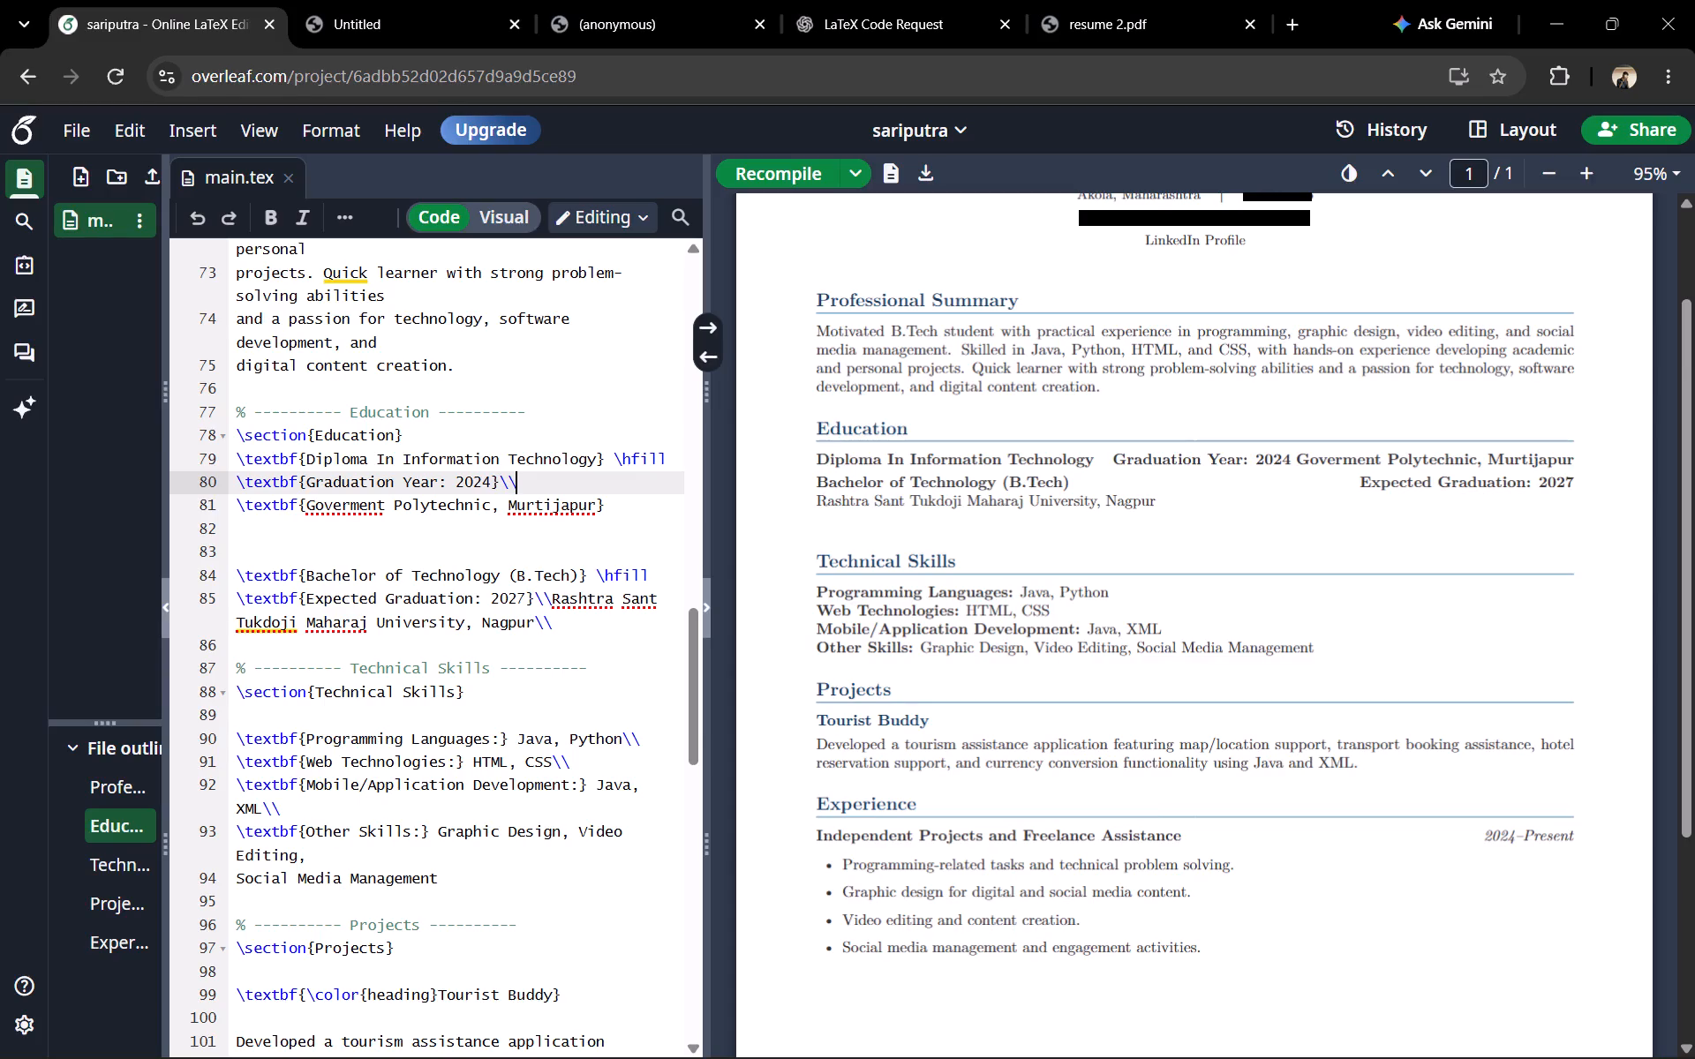
Remove the \textbf wrapper from "Goverment Polytechnic, Murtijapur" and join that text to the Graduation Year line, one space after its \\.
click(627, 511)
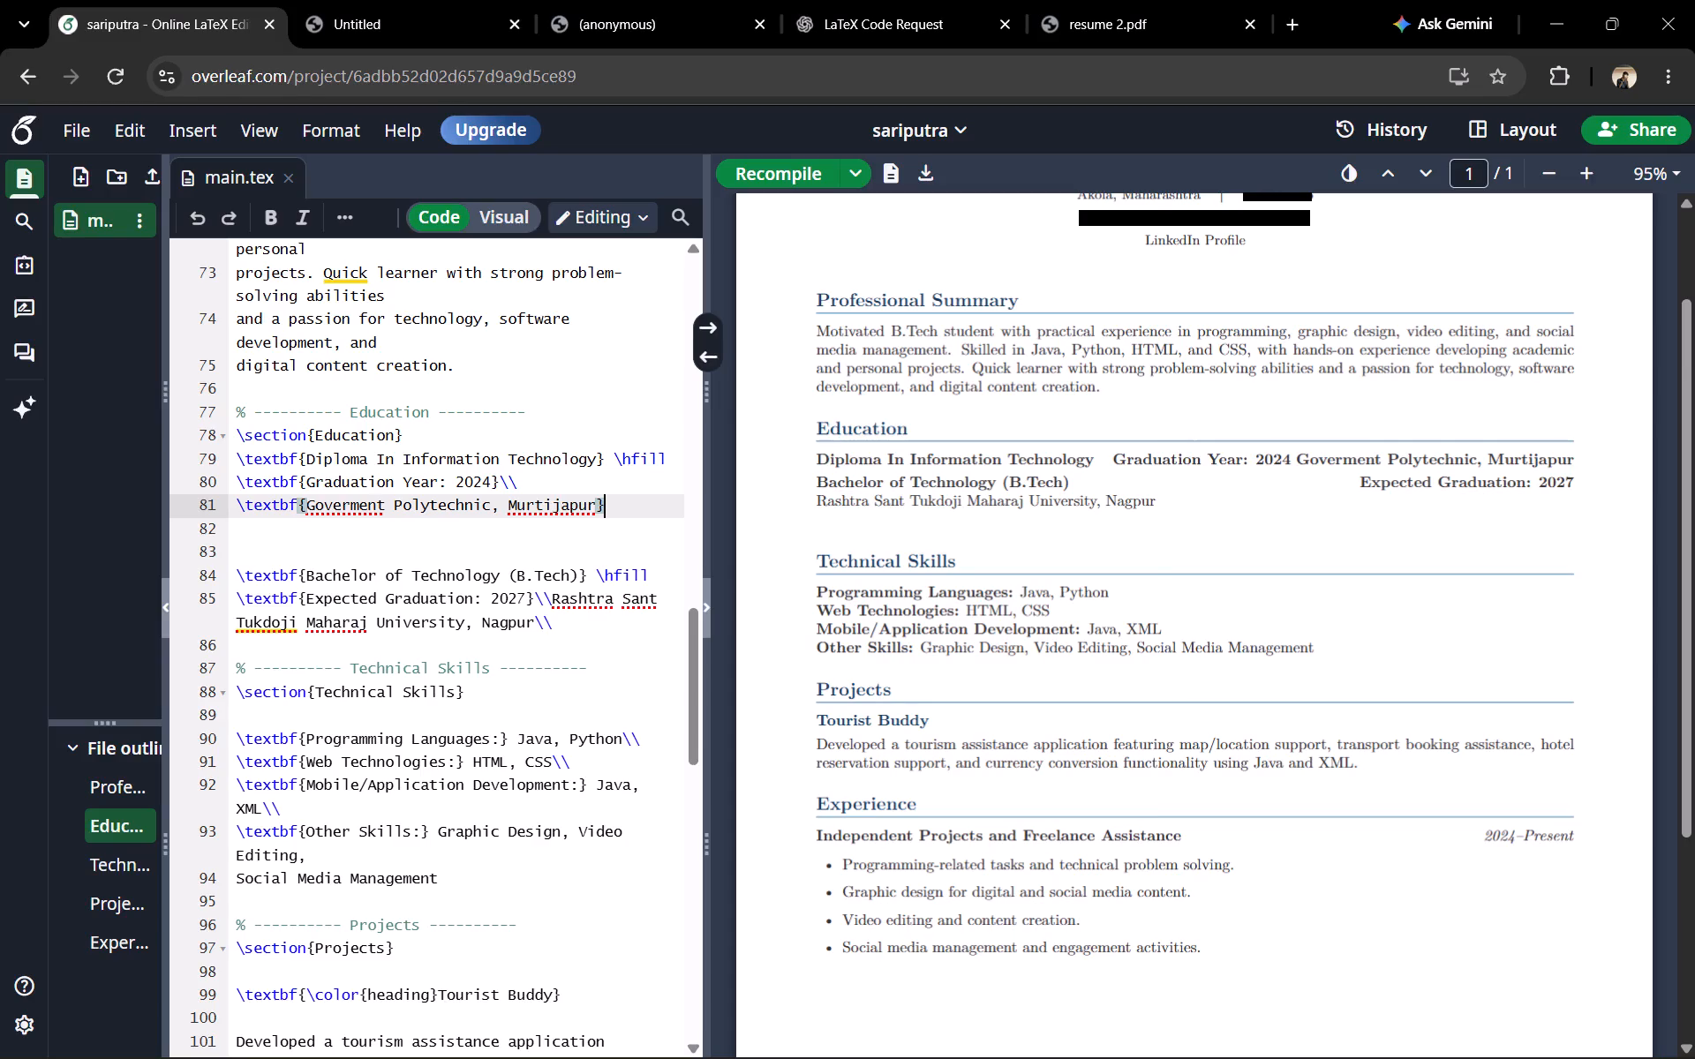
key(BackSpace)
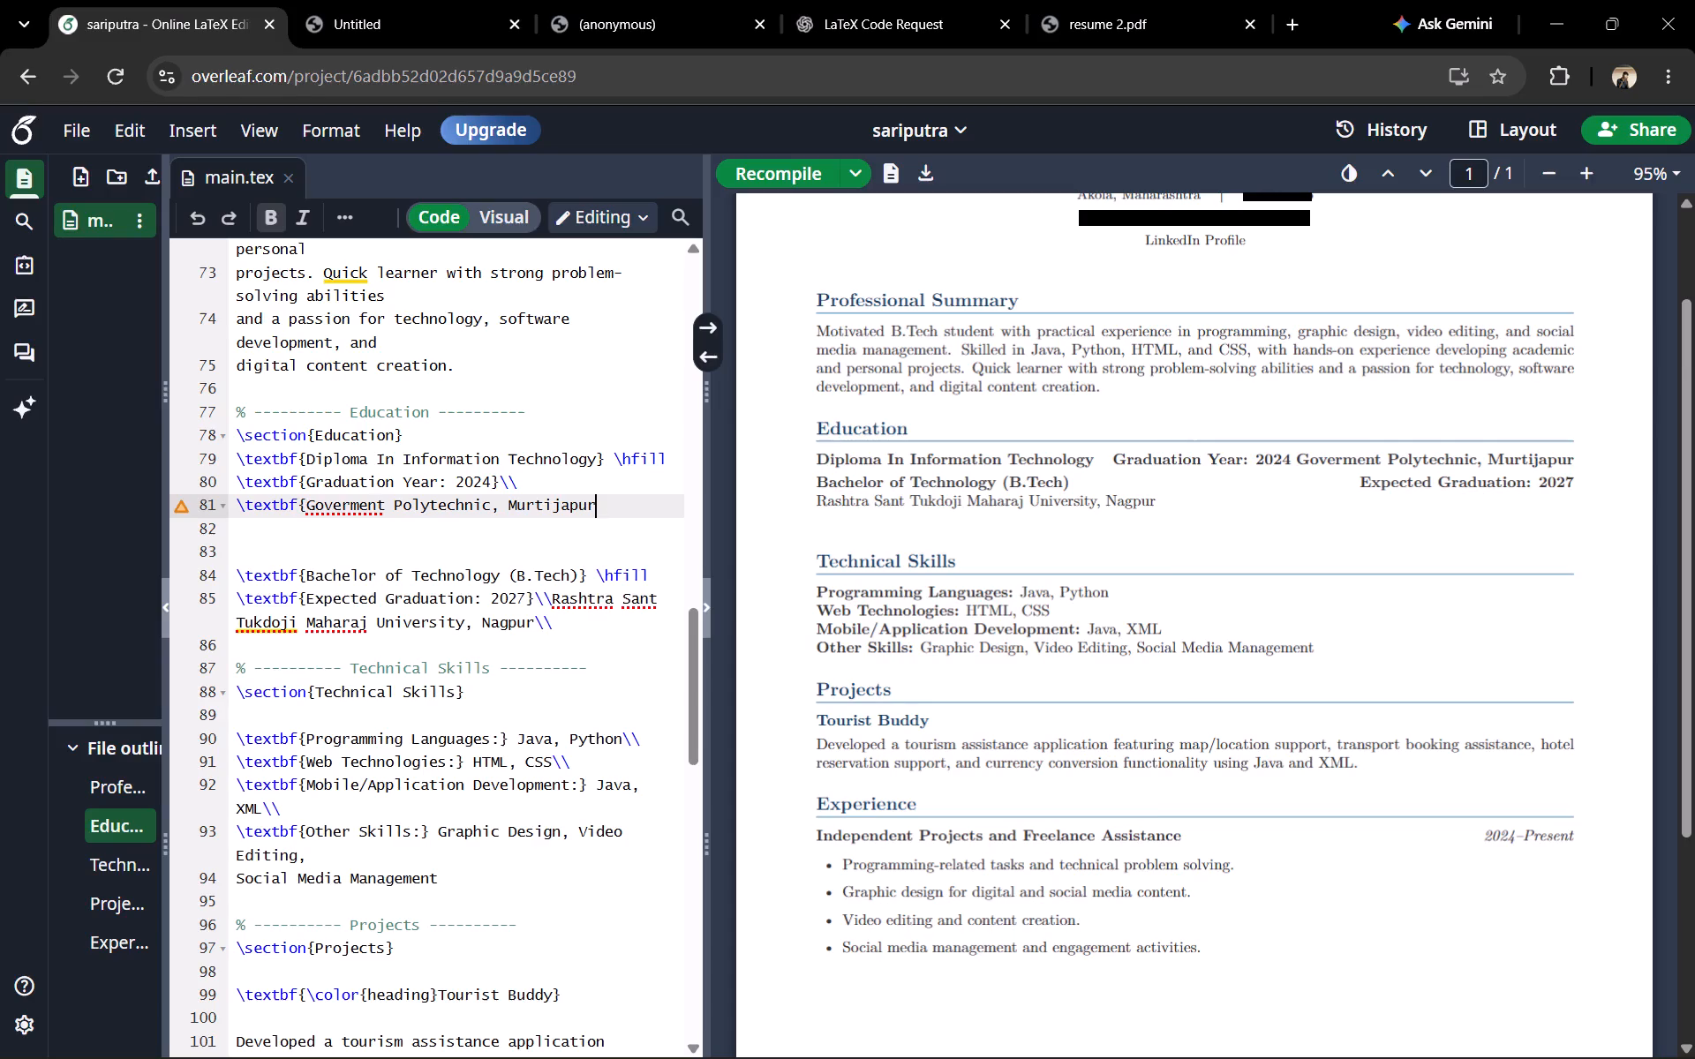
click(304, 503)
key(BackSpace)
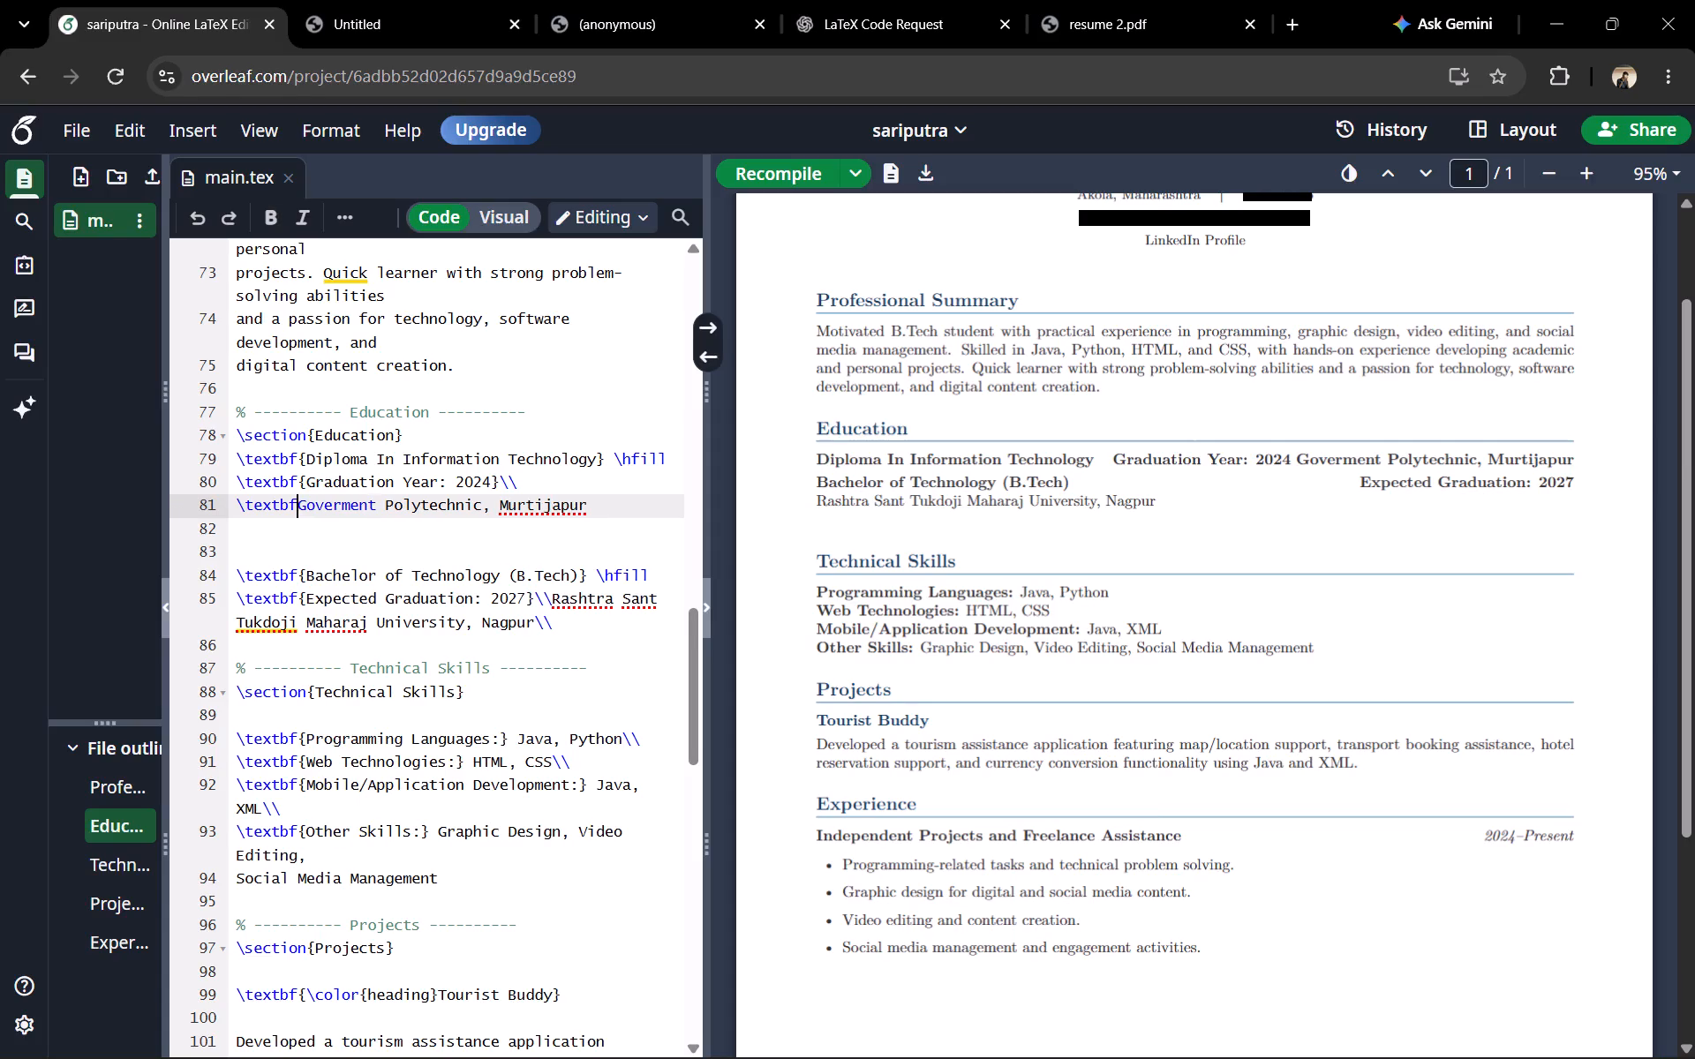
key(BackSpace)
key(BackSpace)
key(BackSpace)
key(BackSpace)
key(BackSpace)
key(BackSpace)
key(BackSpace)
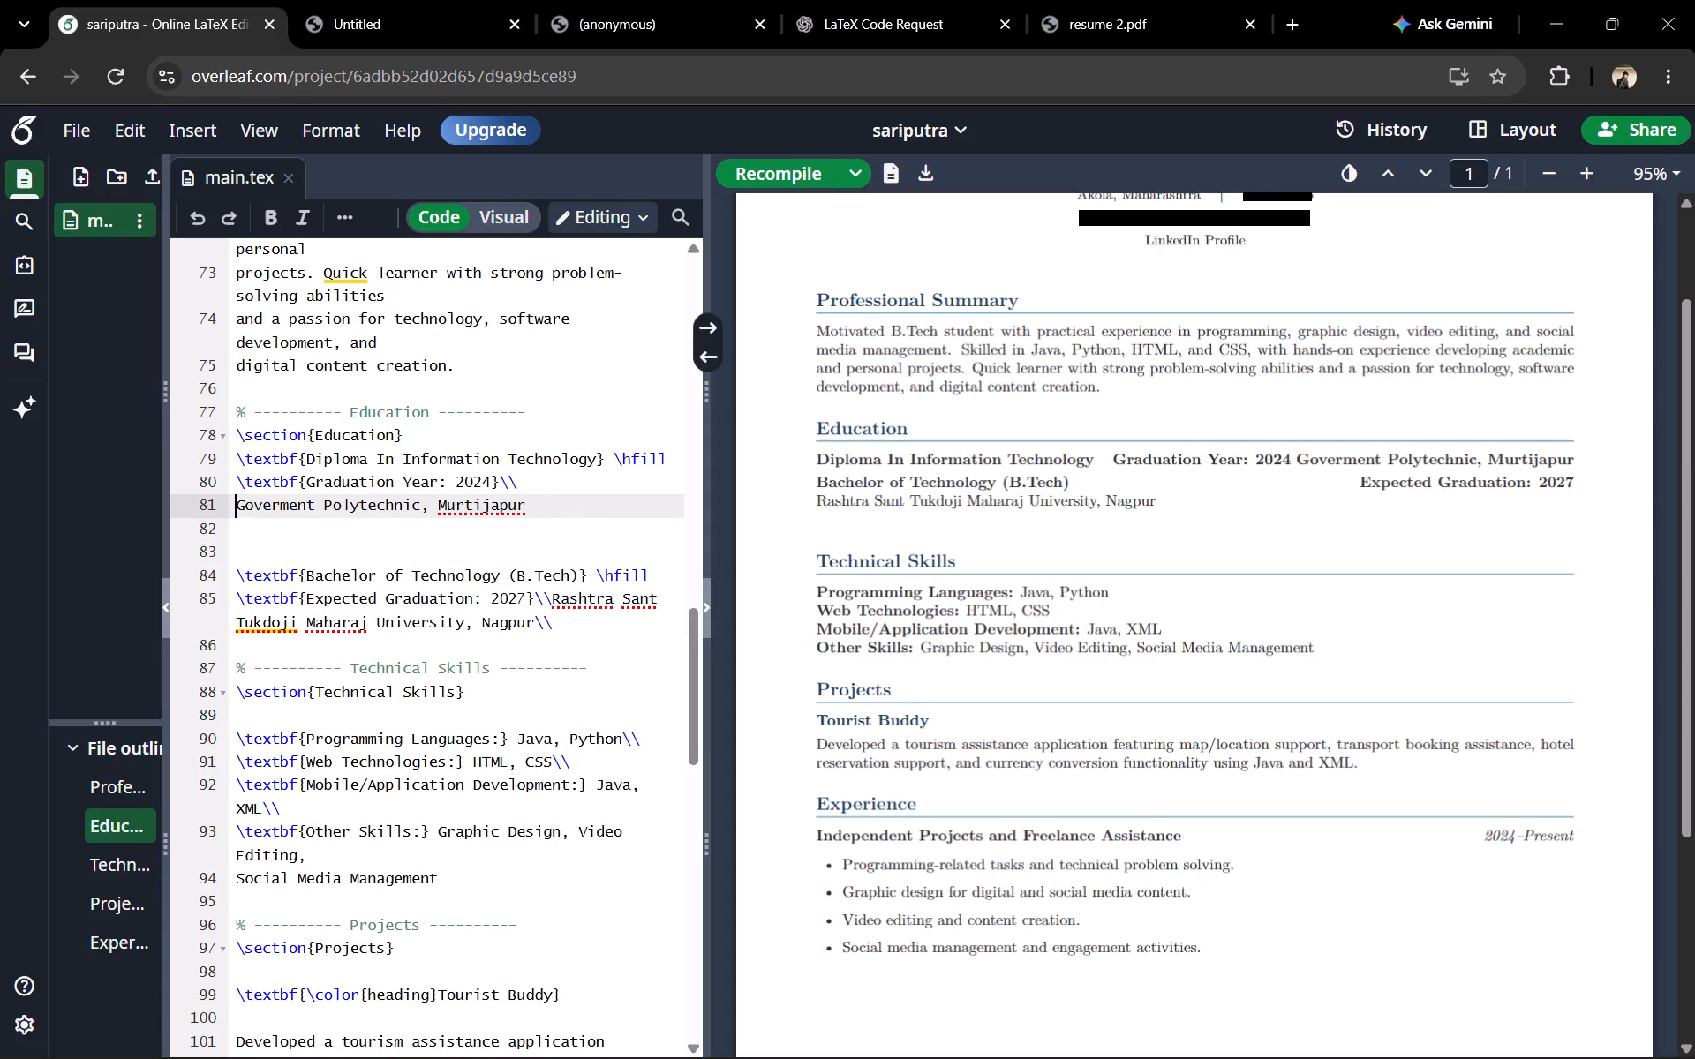
key(BackSpace)
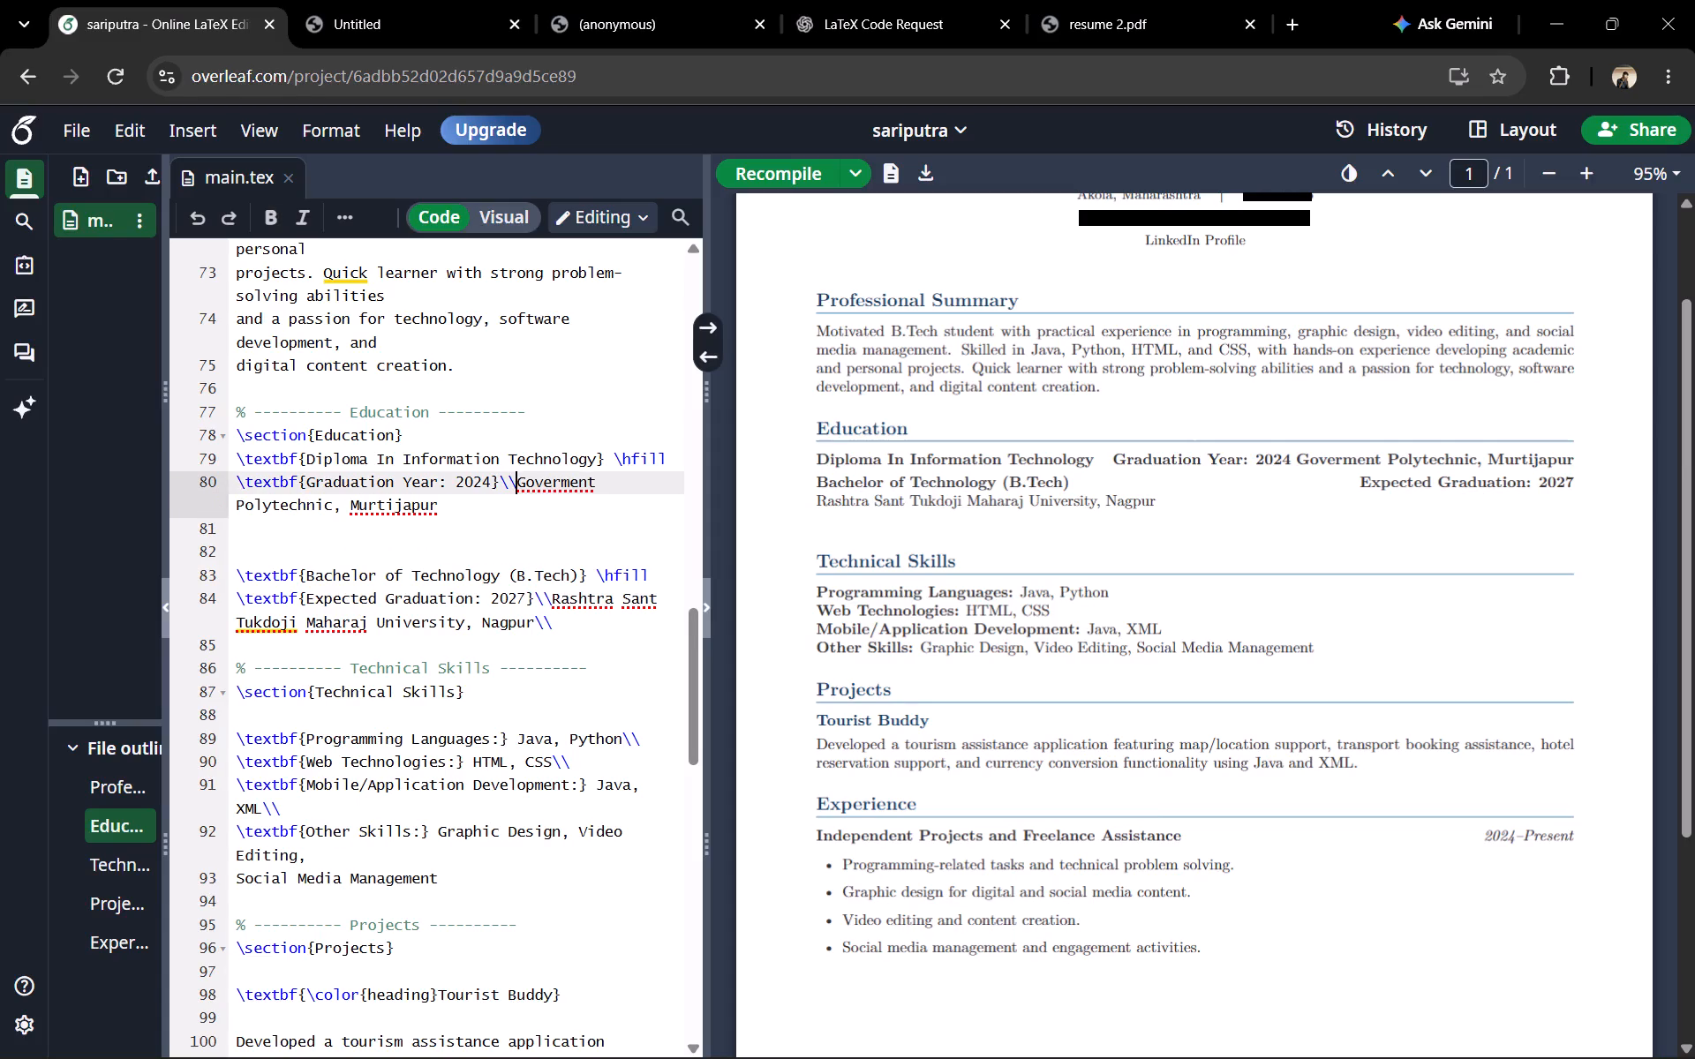
key(space)
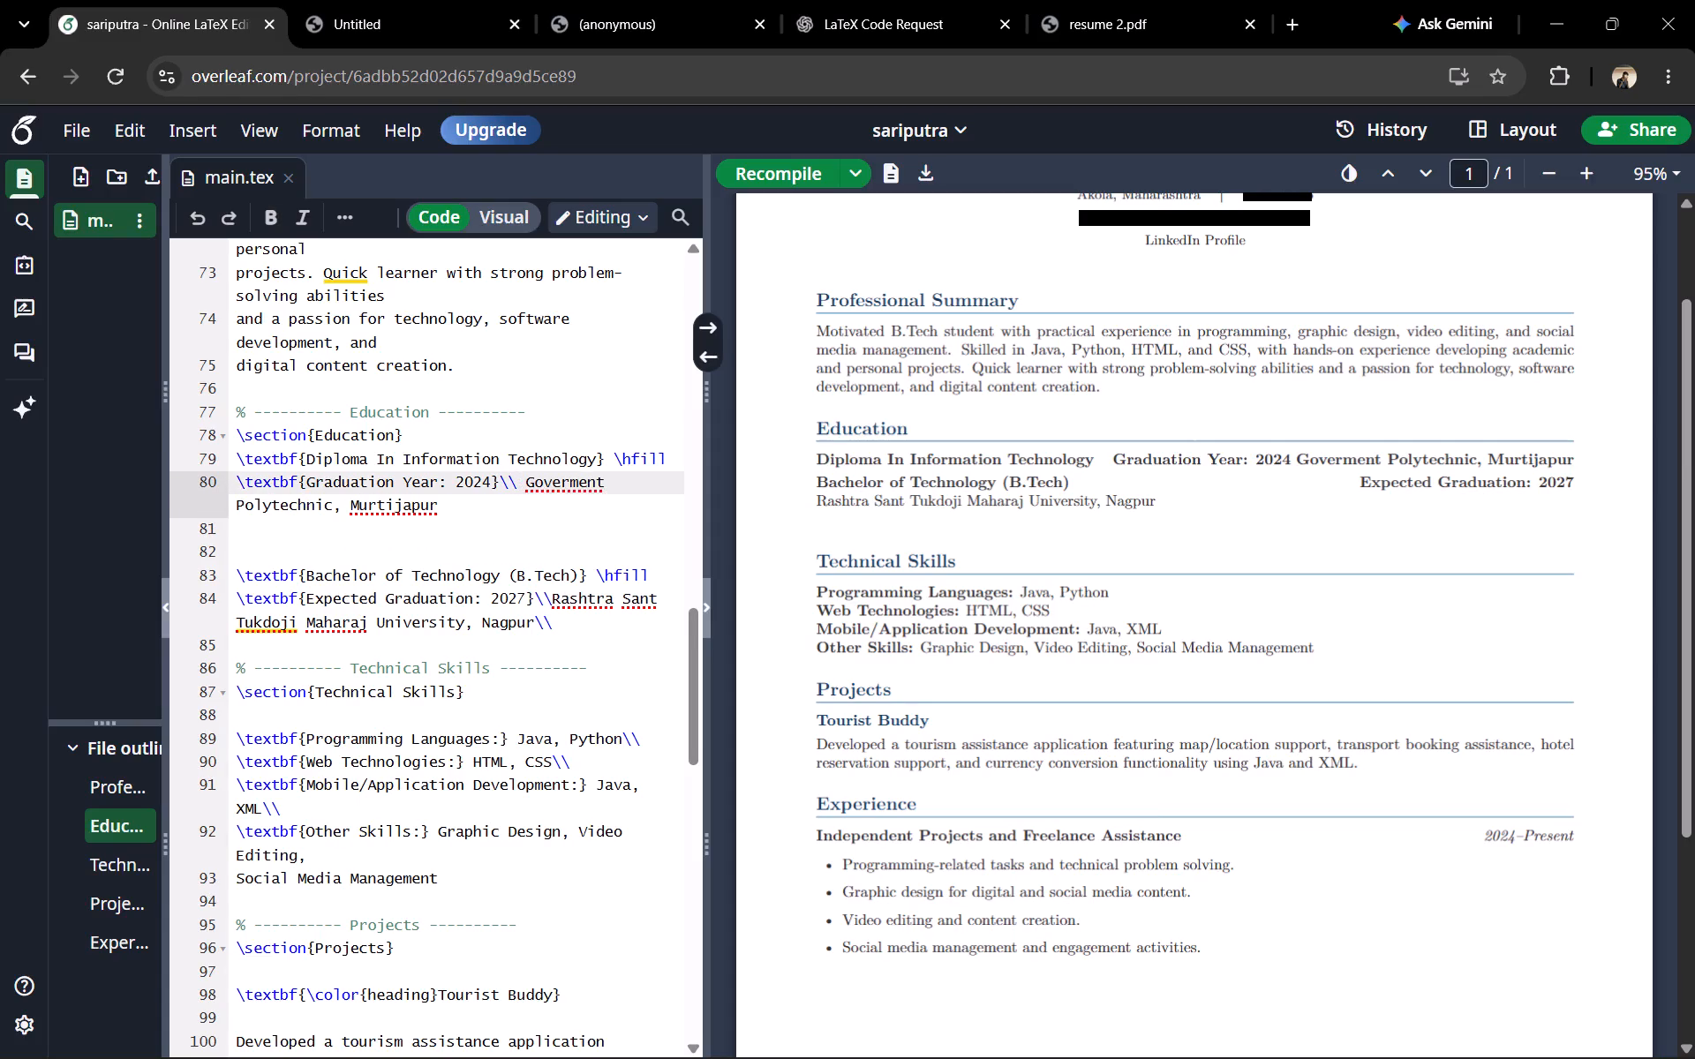
Add a \\ line break after "Murtijapur" at the end of the diploma entry.
click(445, 505)
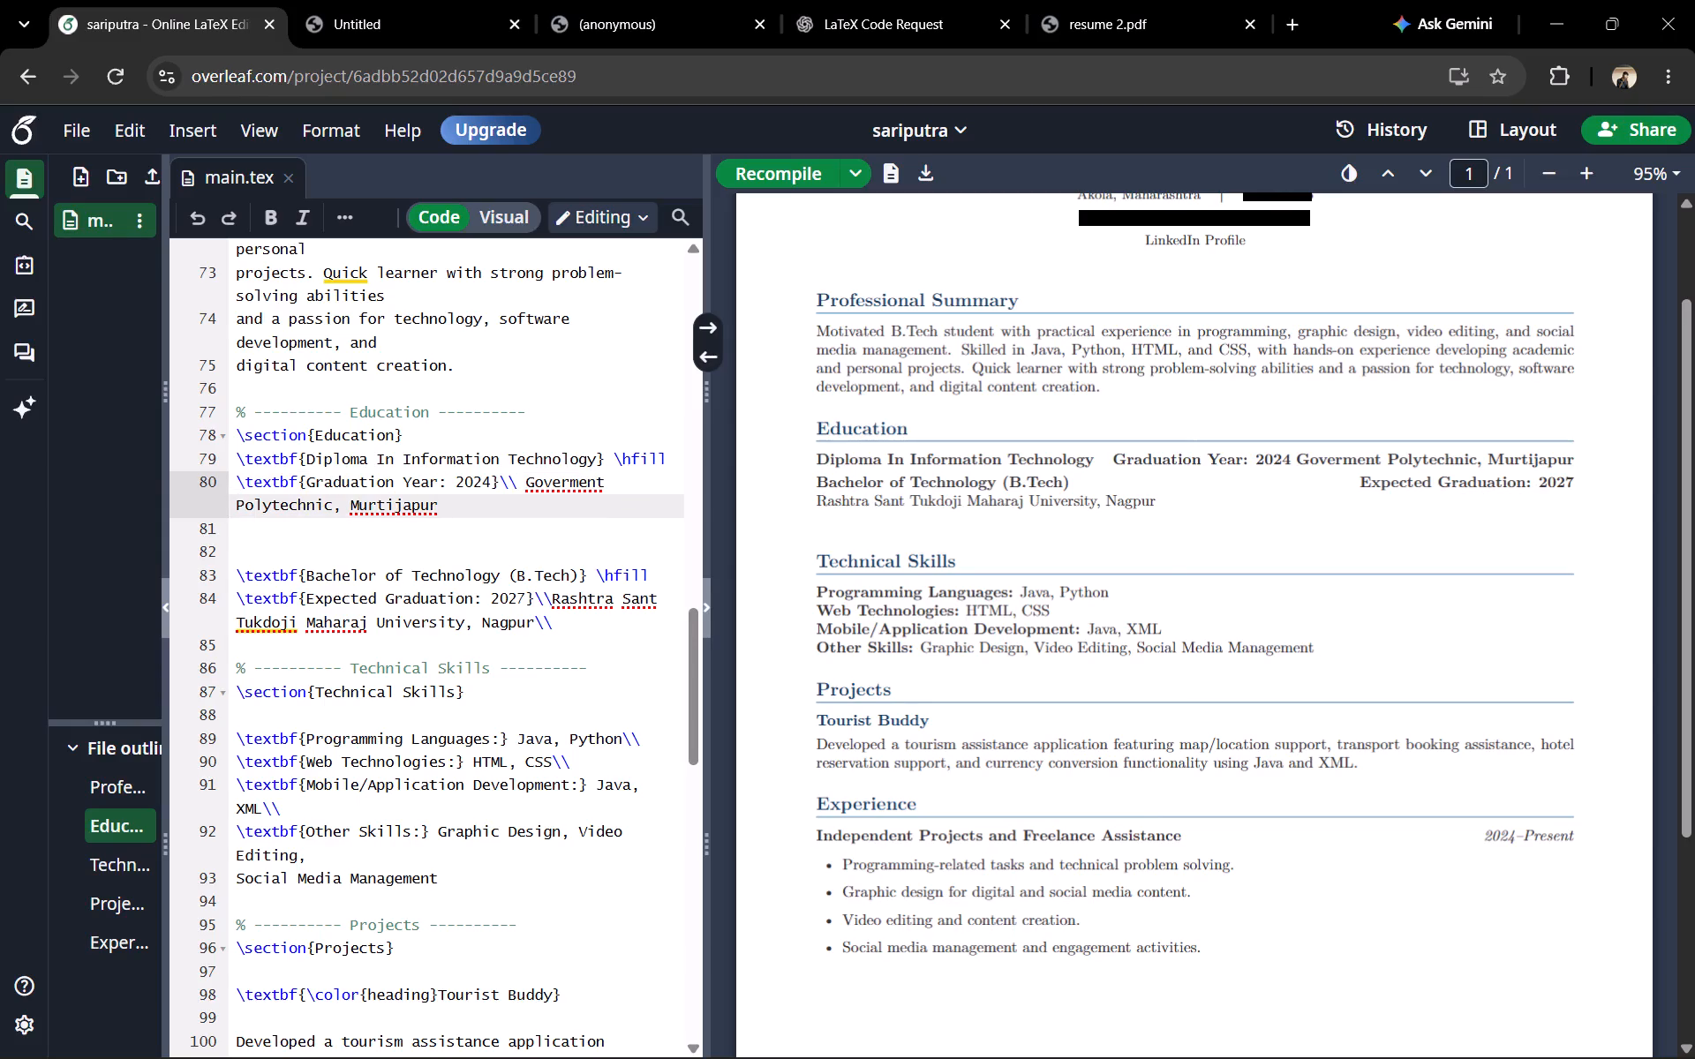
text(\\)
Recompile the resume with the reformatted diploma entry.
click(811, 176)
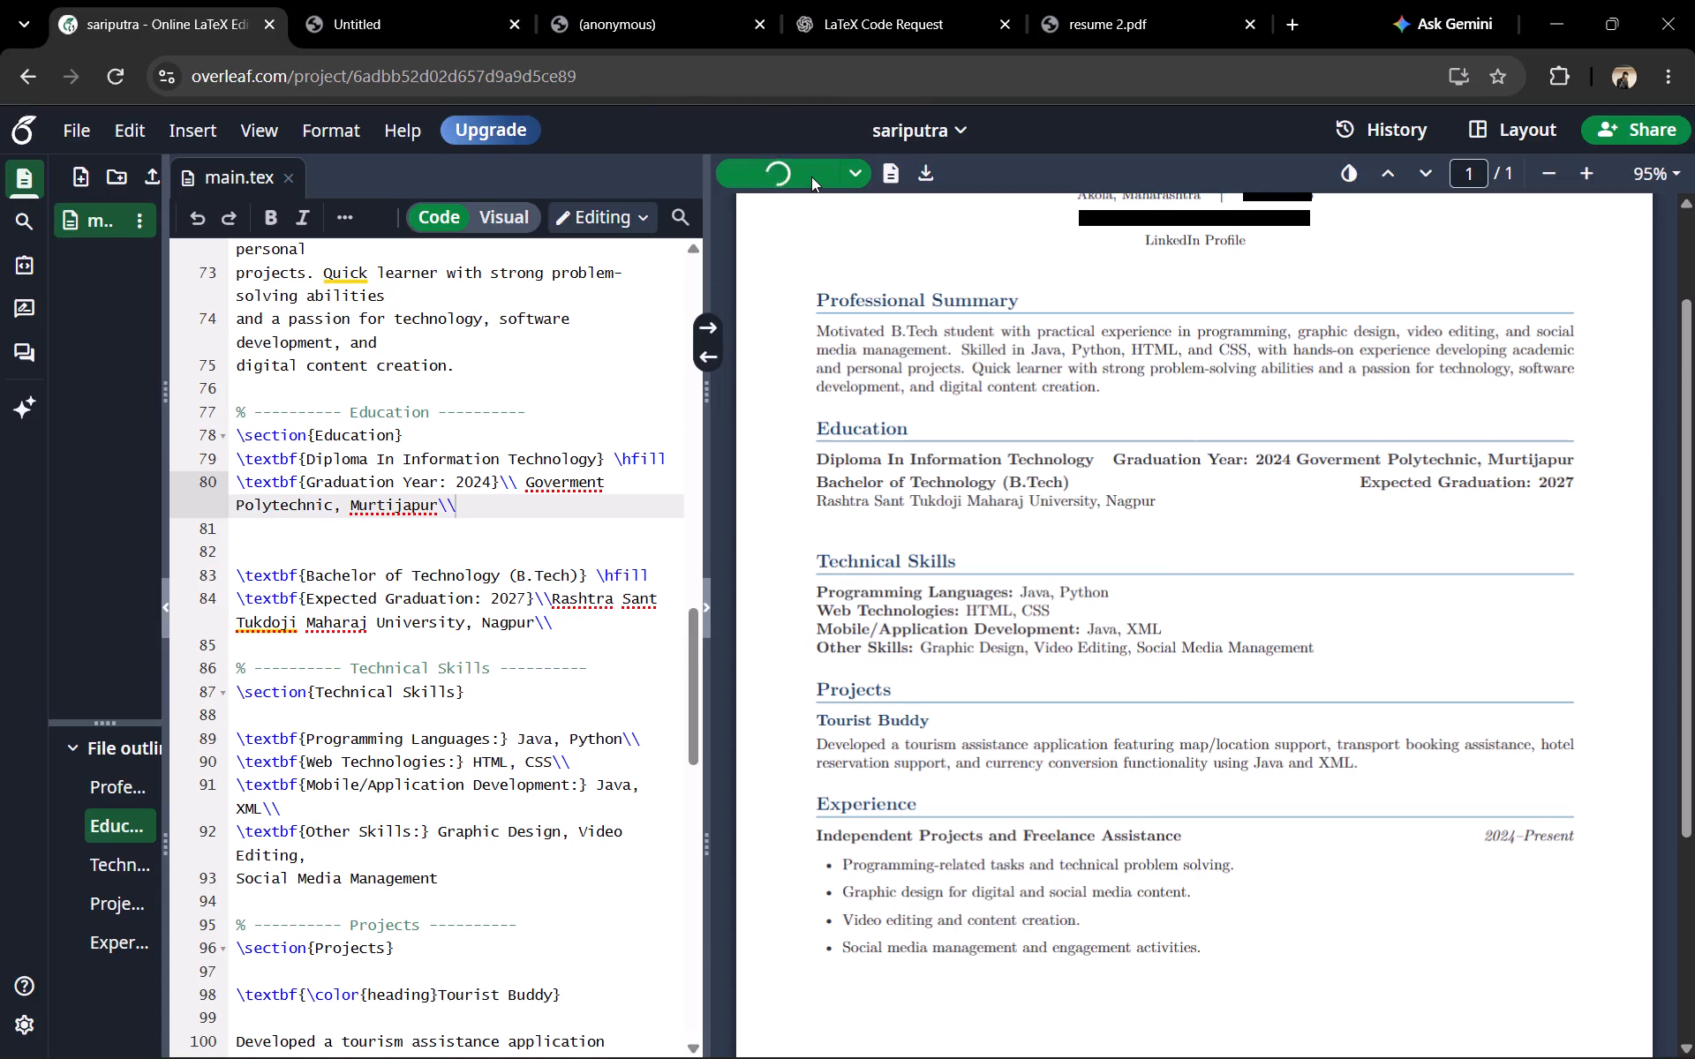
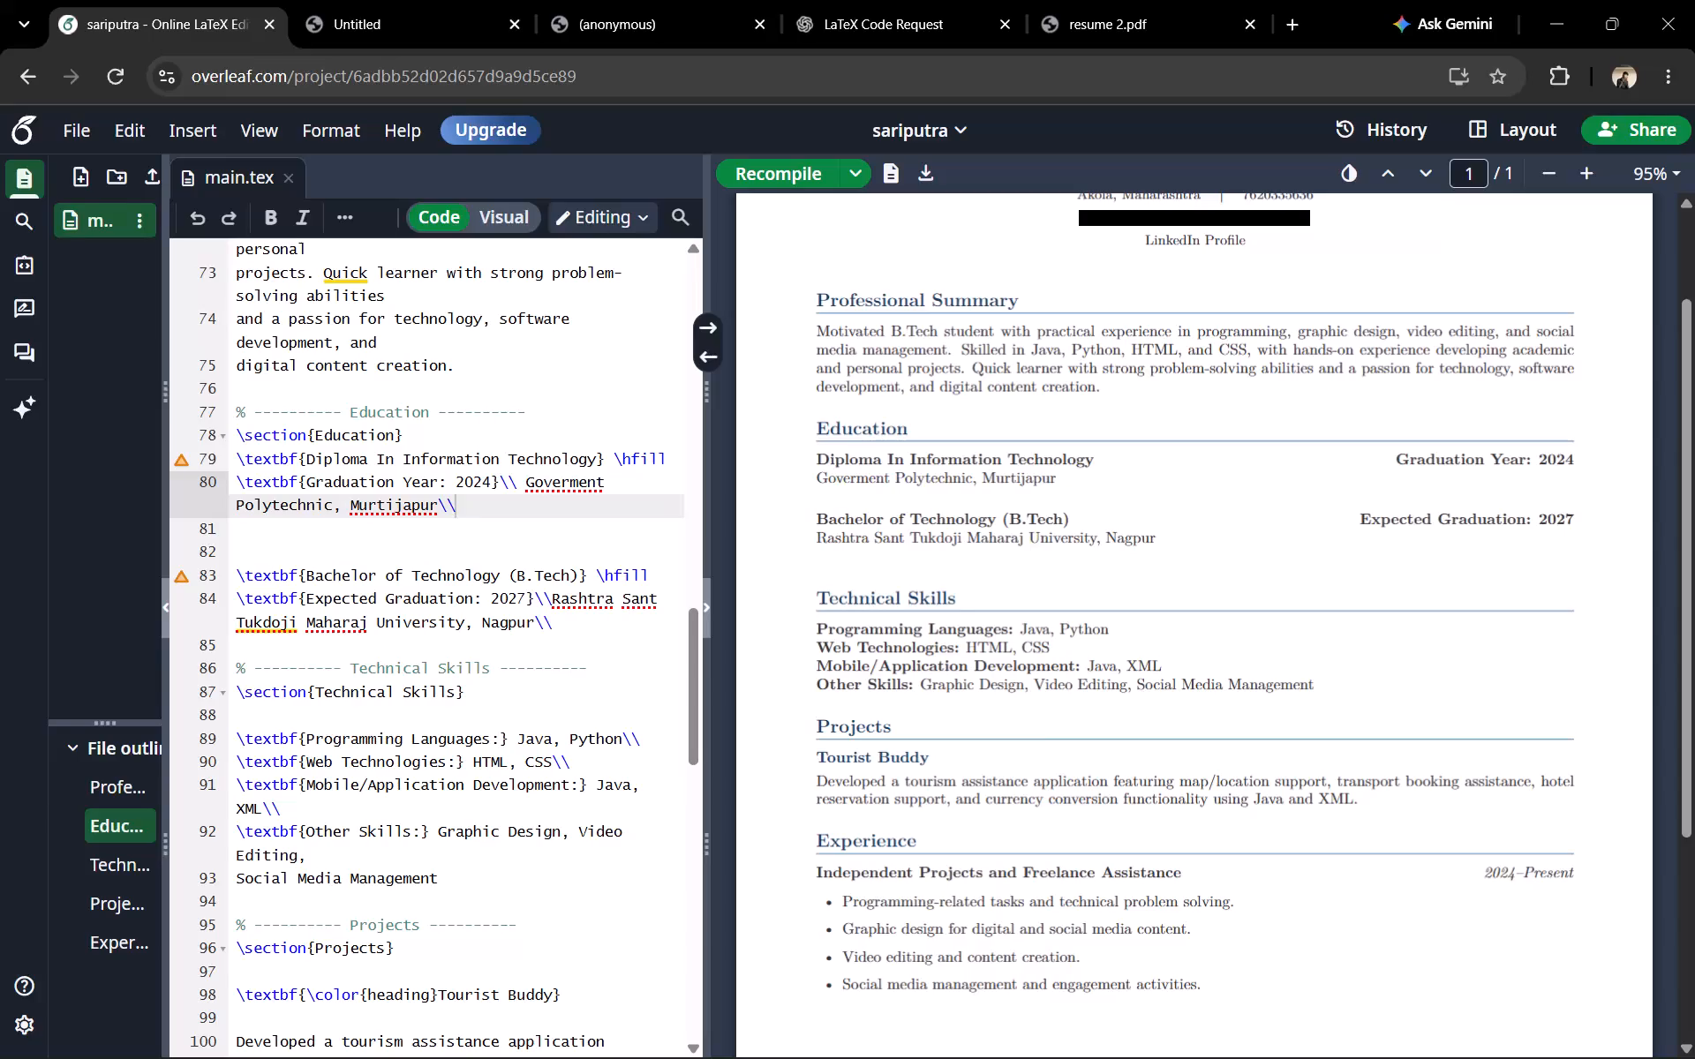
Test the LinkedIn Profile link in the compiled resume's header, enlarge the profile photo, and close the LinkedIn page.
scroll(1032, 772, down, 3)
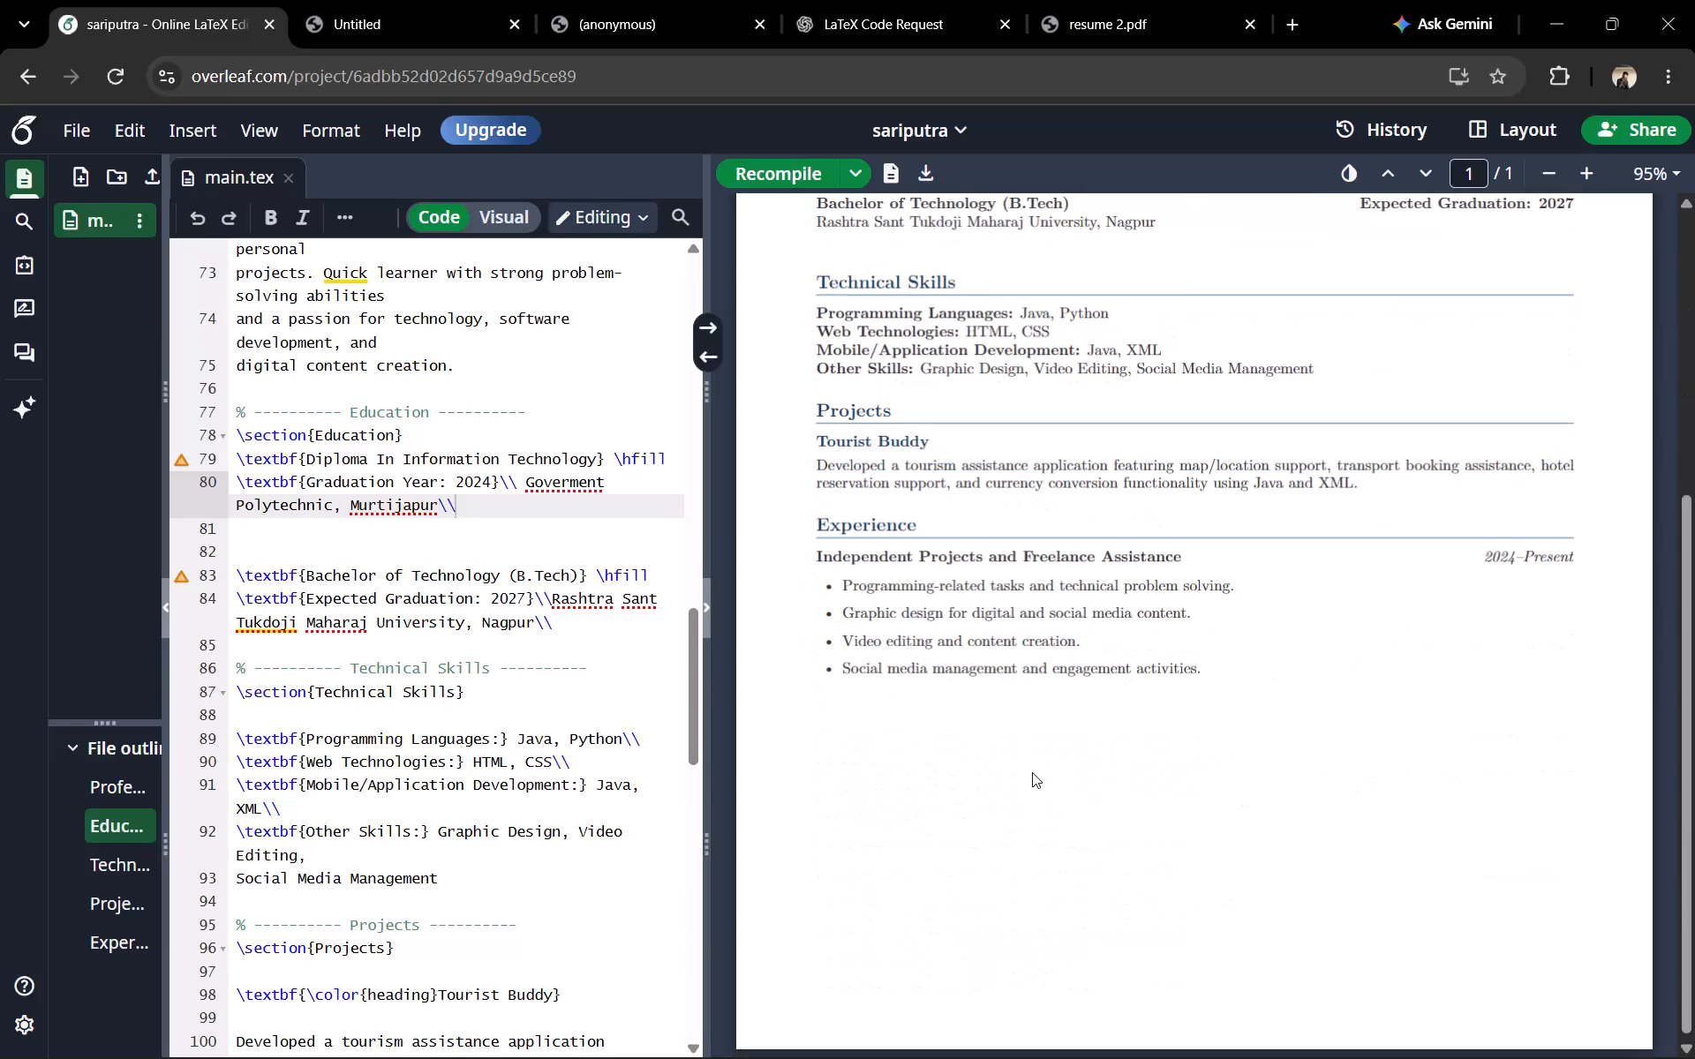
scroll(1032, 772, up, 1)
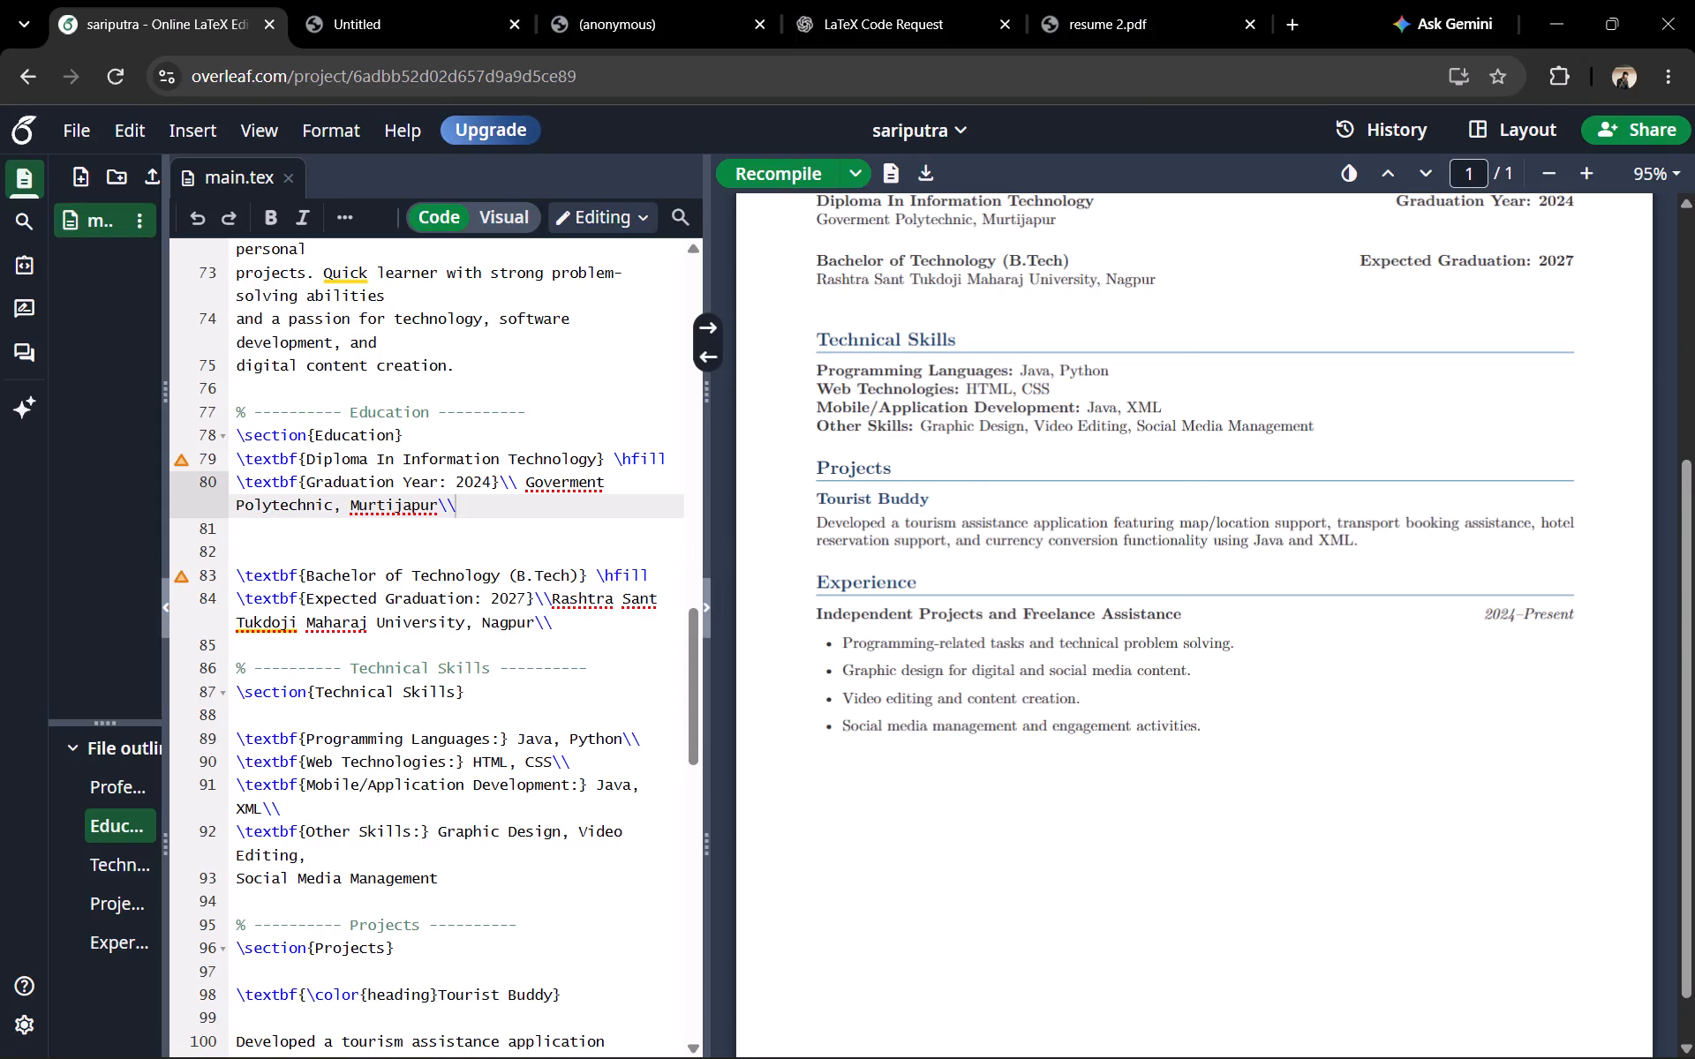
scroll(1029, 503, up, 2)
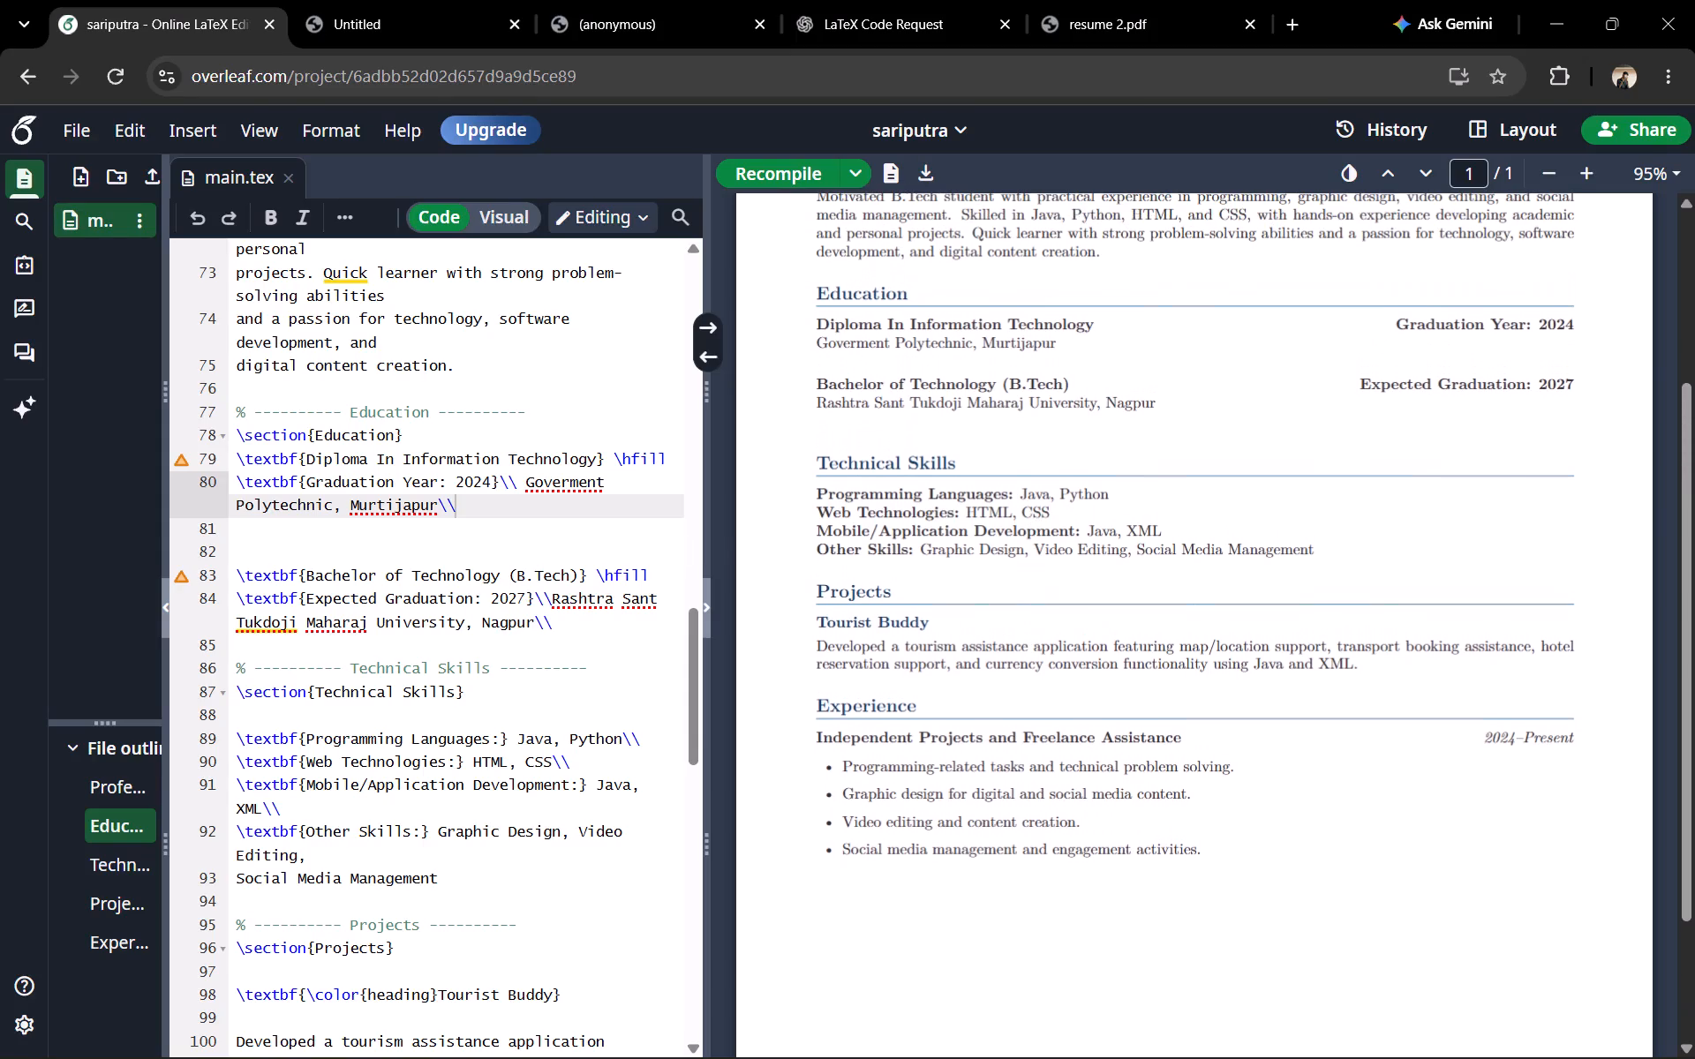
scroll(1029, 503, up, 2)
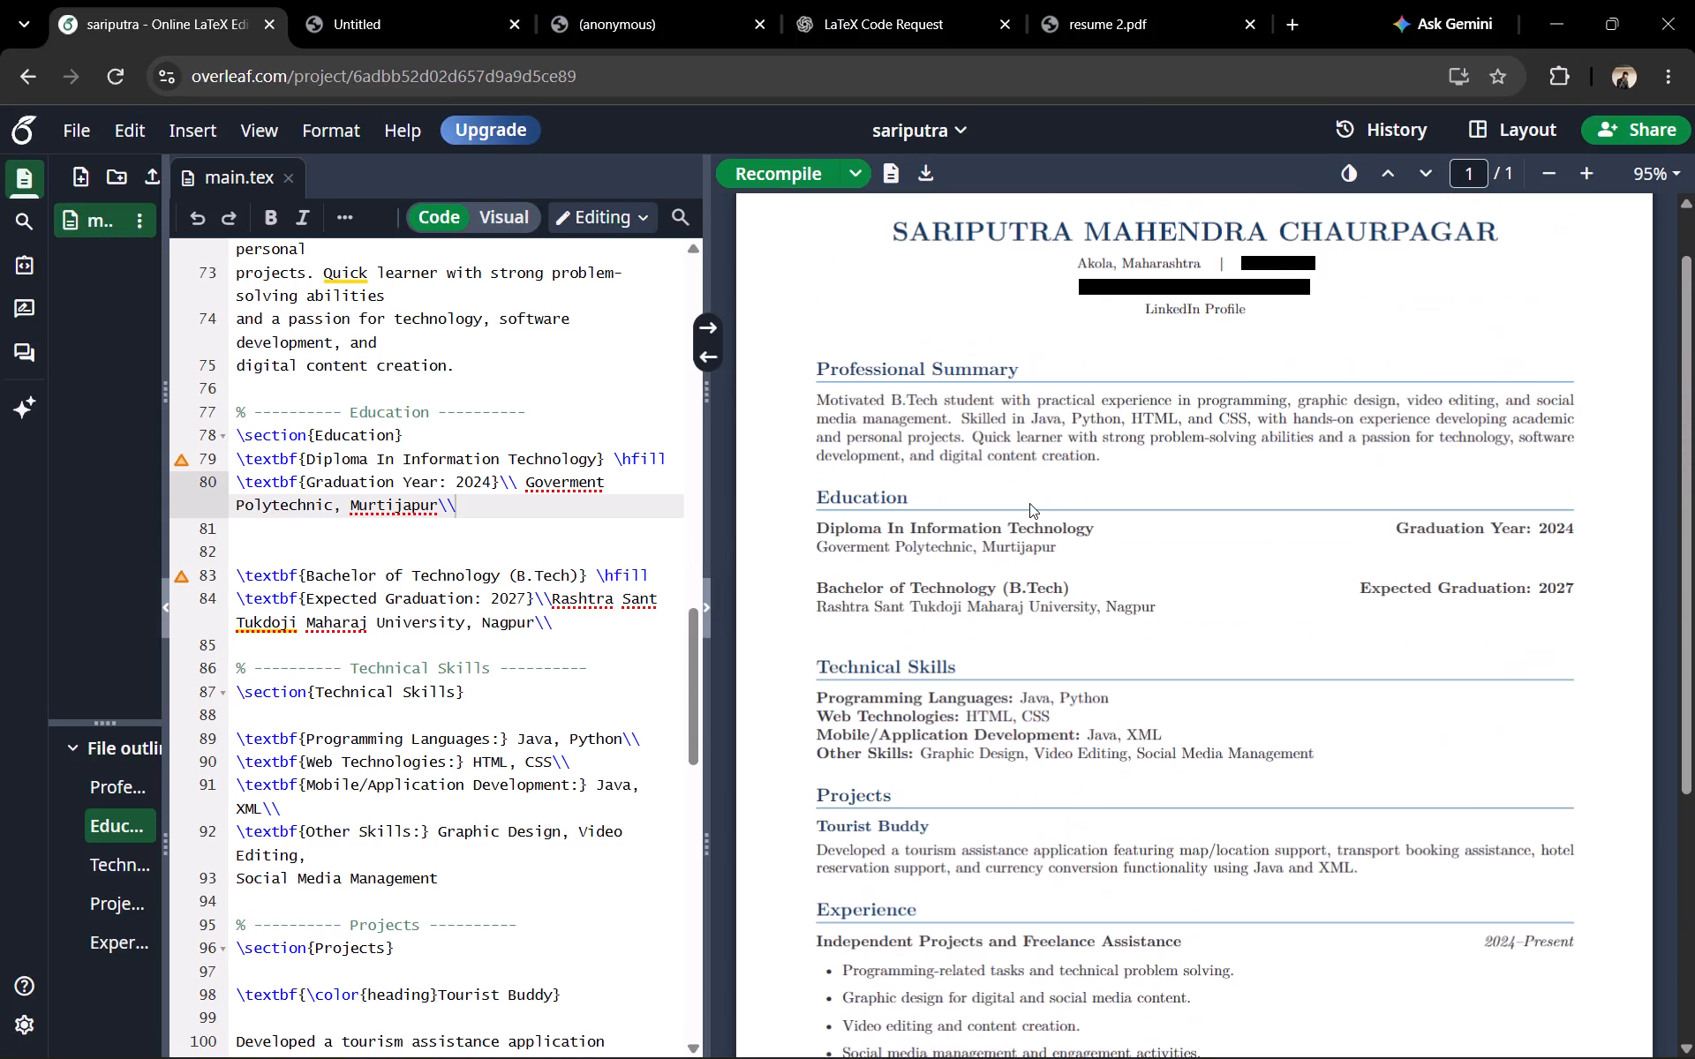
scroll(1029, 503, up, 1)
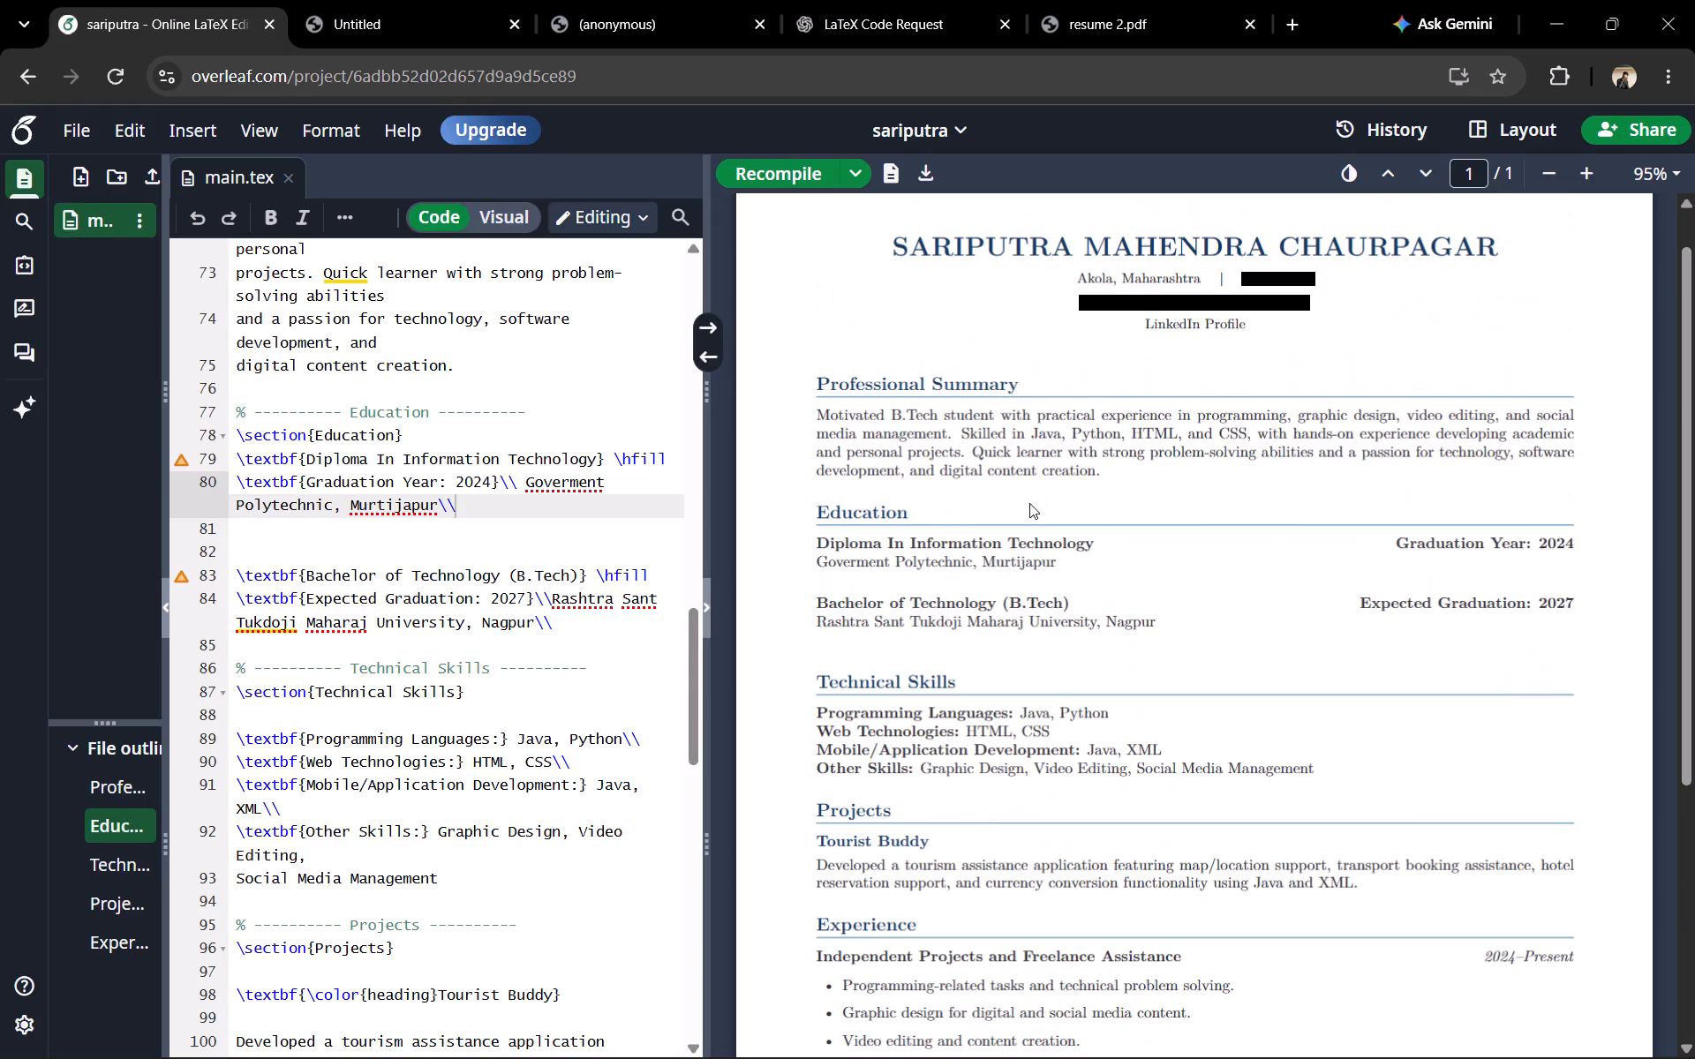
click(1171, 324)
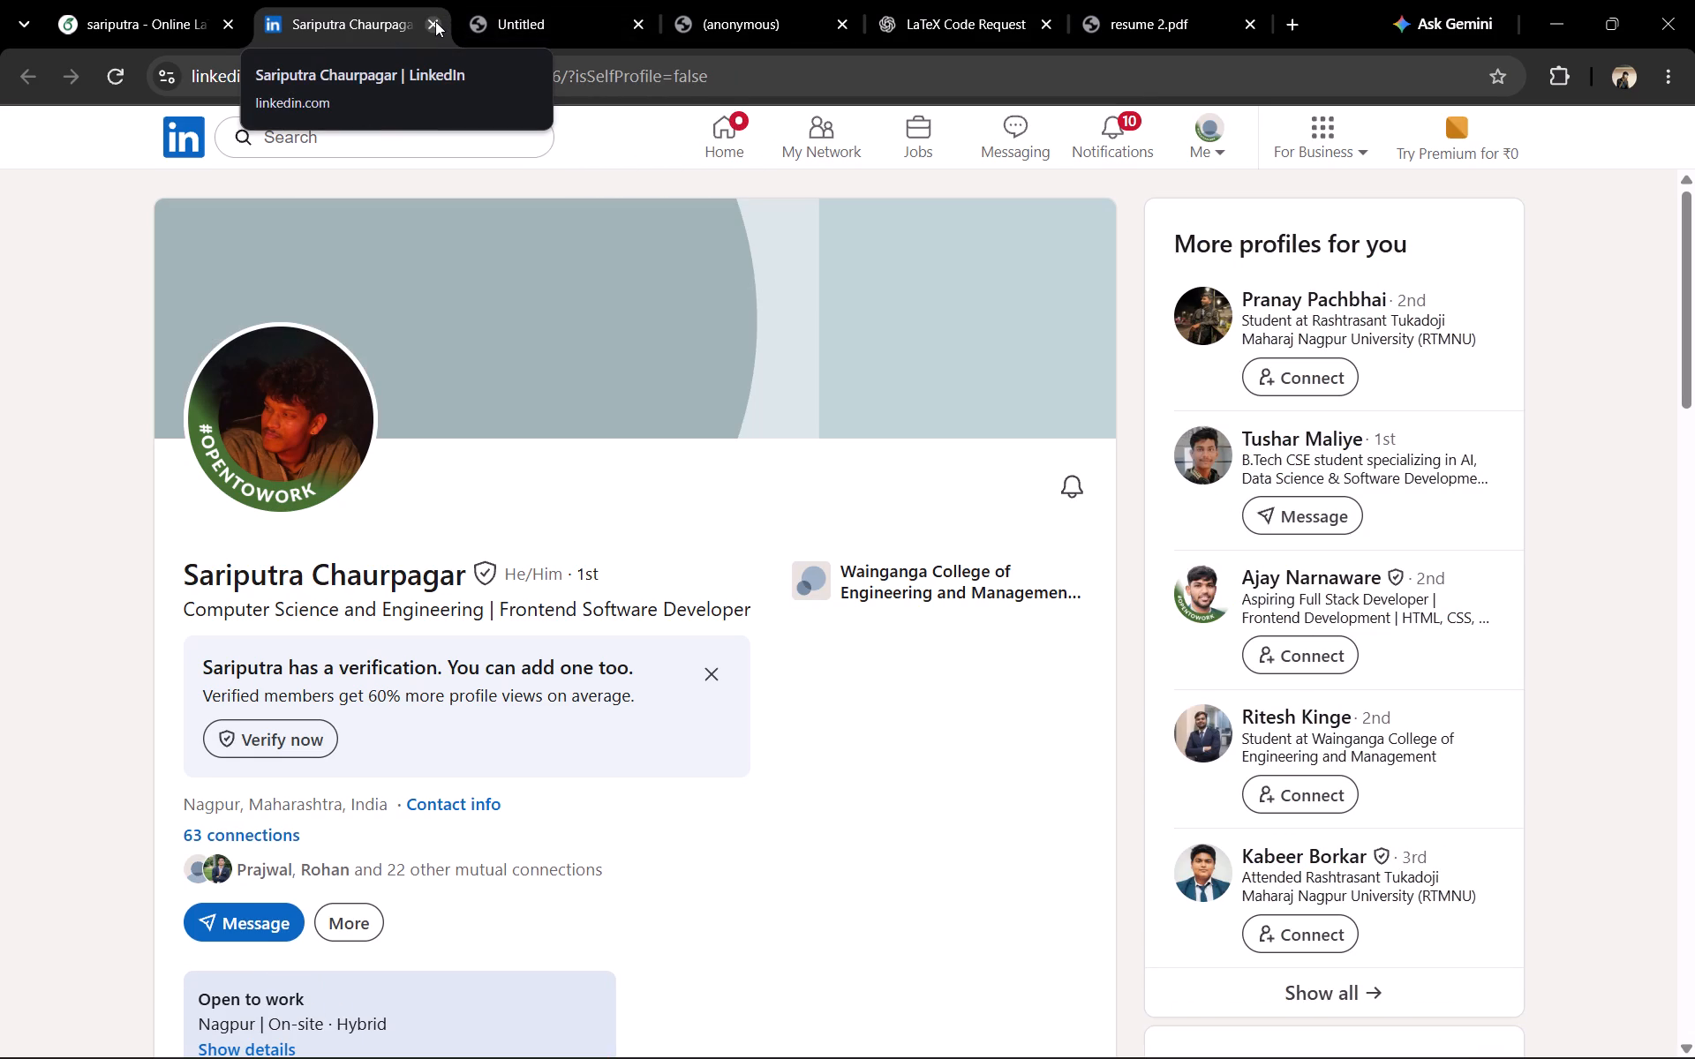
click(290, 461)
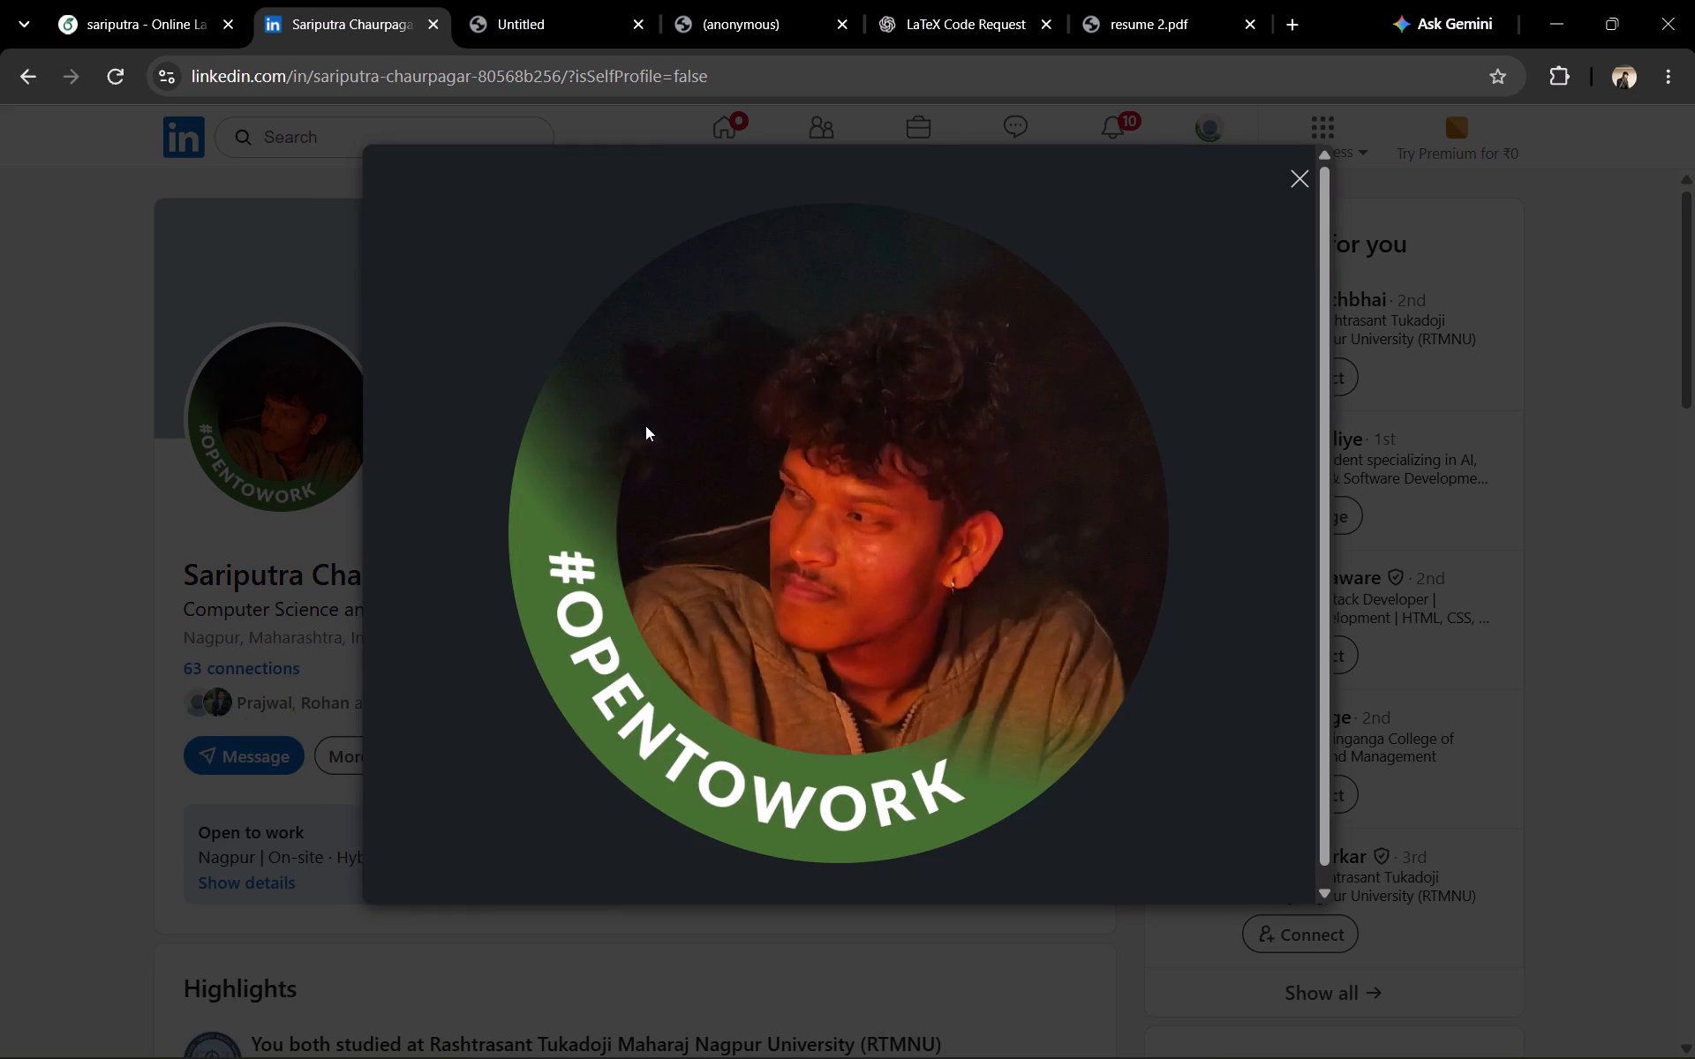
click(1311, 187)
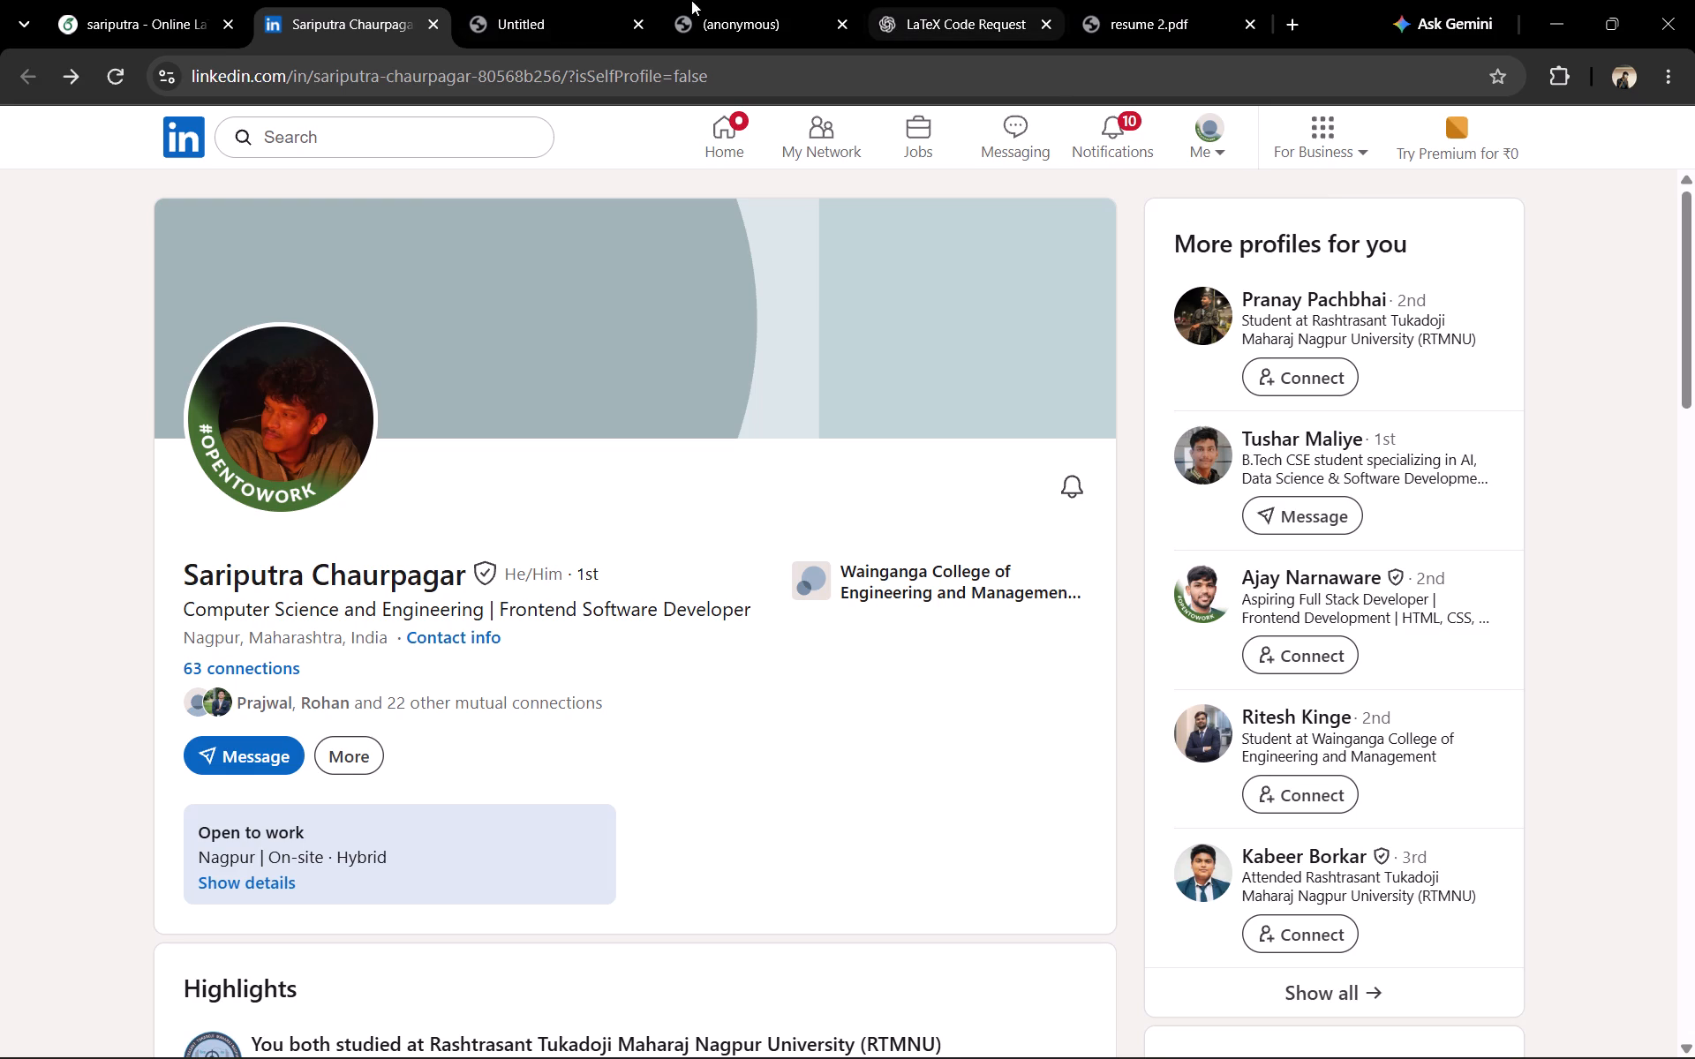
click(424, 25)
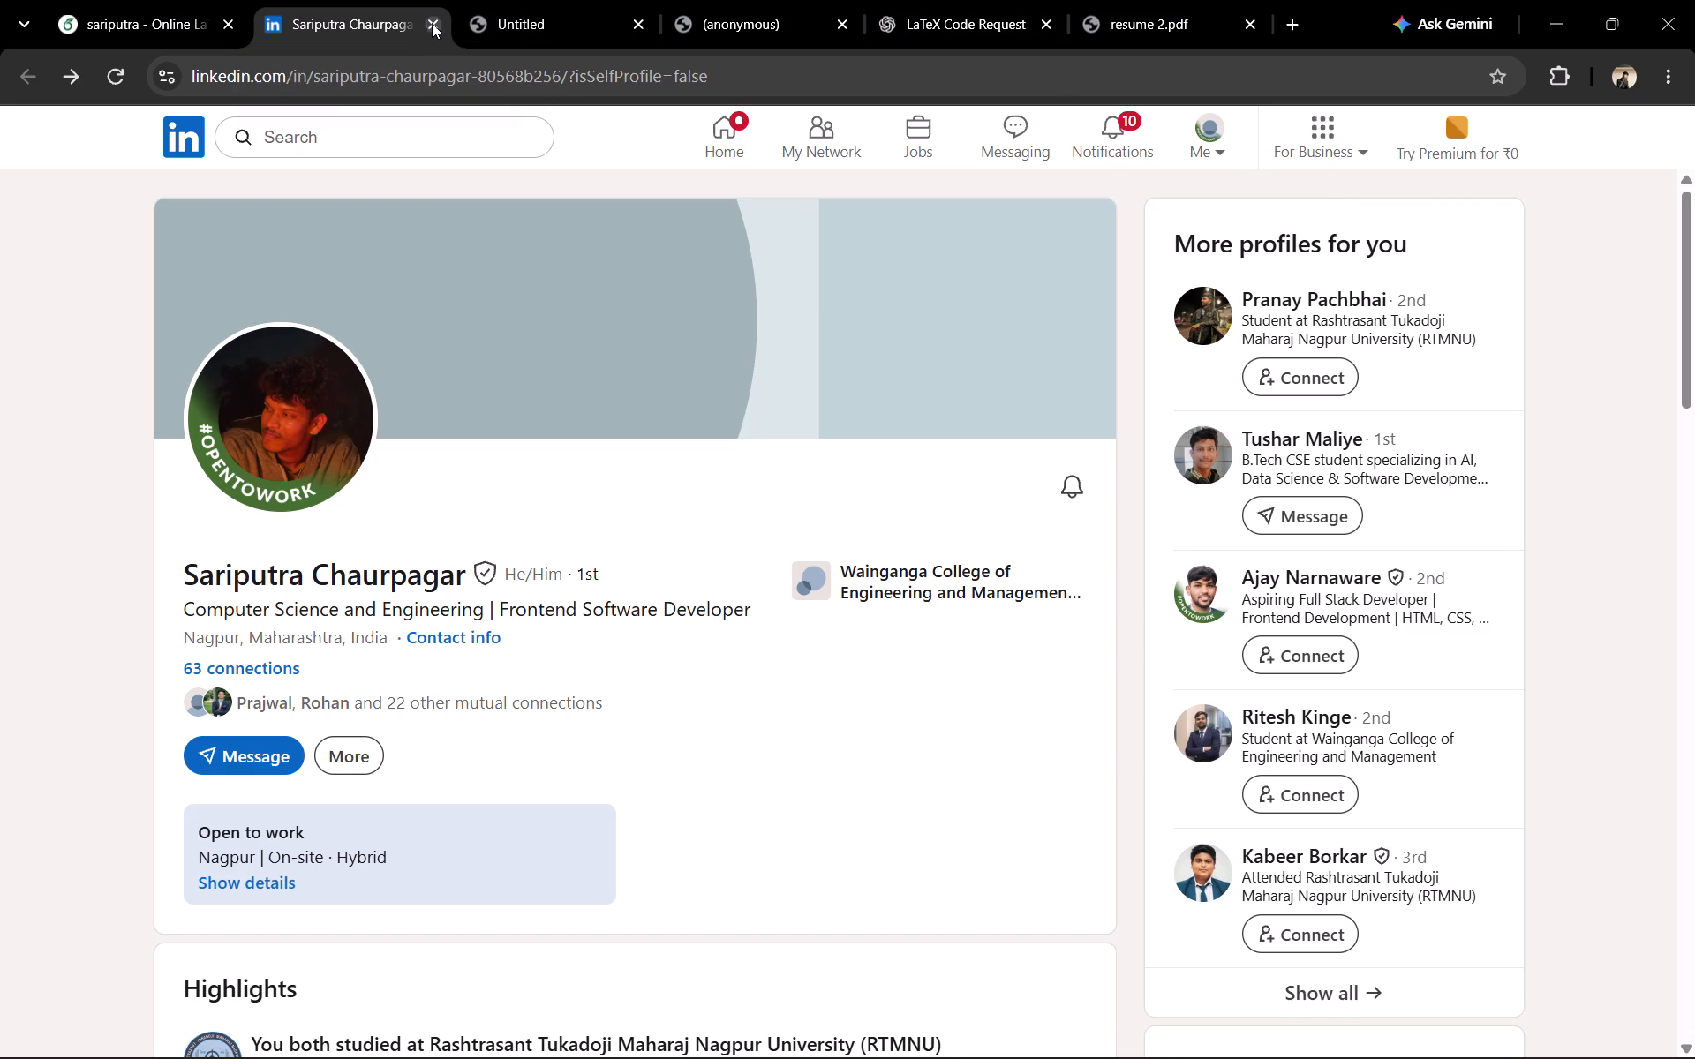
click(430, 19)
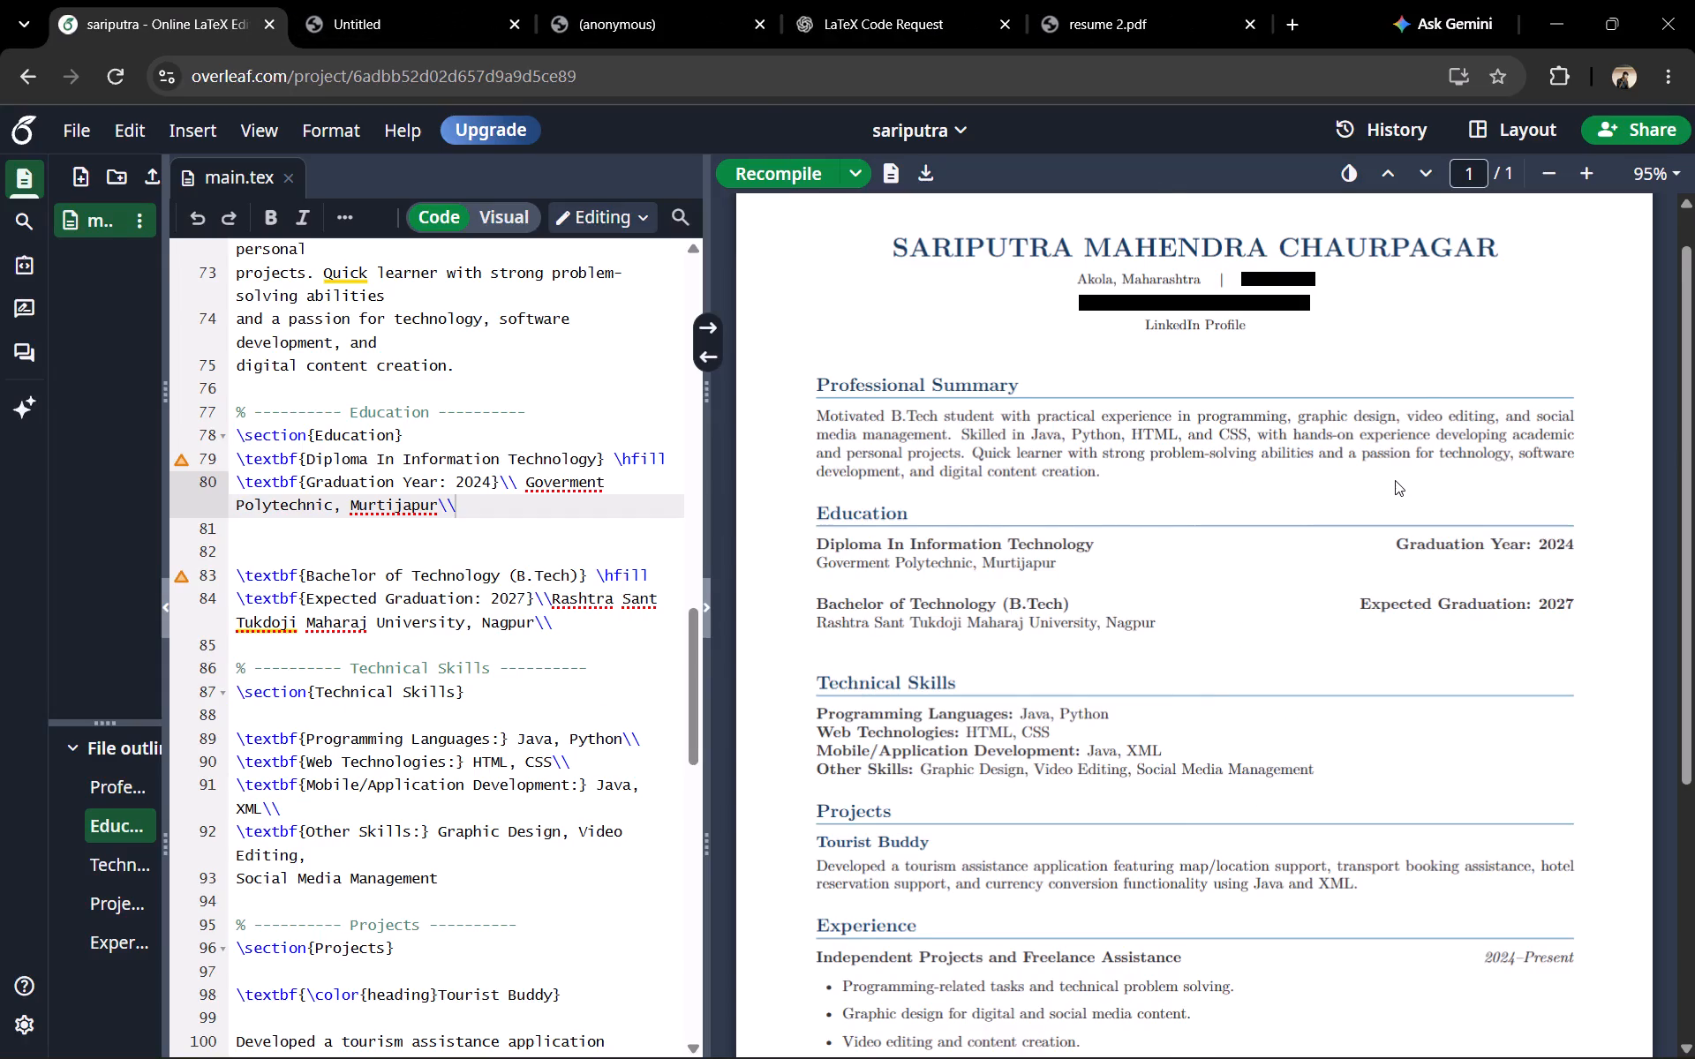
Download the compiled resume as a PDF.
scroll(1395, 480, down, 5)
scroll(1395, 480, up, 1)
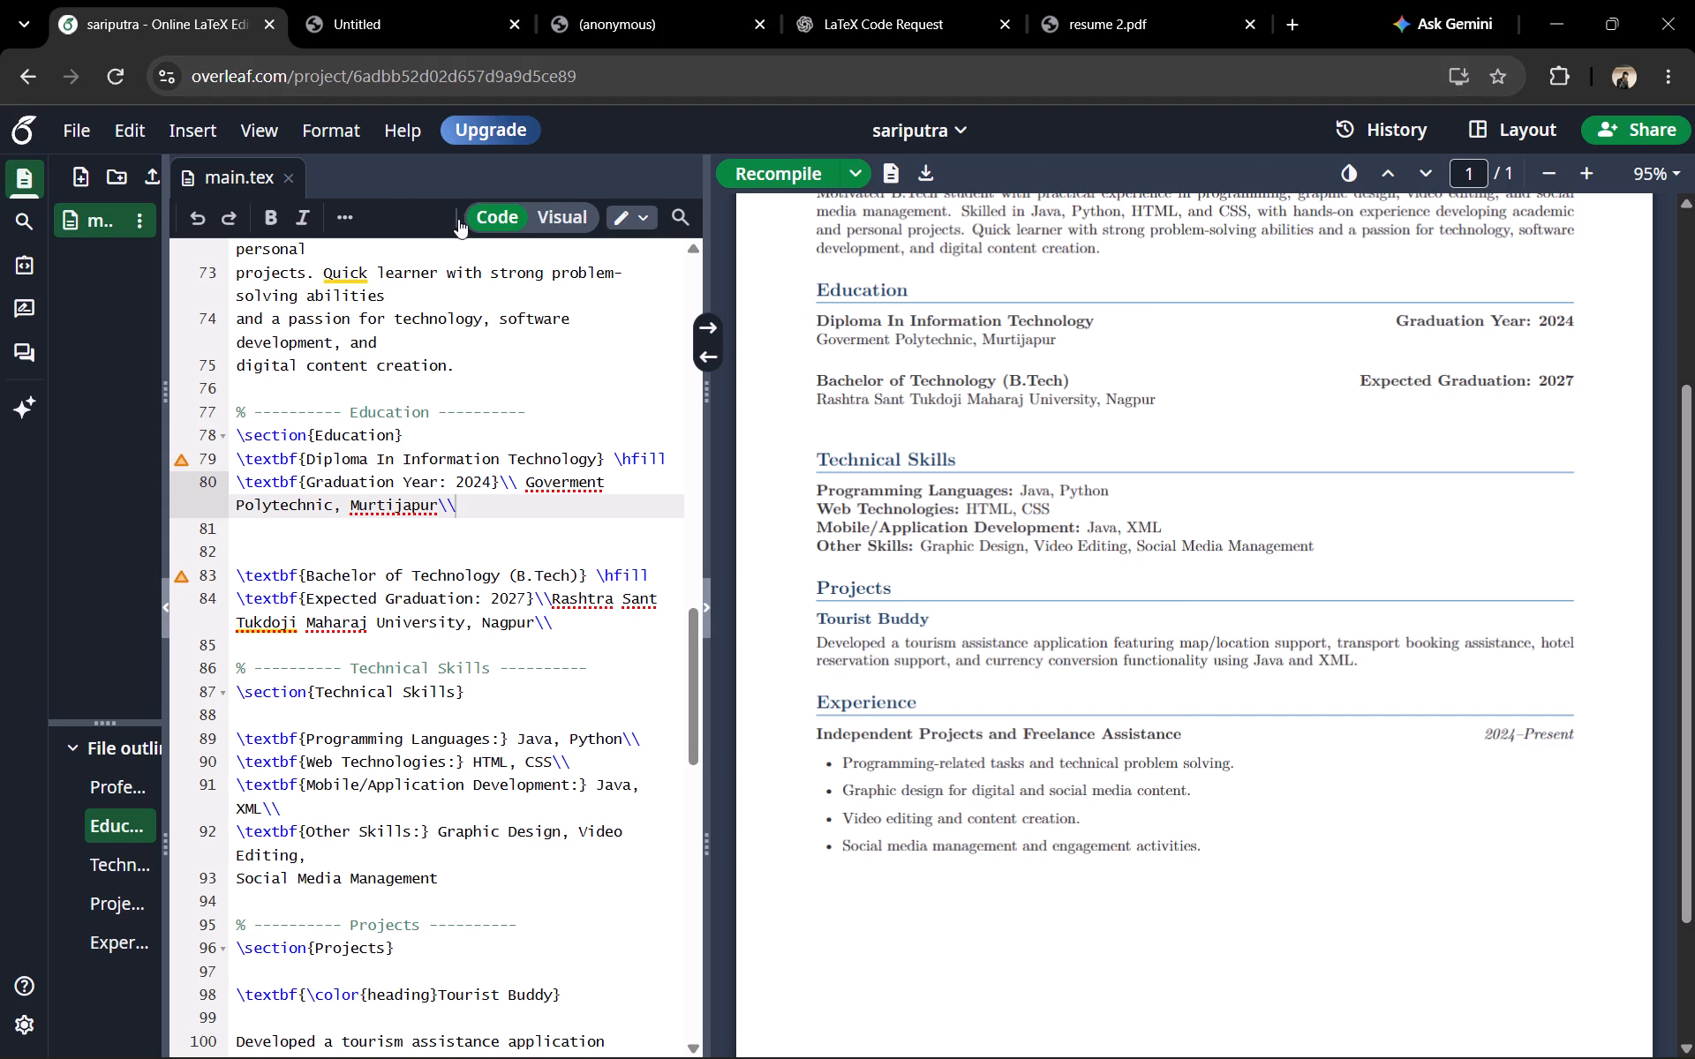
click(922, 170)
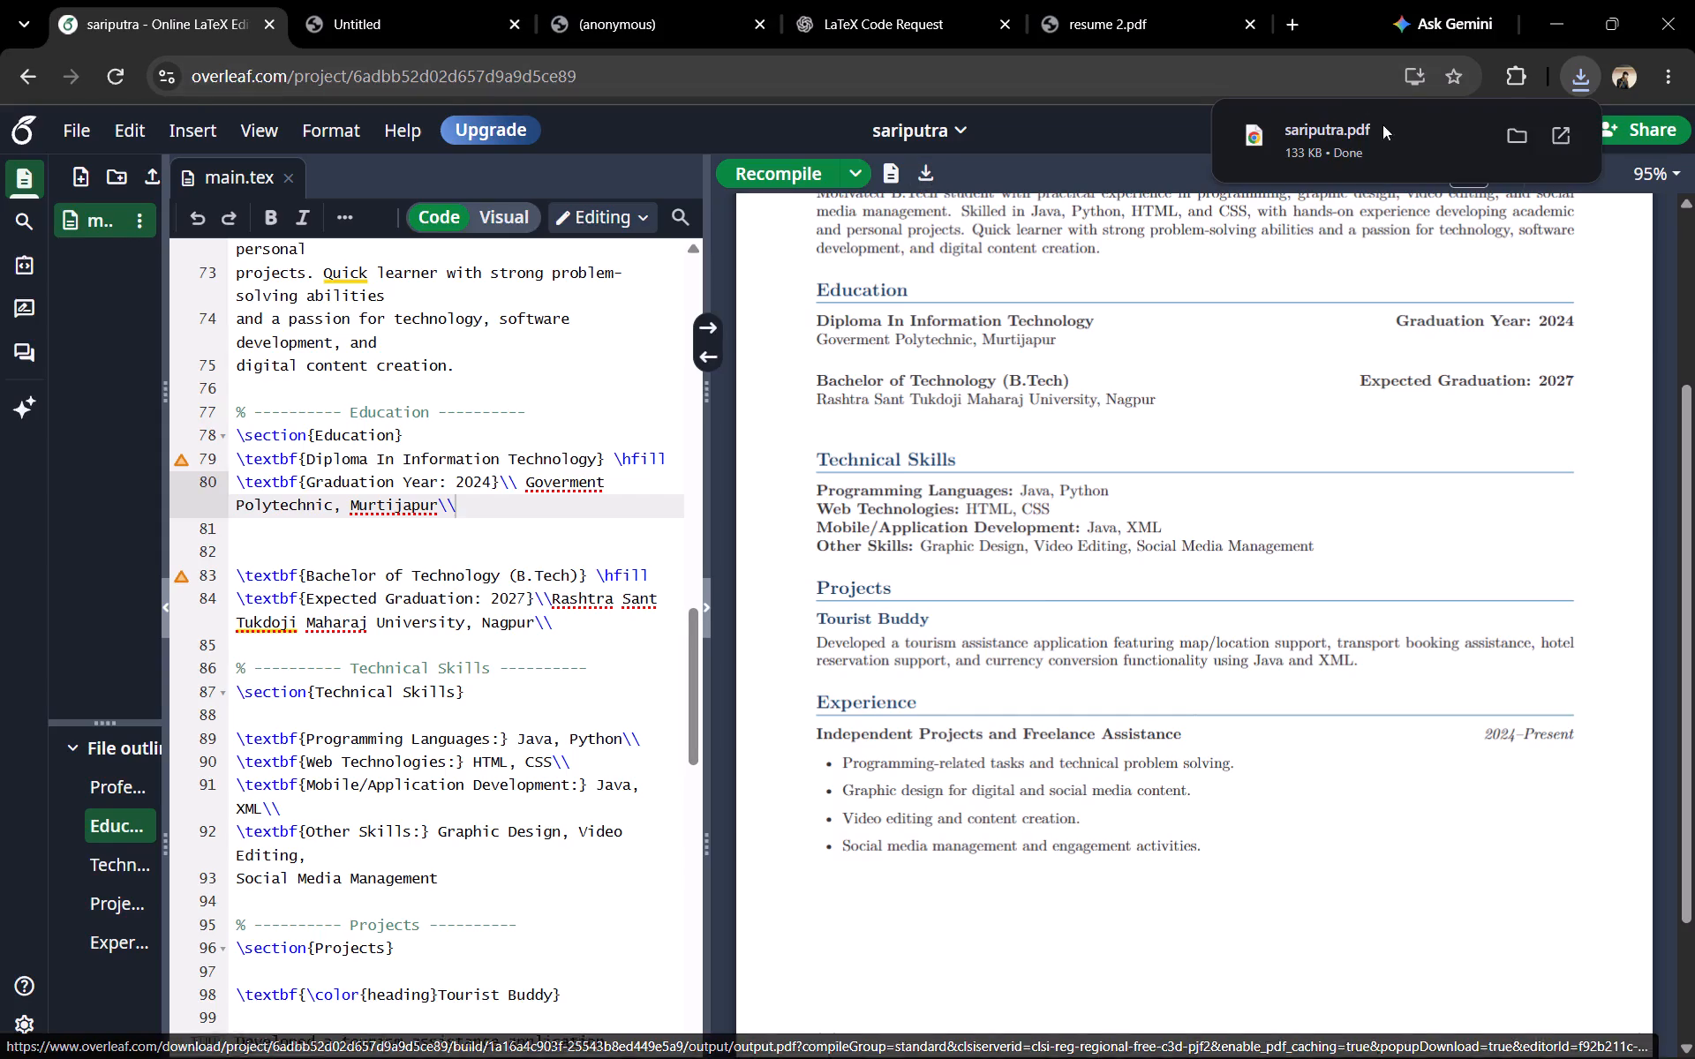
Open the downloaded sariputra.pdf and test the LinkedIn Profile link in its header.
click(1355, 142)
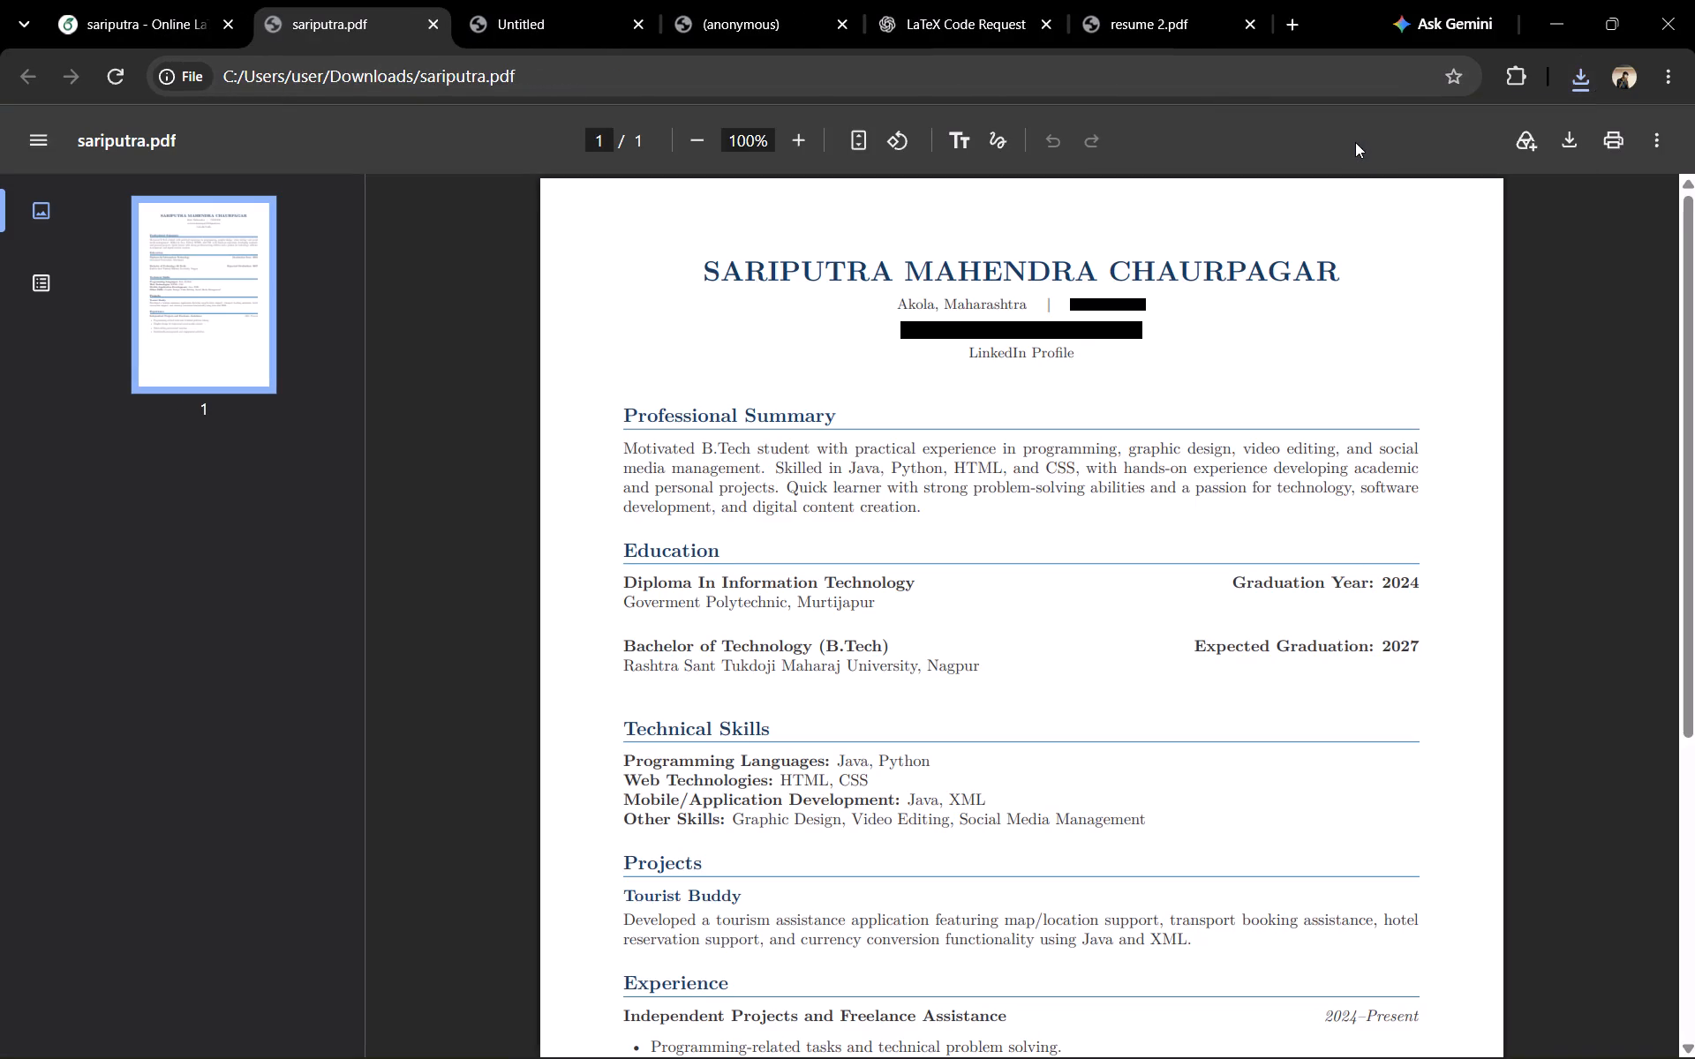
click(1025, 352)
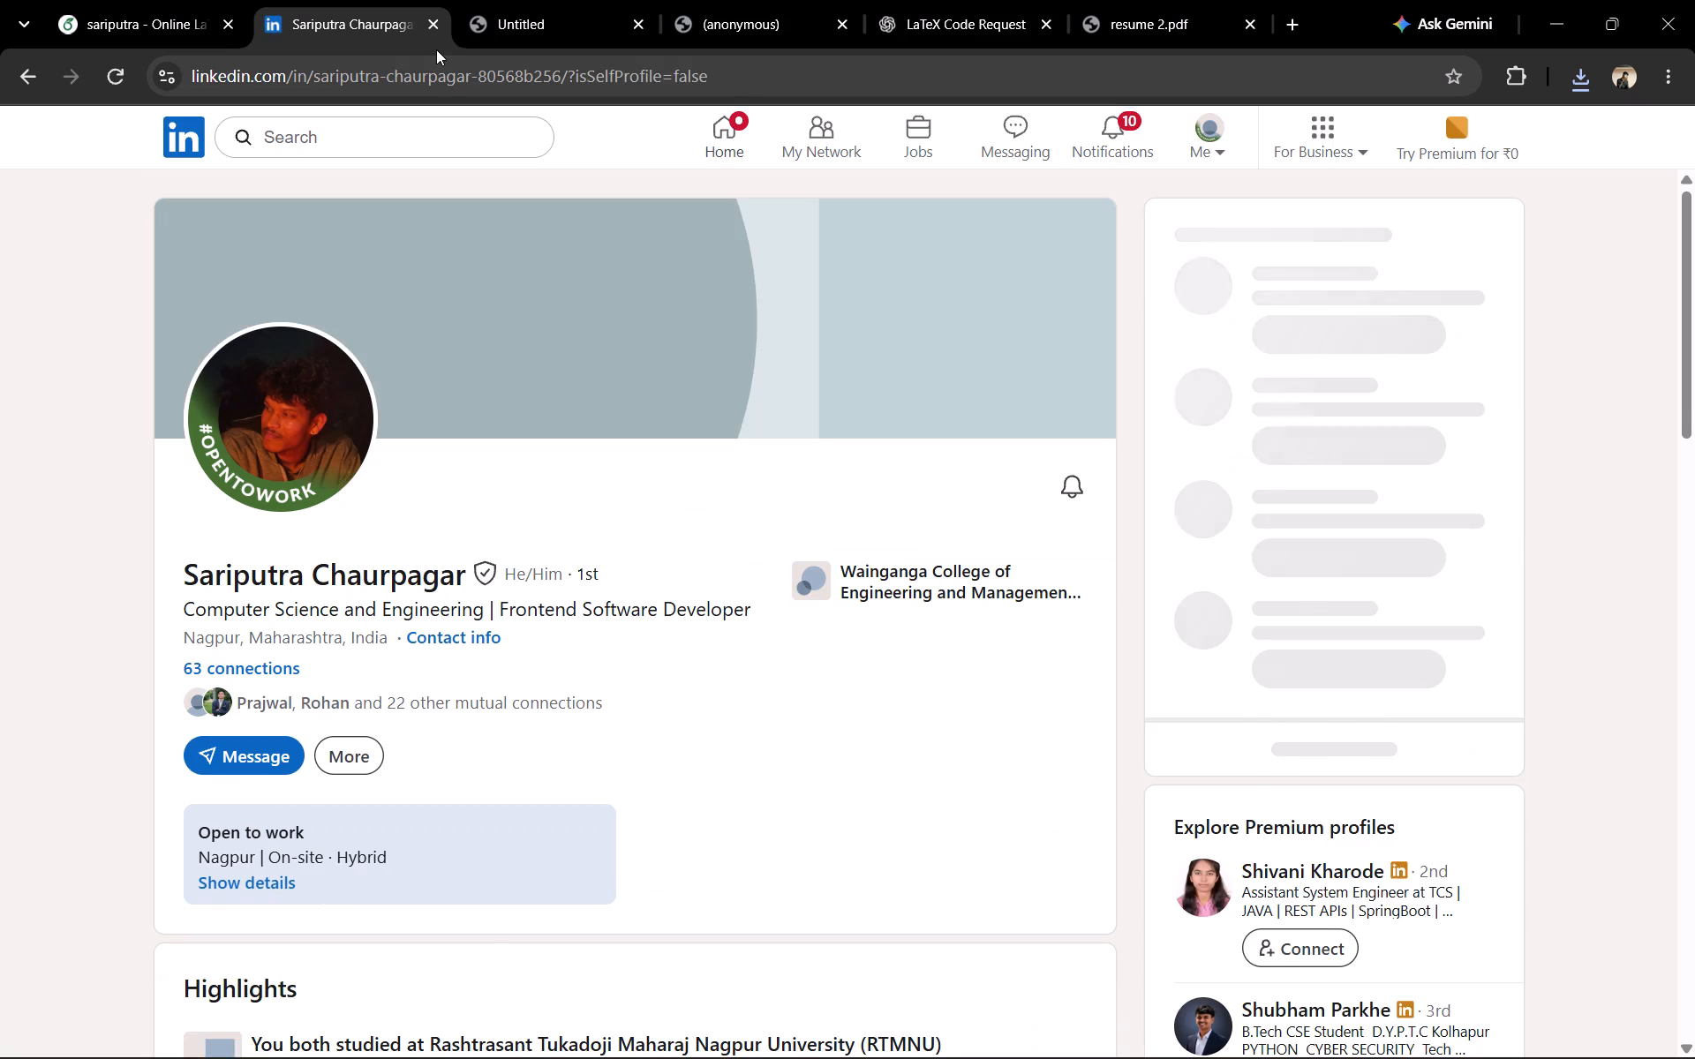
Return to the Overleaf project and switch to resume 2.pdf to view that resume.
click(89, 6)
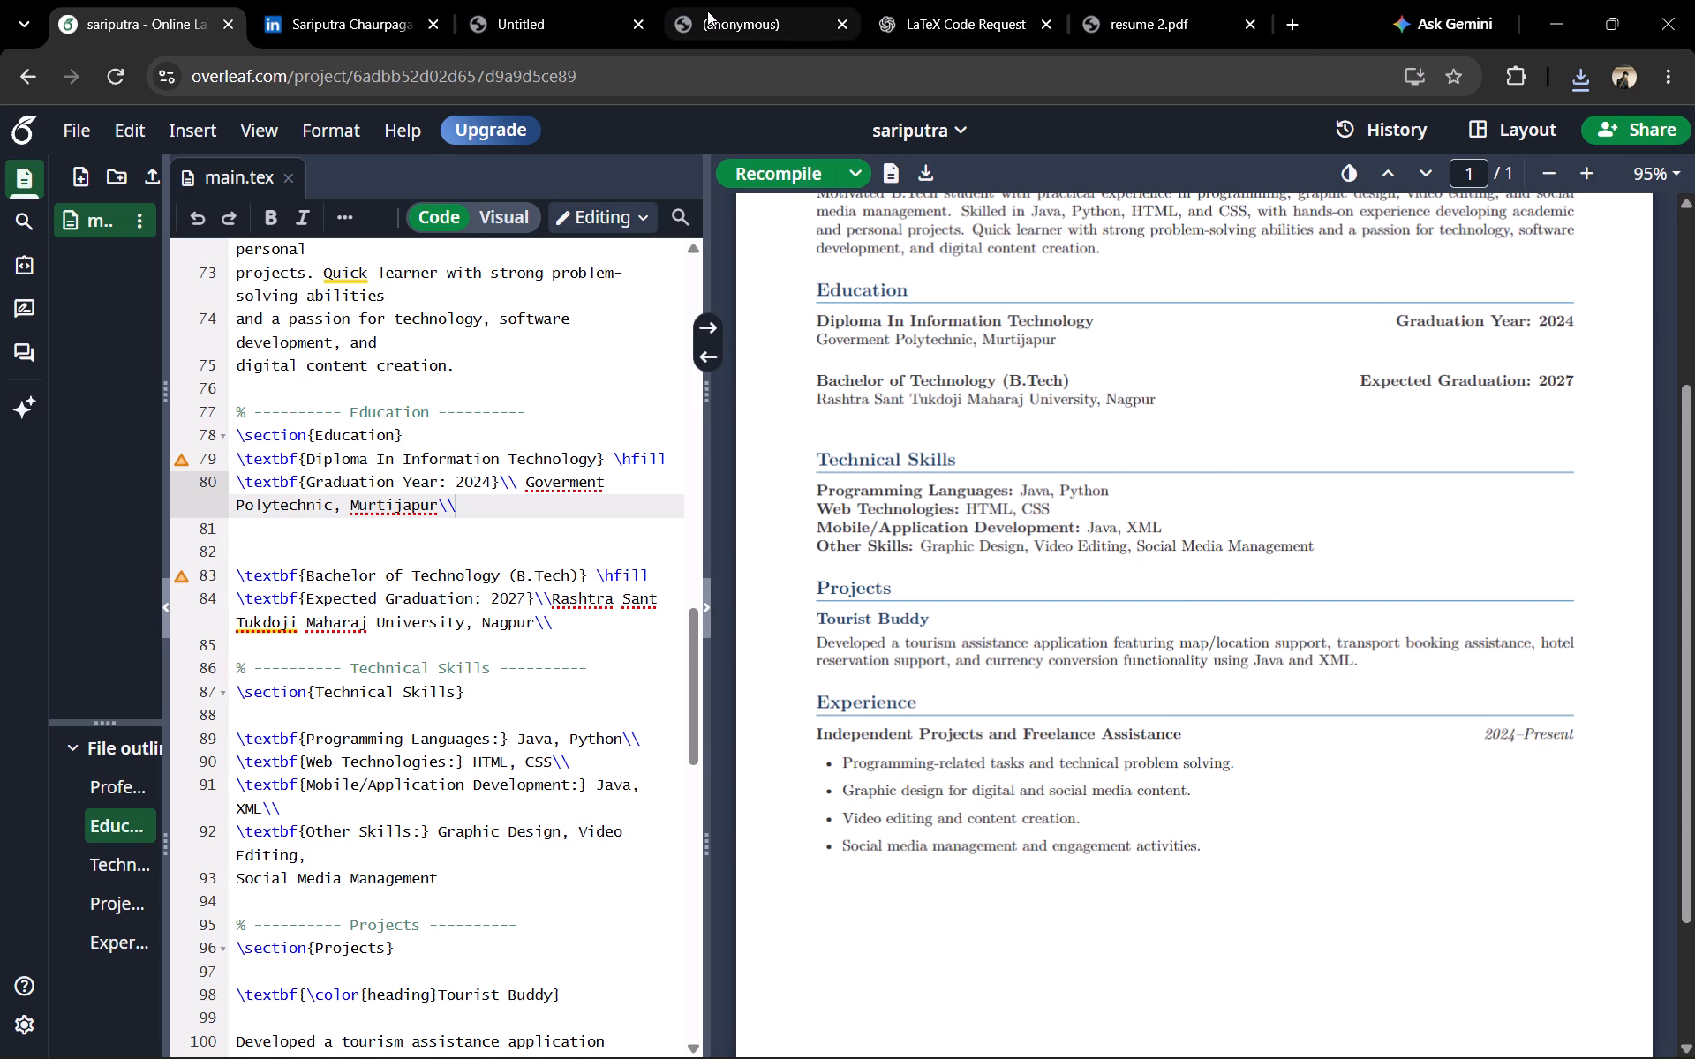
click(1171, 17)
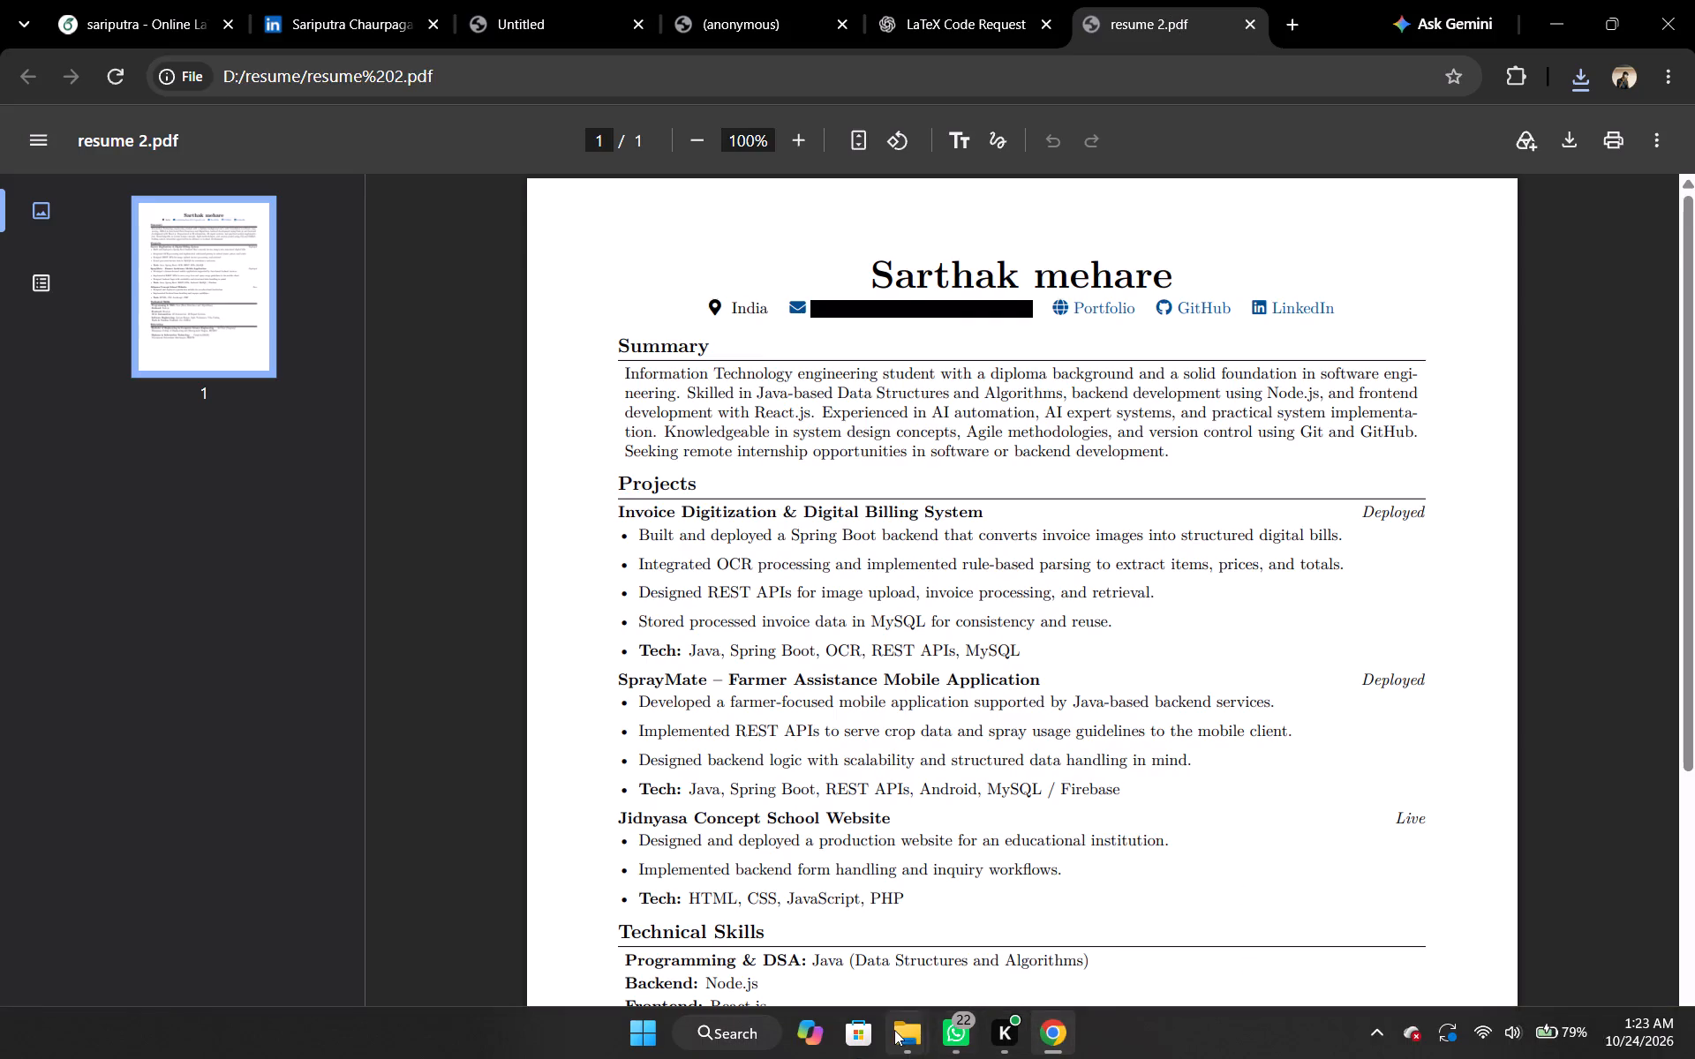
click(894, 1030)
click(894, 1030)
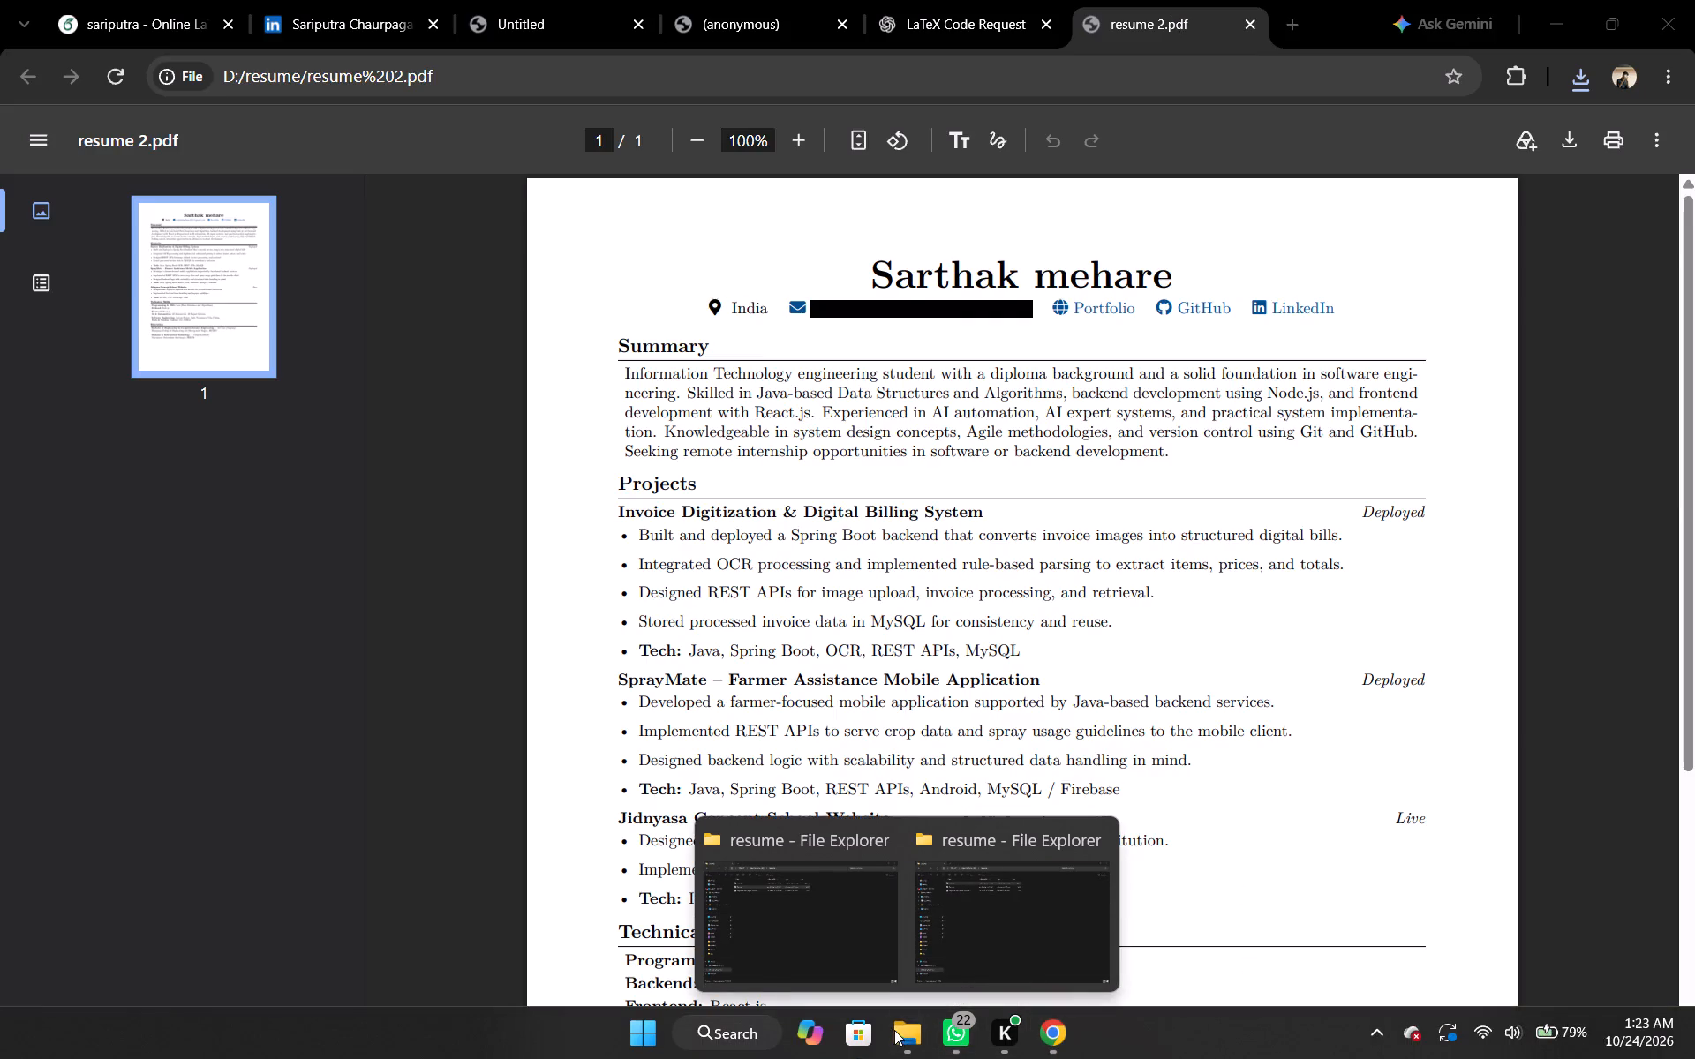
Search Windows for the Camera app and open it.
click(726, 1029)
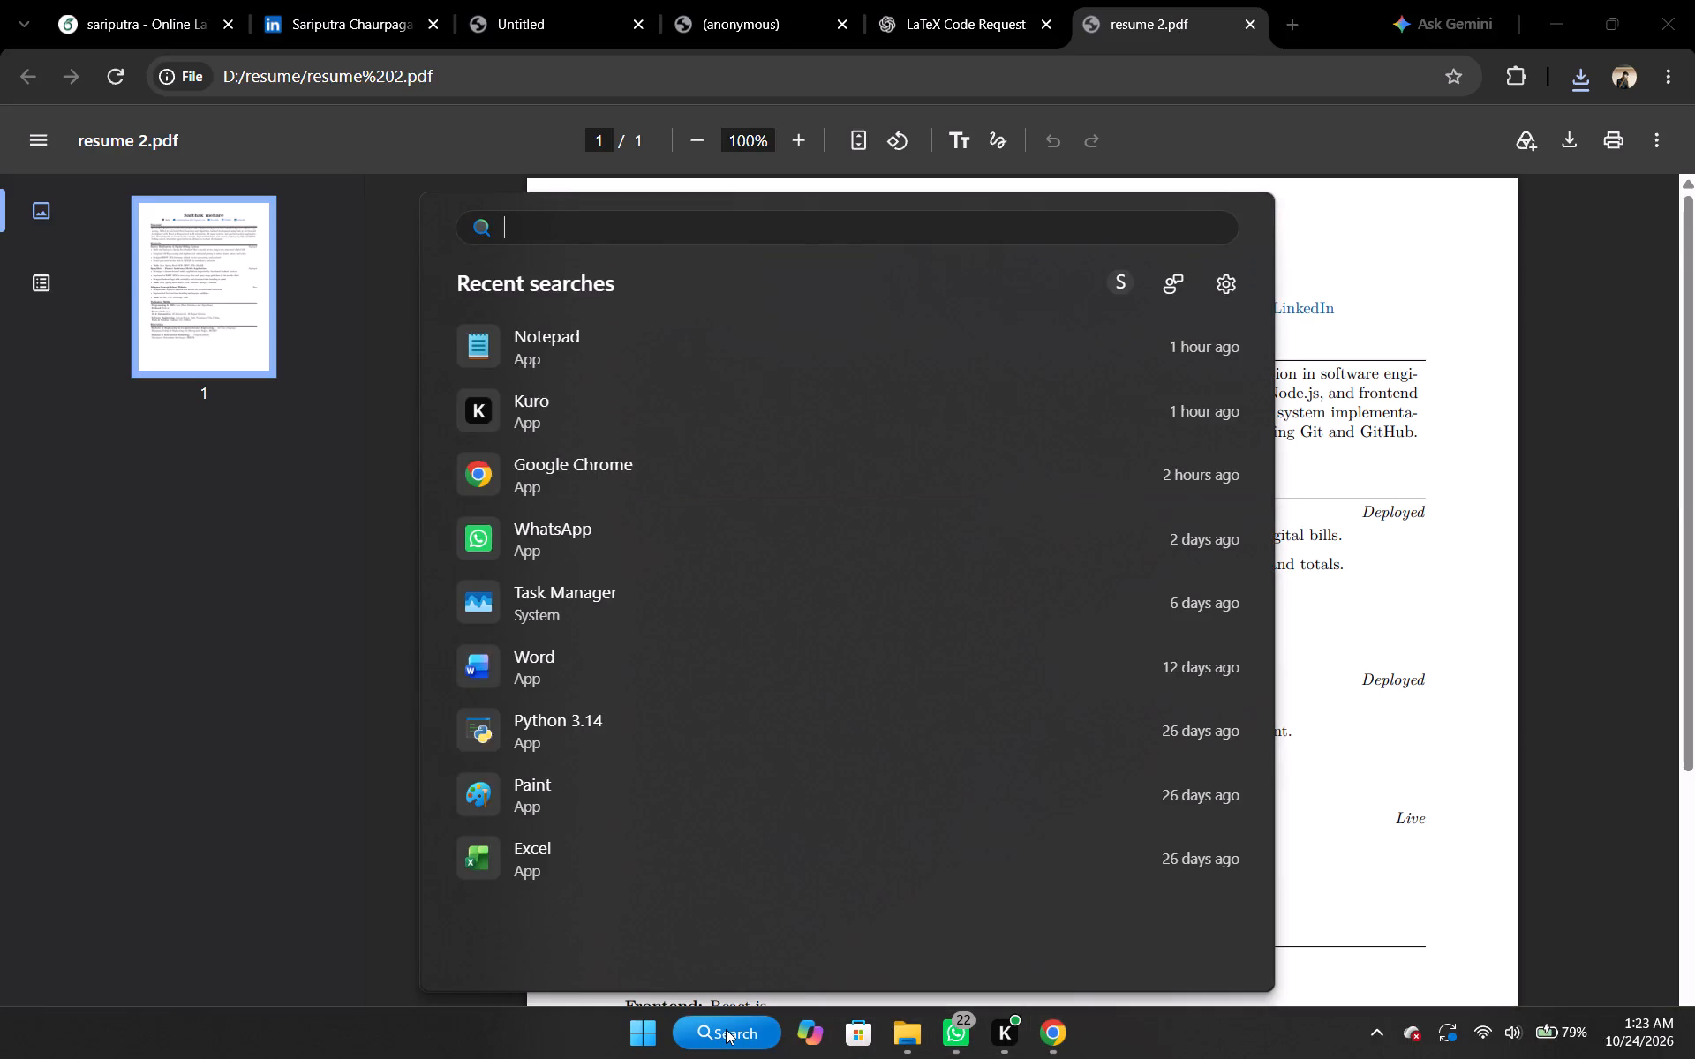
text(camer)
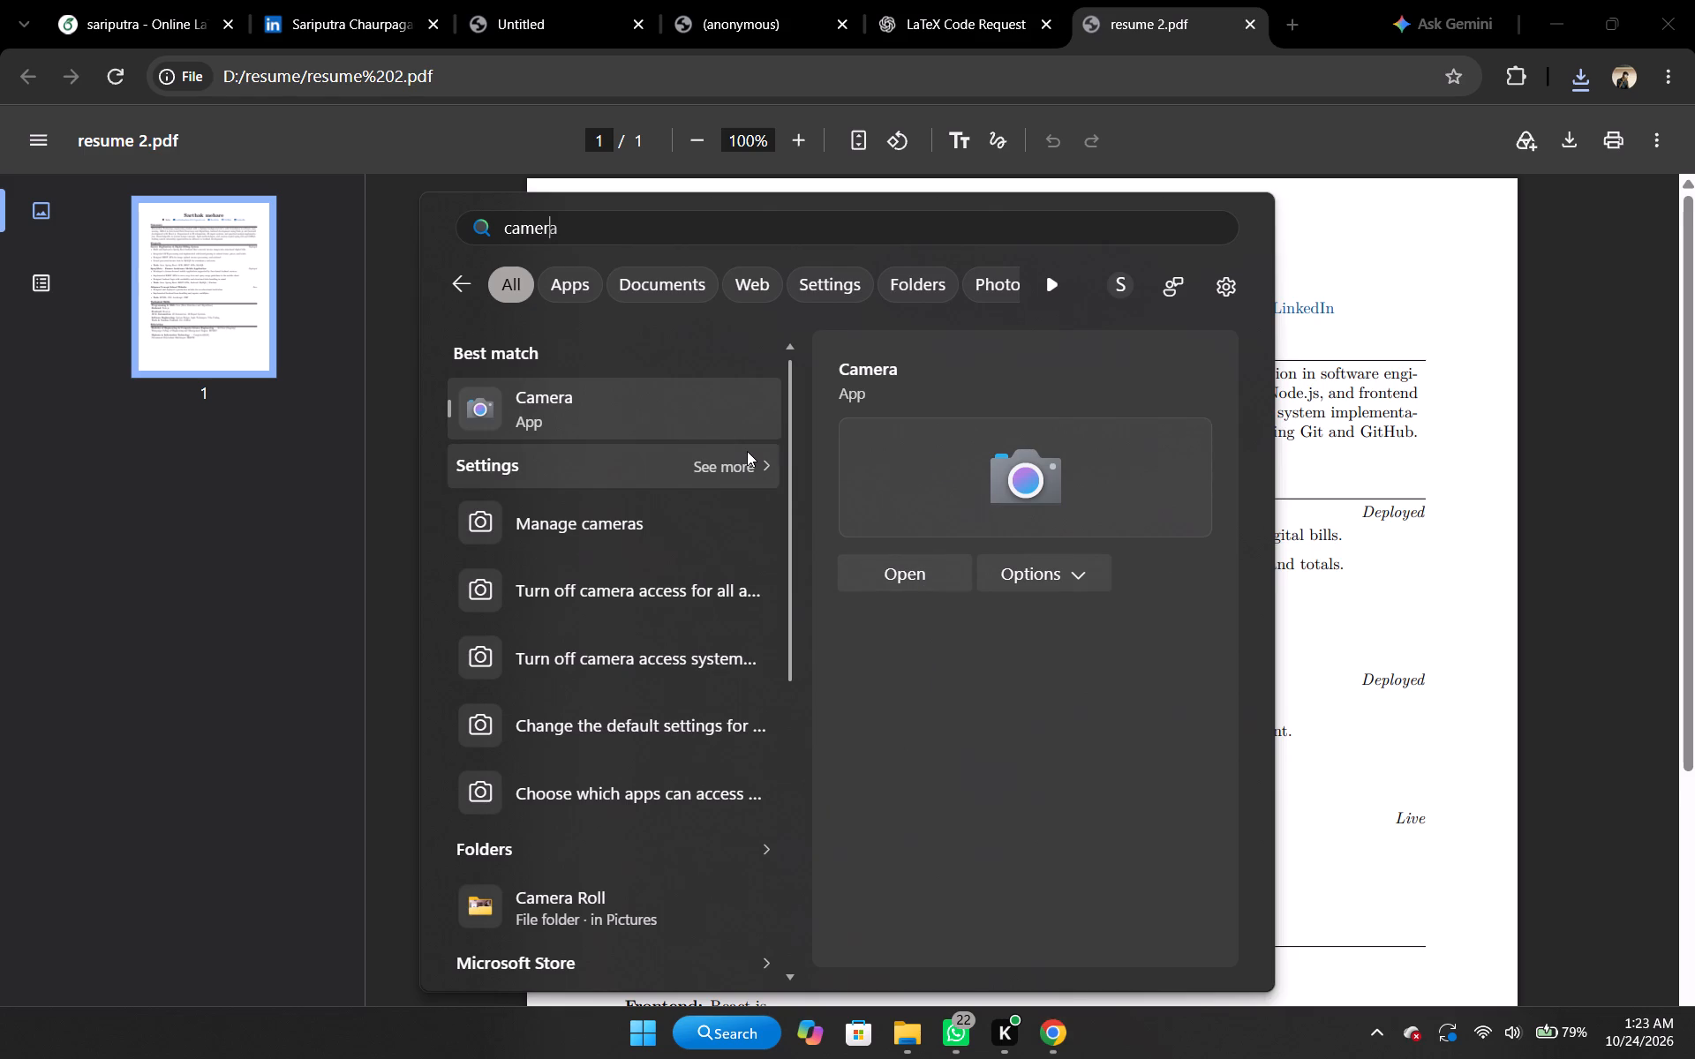
double_click(512, 394)
click(1393, 286)
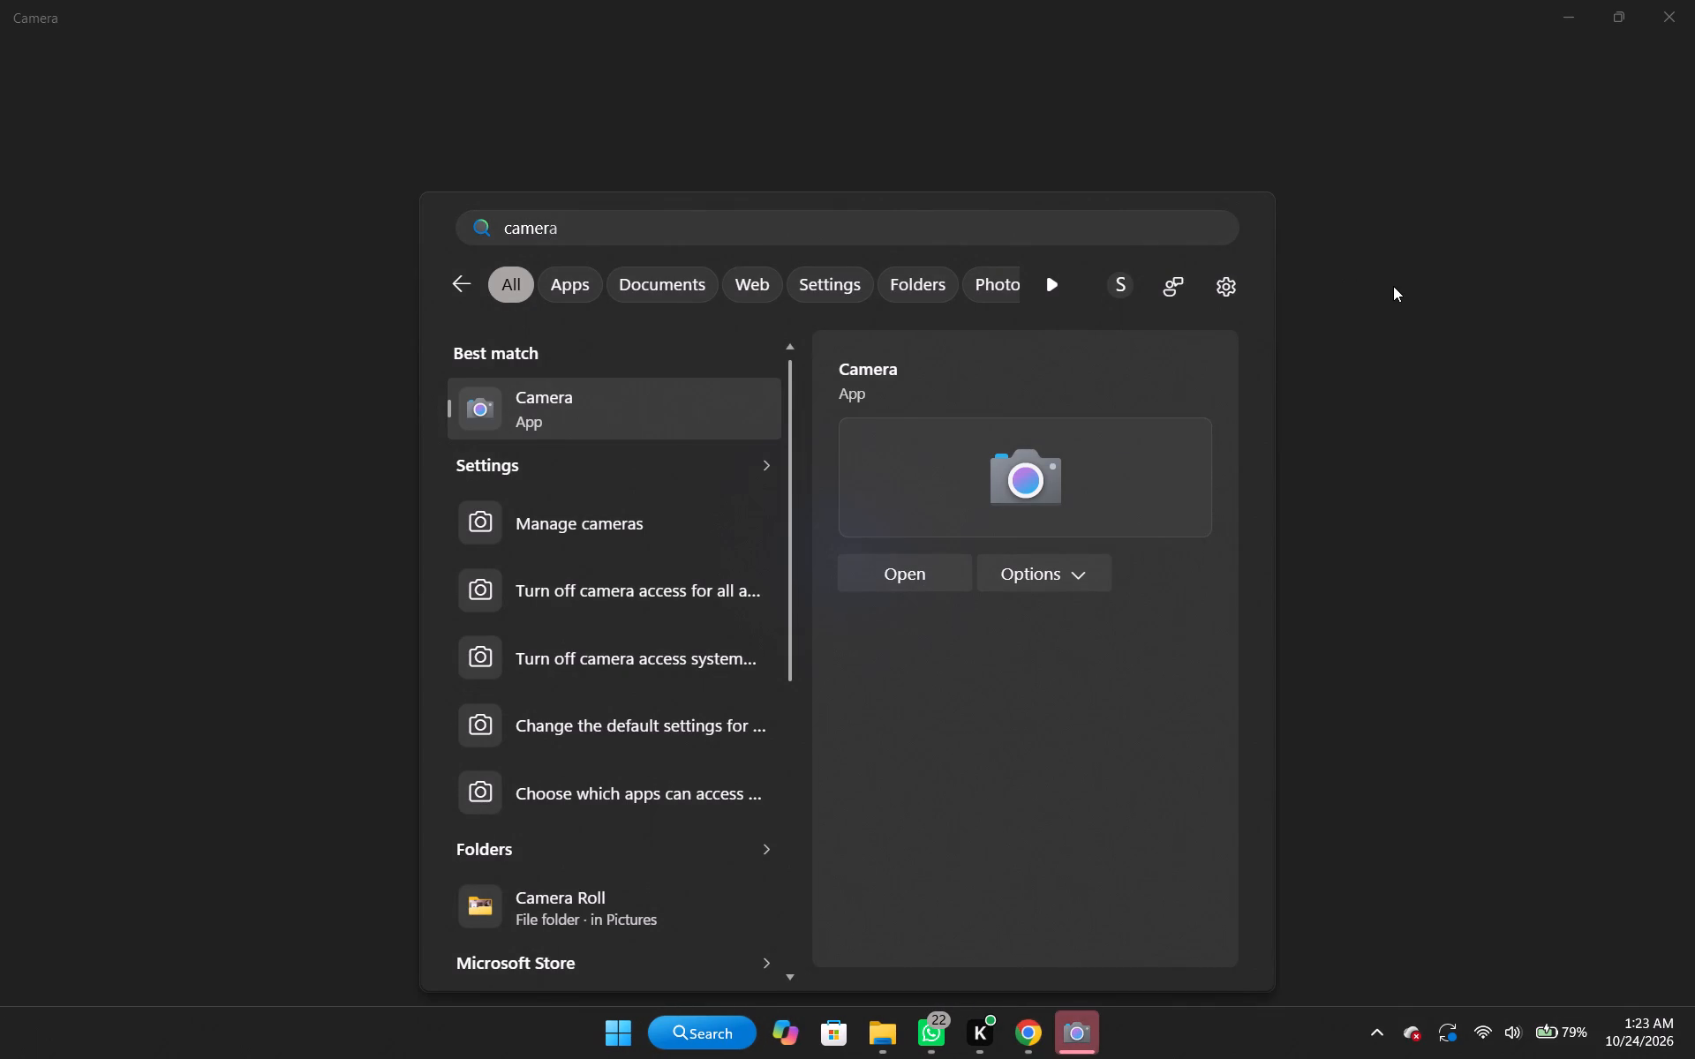
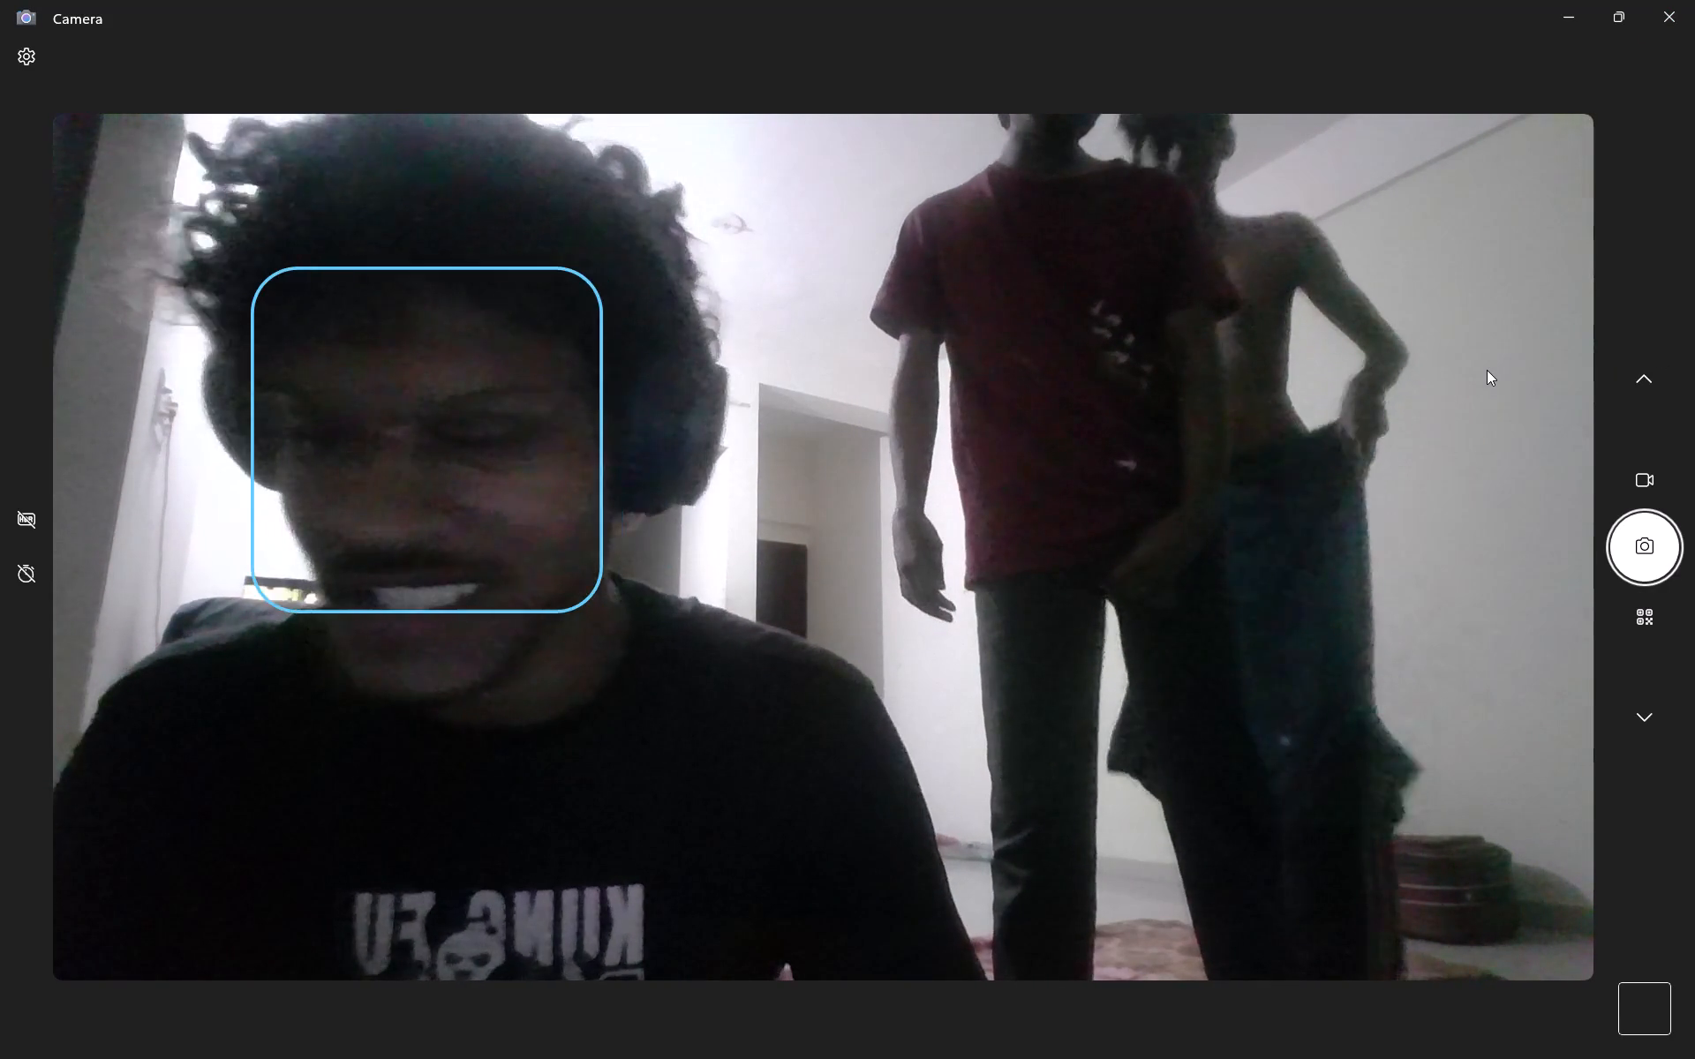
Close the Camera app and get back to the browser showing resume 2.pdf.
click(1487, 370)
click(1694, 0)
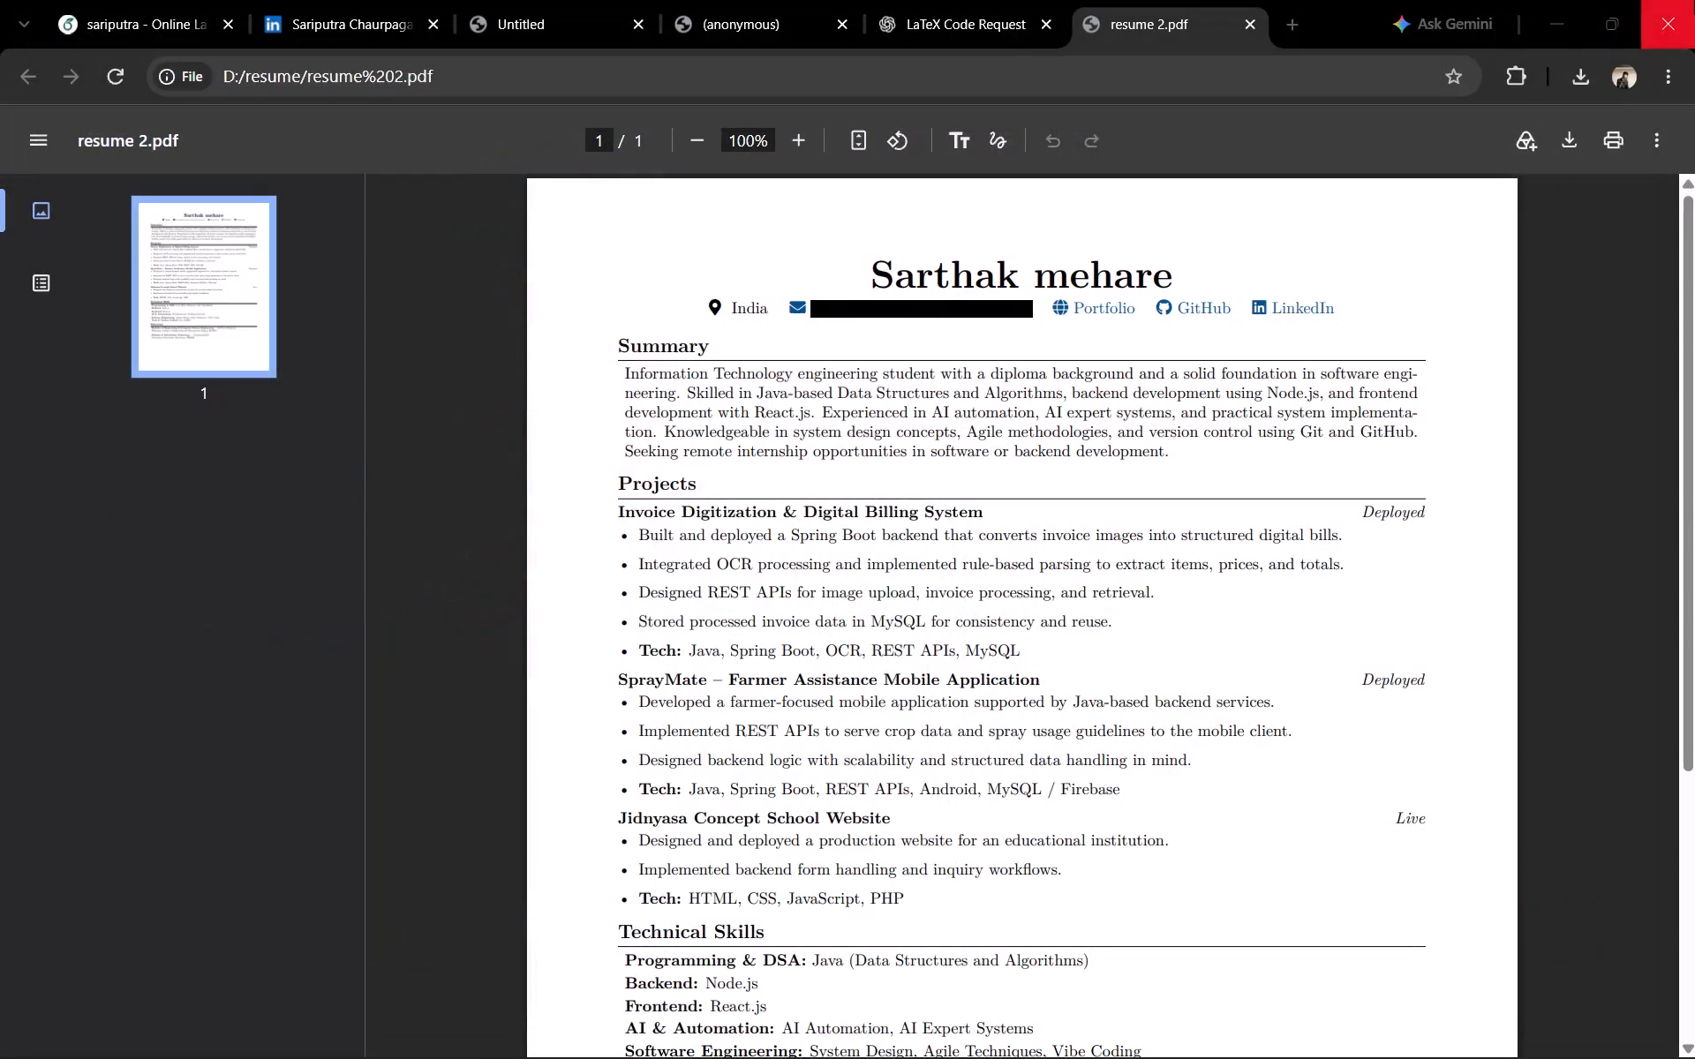
Close the LinkedIn profile page and return to the sariputra project in Overleaf.
click(436, 21)
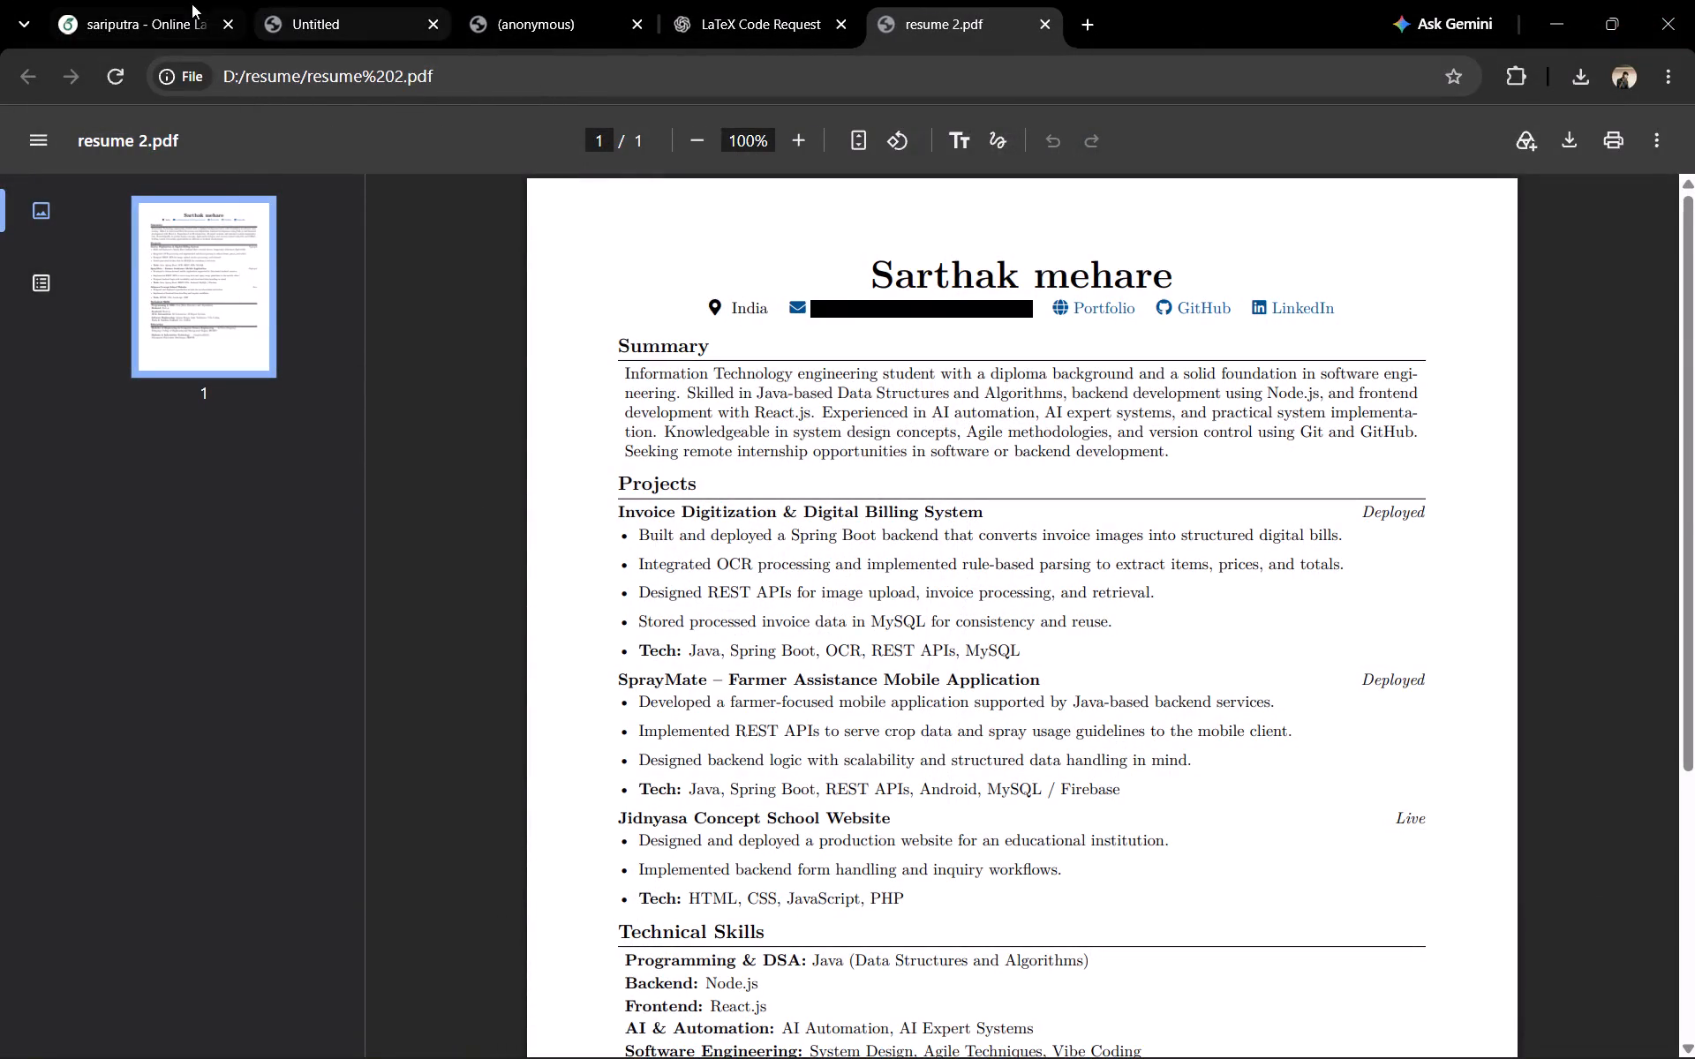
click(145, 15)
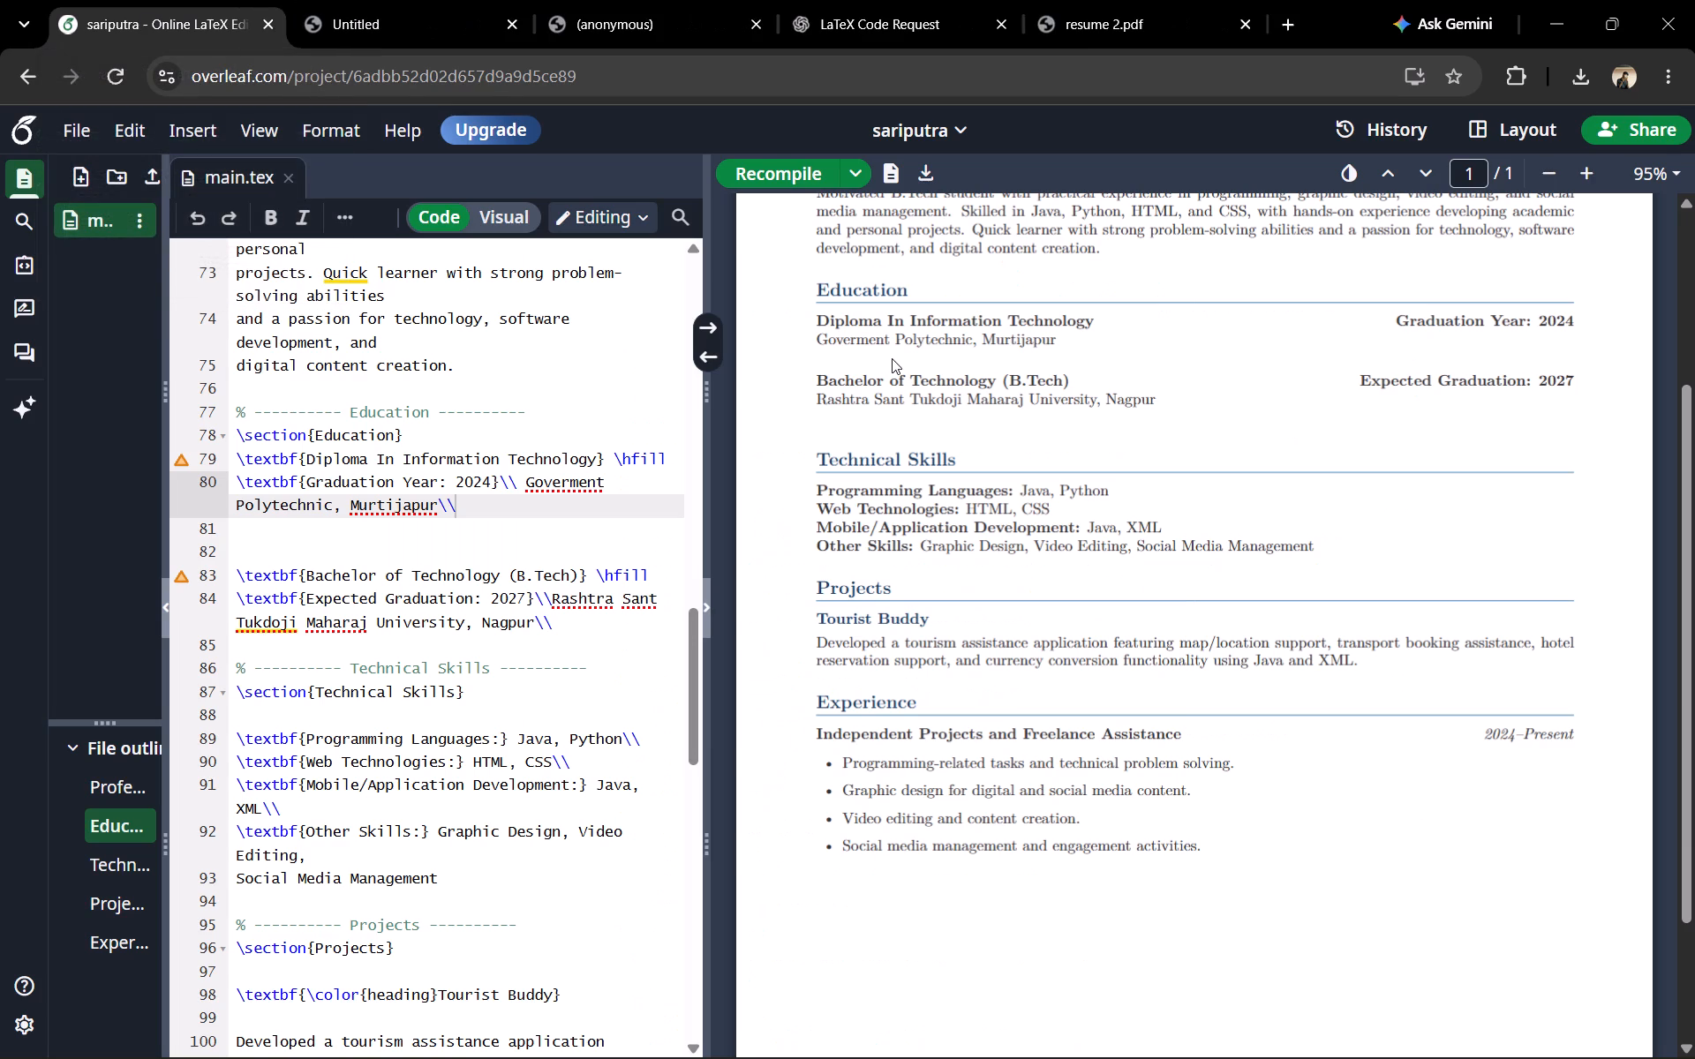